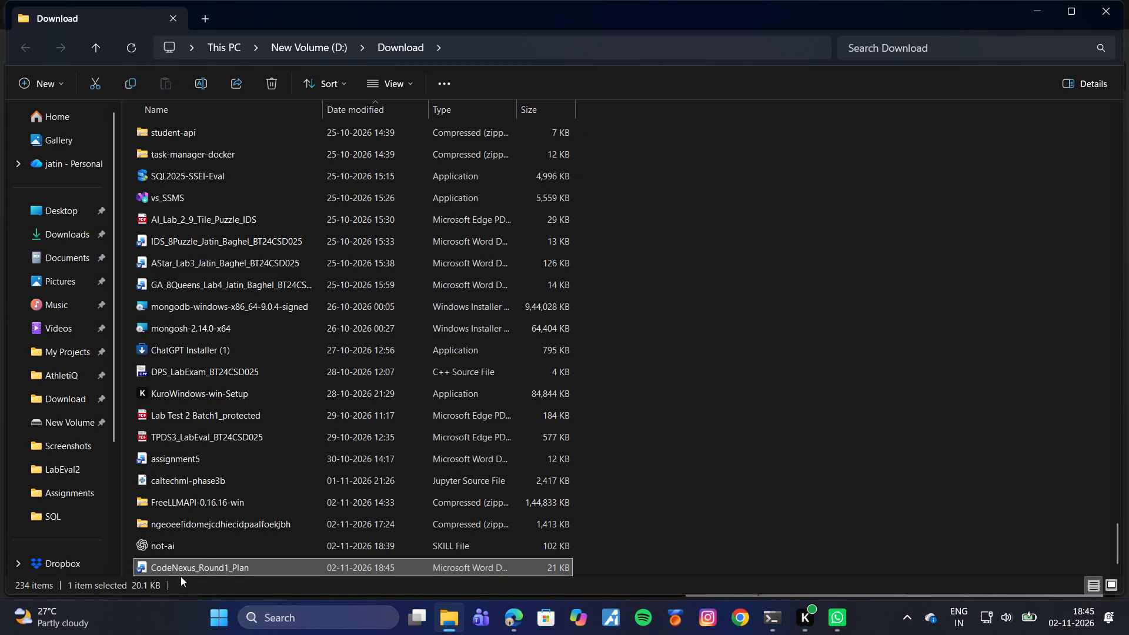
double_click(183, 572)
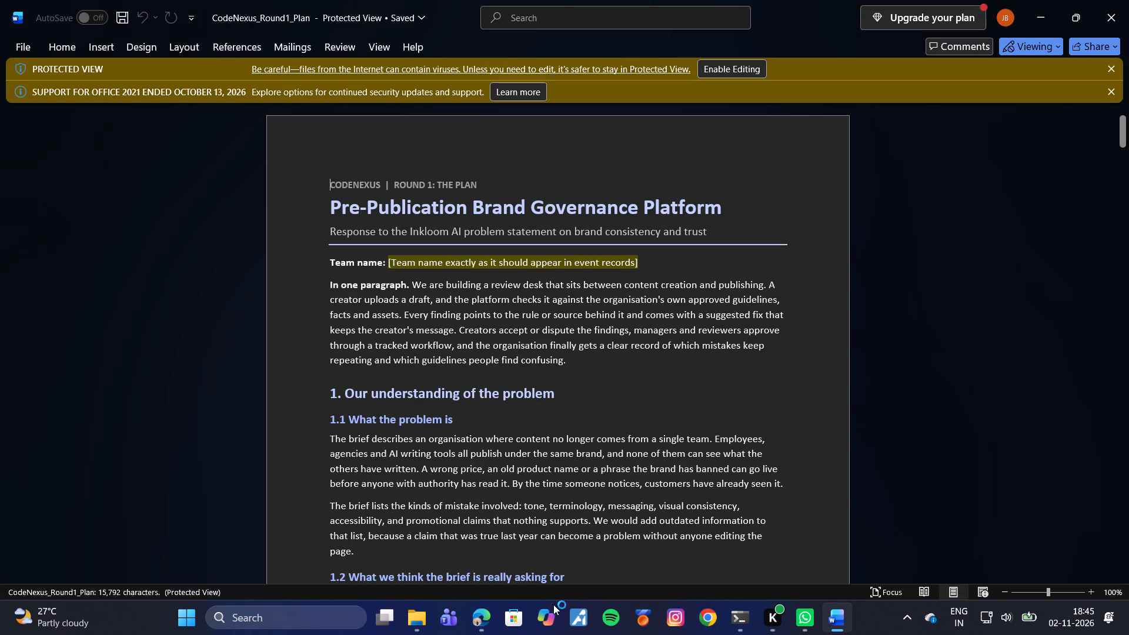
left_click(493, 612)
left_click(493, 612)
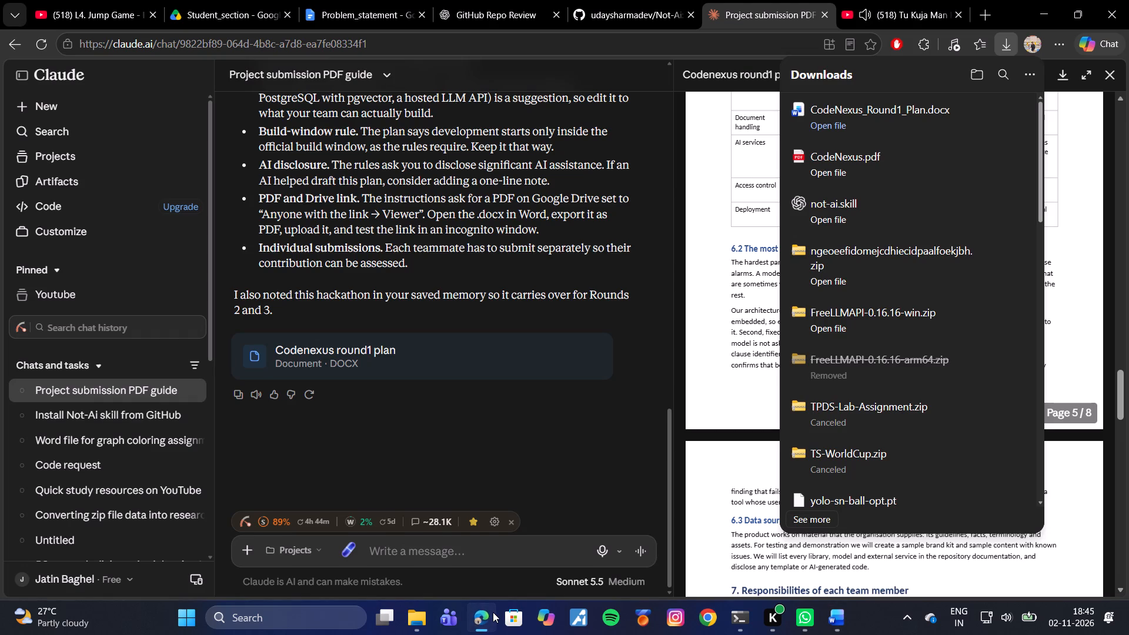
Enable editing for the document and delete the highlighted placeholder, keeping the "Team name:" label followed by a space.
left_click_drag(646, 265, 390, 265)
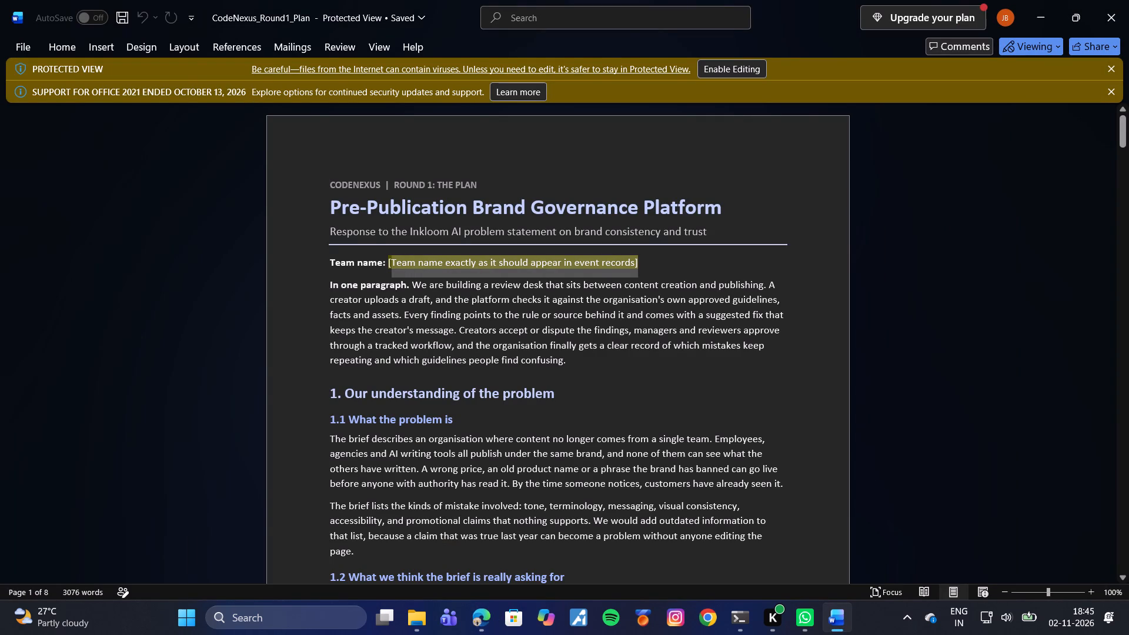
left_click_drag(390, 265, 388, 265)
key("BackSpace")
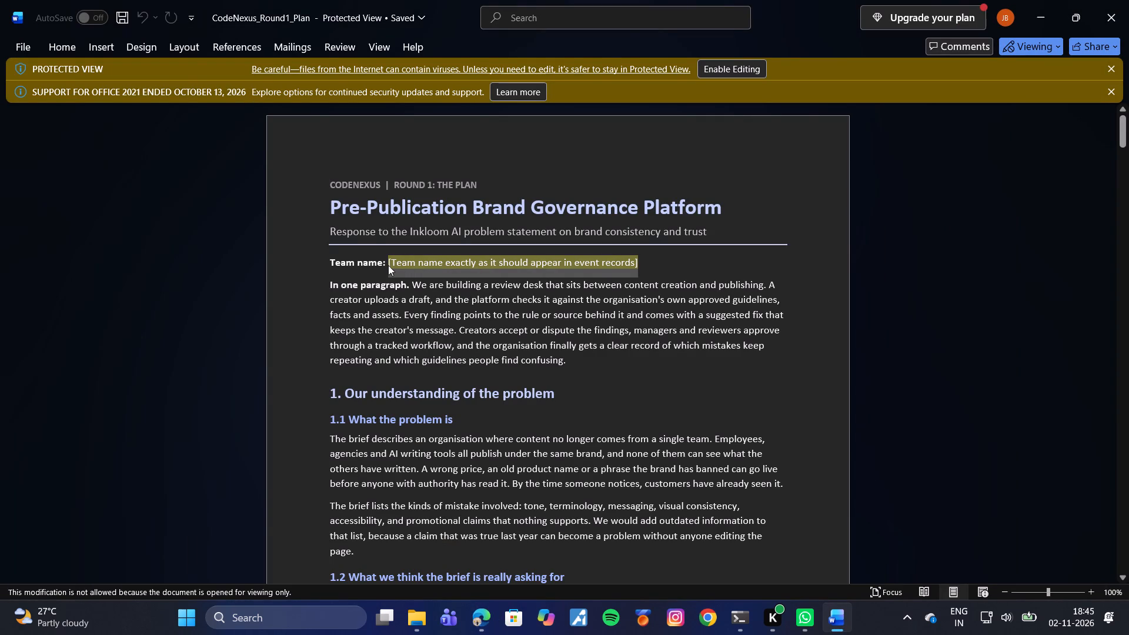
left_click(734, 65)
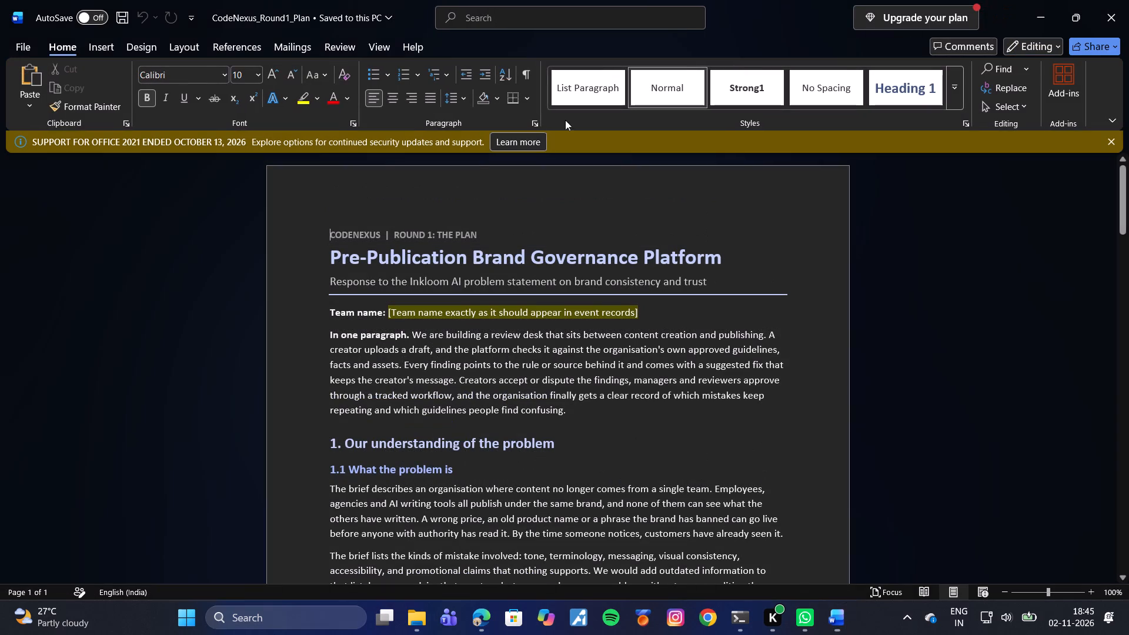
left_click(1111, 140)
left_click_drag(644, 293, 496, 292)
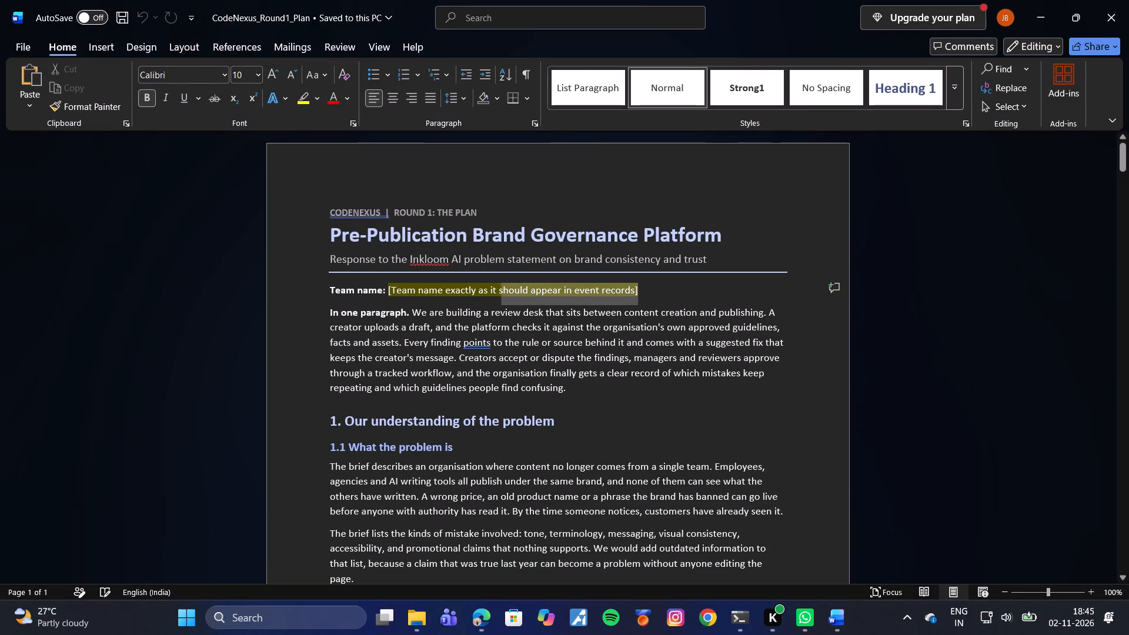
left_click_drag(496, 292, 385, 293)
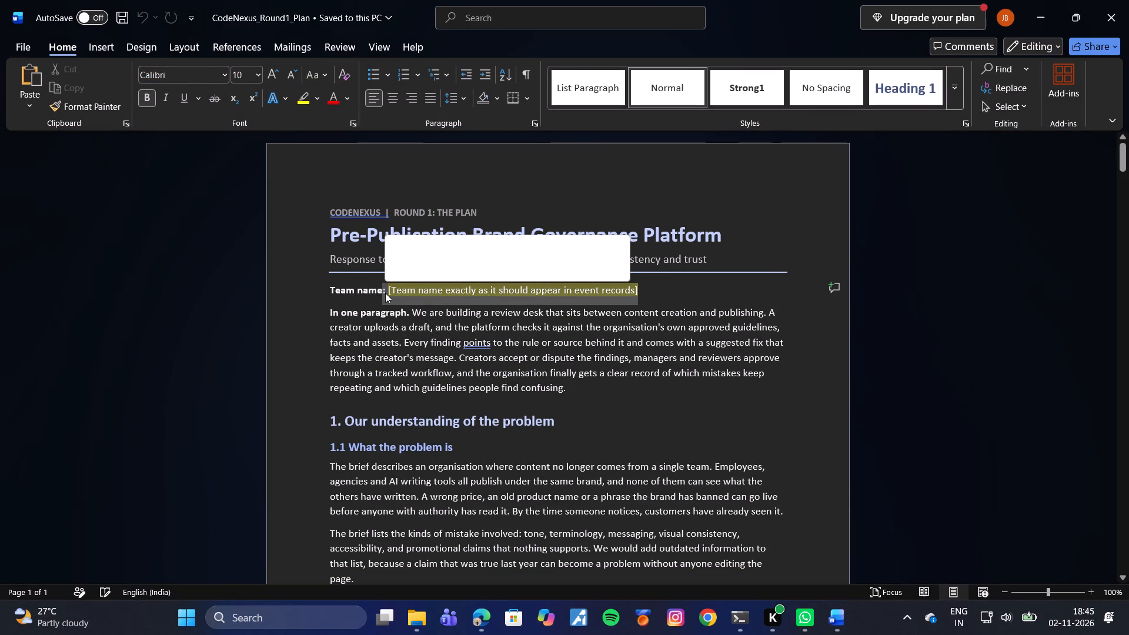
key("BackSpace")
type(":")
key("space")
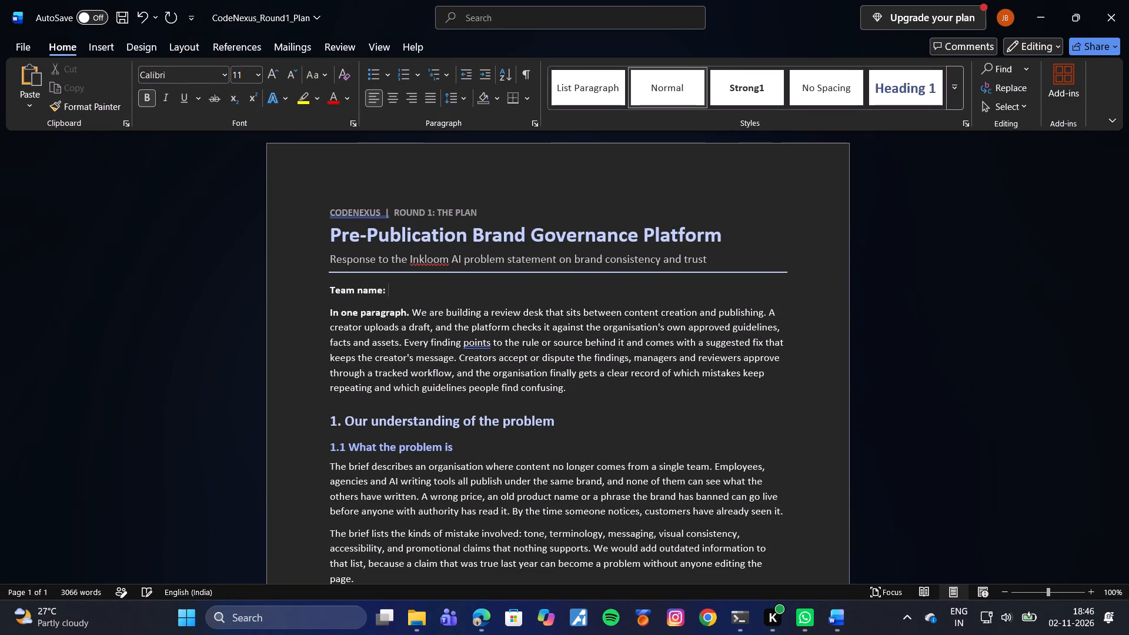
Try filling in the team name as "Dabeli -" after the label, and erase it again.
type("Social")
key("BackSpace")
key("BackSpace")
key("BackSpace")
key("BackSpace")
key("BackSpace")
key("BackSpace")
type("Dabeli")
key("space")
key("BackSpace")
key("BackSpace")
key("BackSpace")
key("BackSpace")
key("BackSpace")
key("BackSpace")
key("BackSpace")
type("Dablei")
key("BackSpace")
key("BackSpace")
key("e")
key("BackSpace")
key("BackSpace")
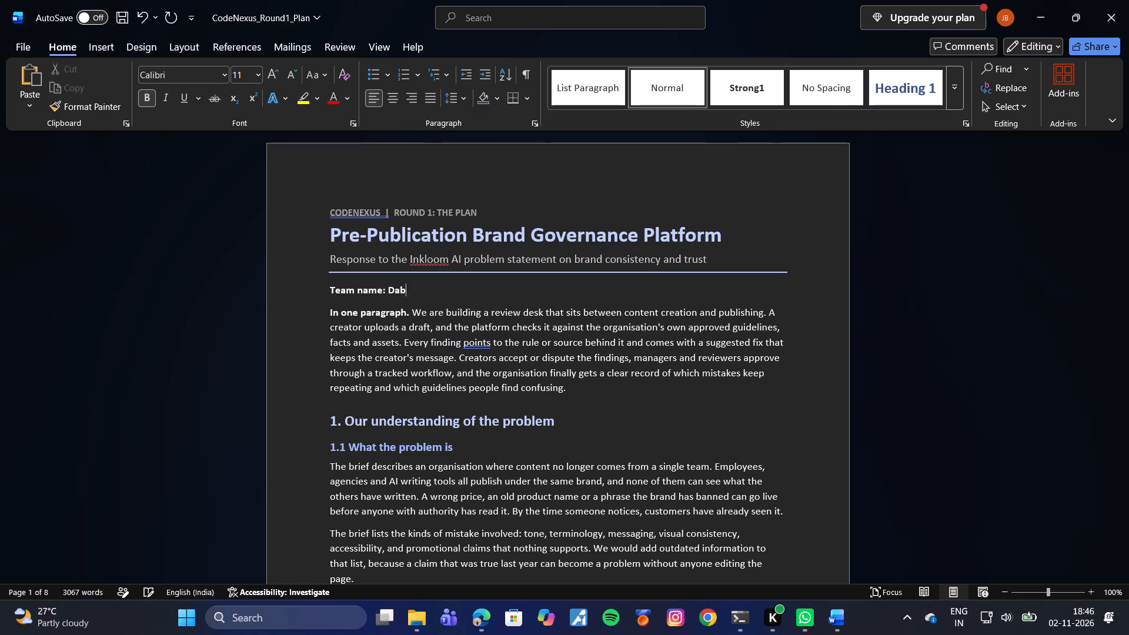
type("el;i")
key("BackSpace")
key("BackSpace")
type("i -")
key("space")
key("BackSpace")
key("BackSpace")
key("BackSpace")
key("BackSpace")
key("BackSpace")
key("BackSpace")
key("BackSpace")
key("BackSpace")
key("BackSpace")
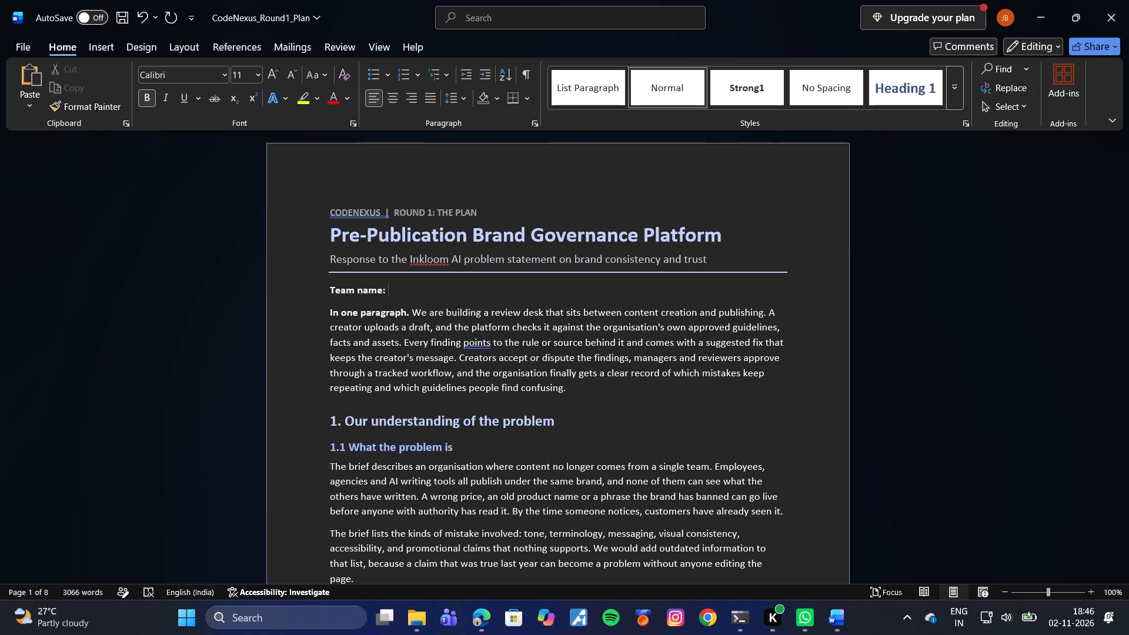
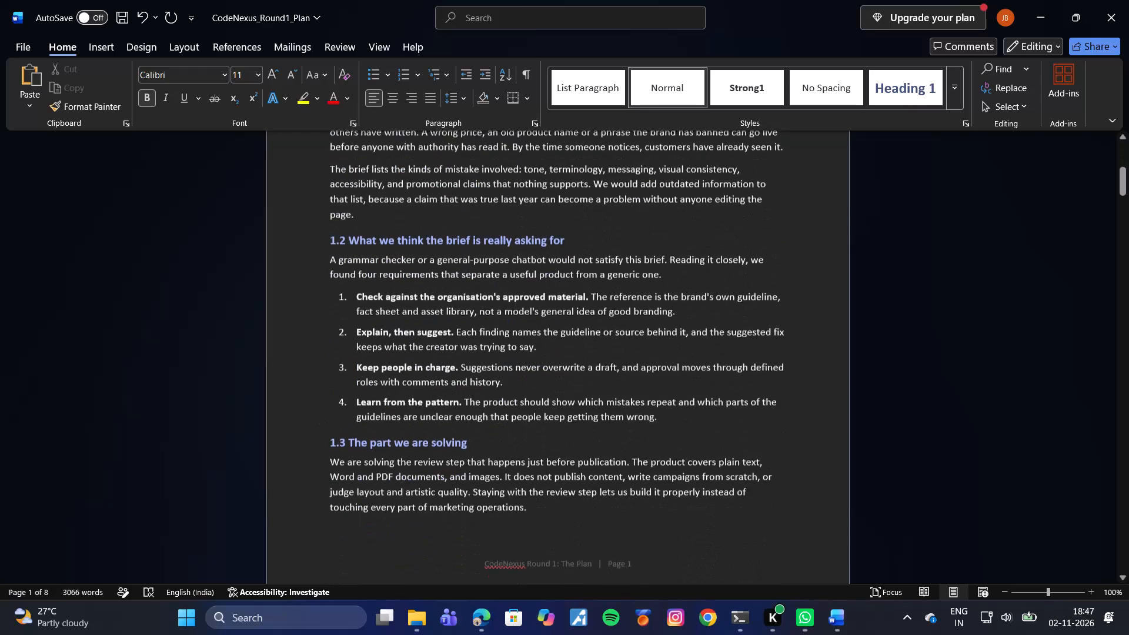
Delete the whole footer text "CodeNexus Round 1: The Plan | Page 1" at the end of page 1 and return to the document body.
scroll(634, 413, "down", 1)
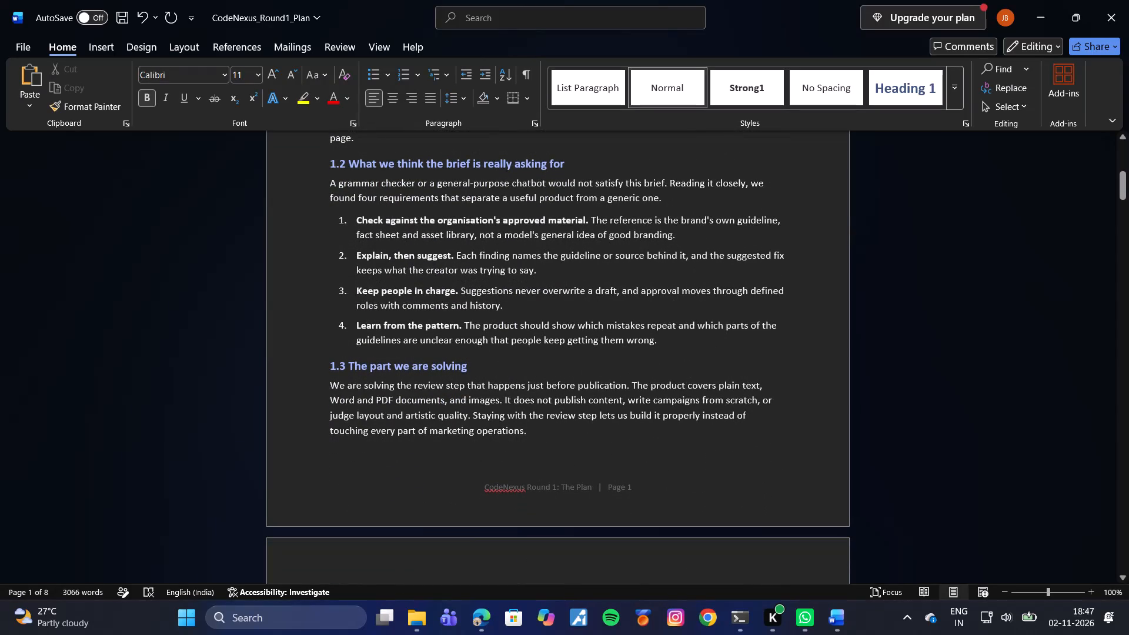
scroll(634, 413, "down", 1)
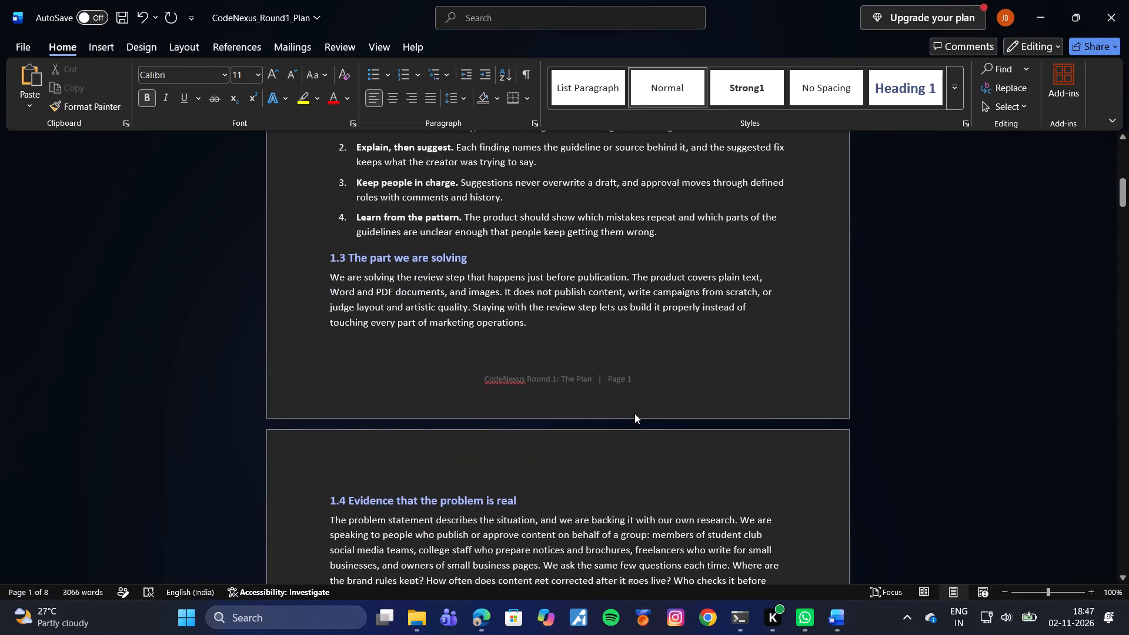
left_click_drag(633, 377, 632, 377)
left_click_drag(632, 377, 481, 377)
left_click(481, 377)
left_click(481, 377)
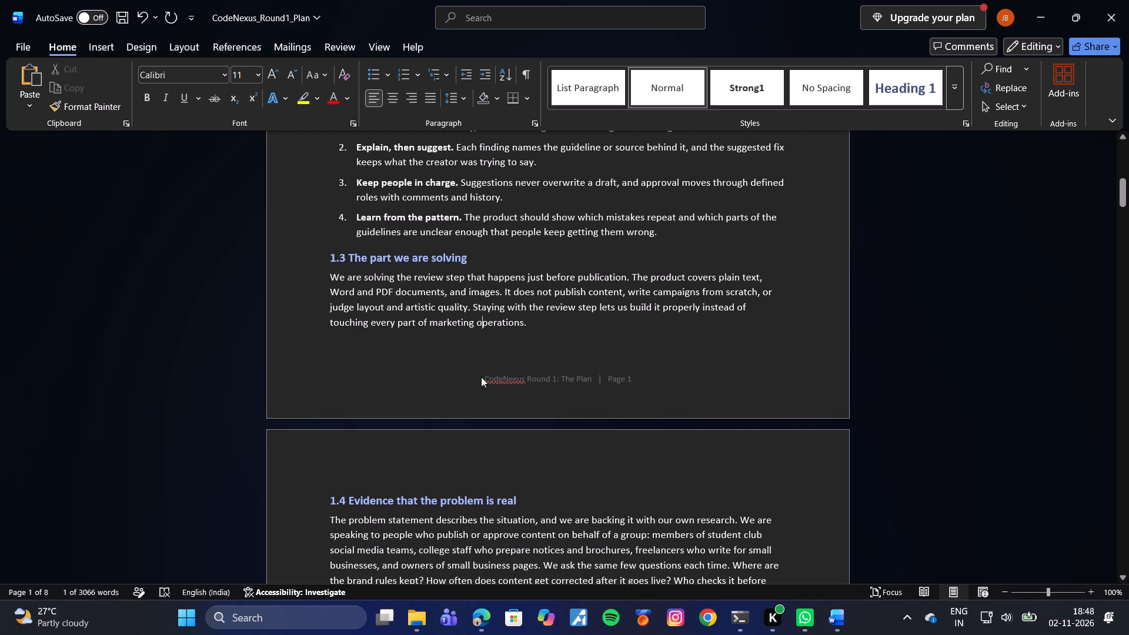
double_click(509, 385)
left_click(520, 379)
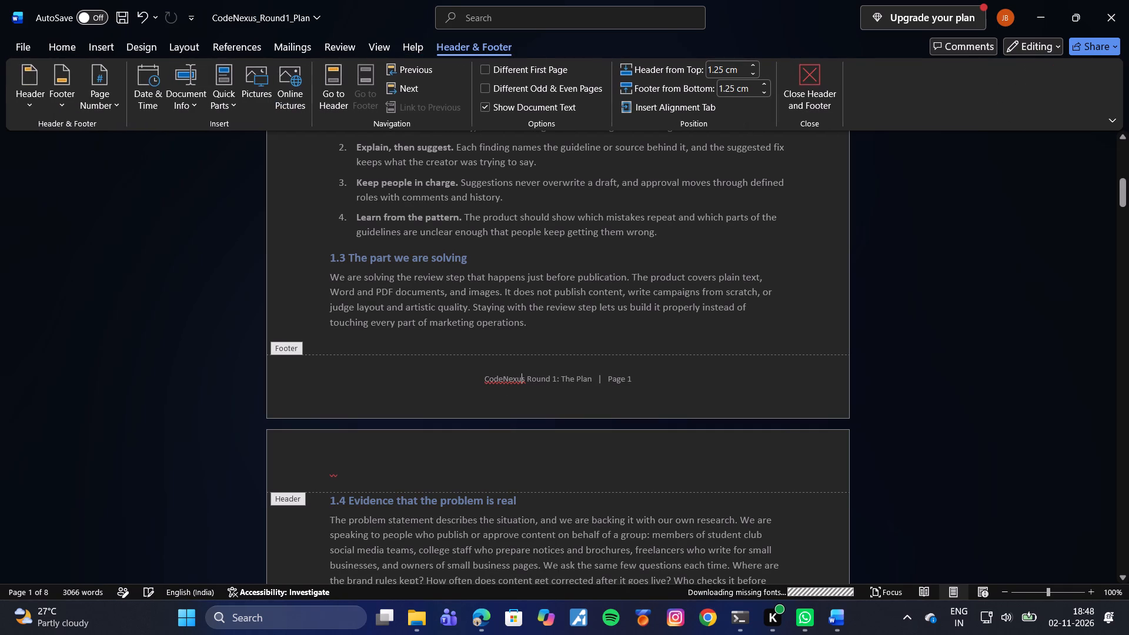
left_click_drag(640, 382, 485, 378)
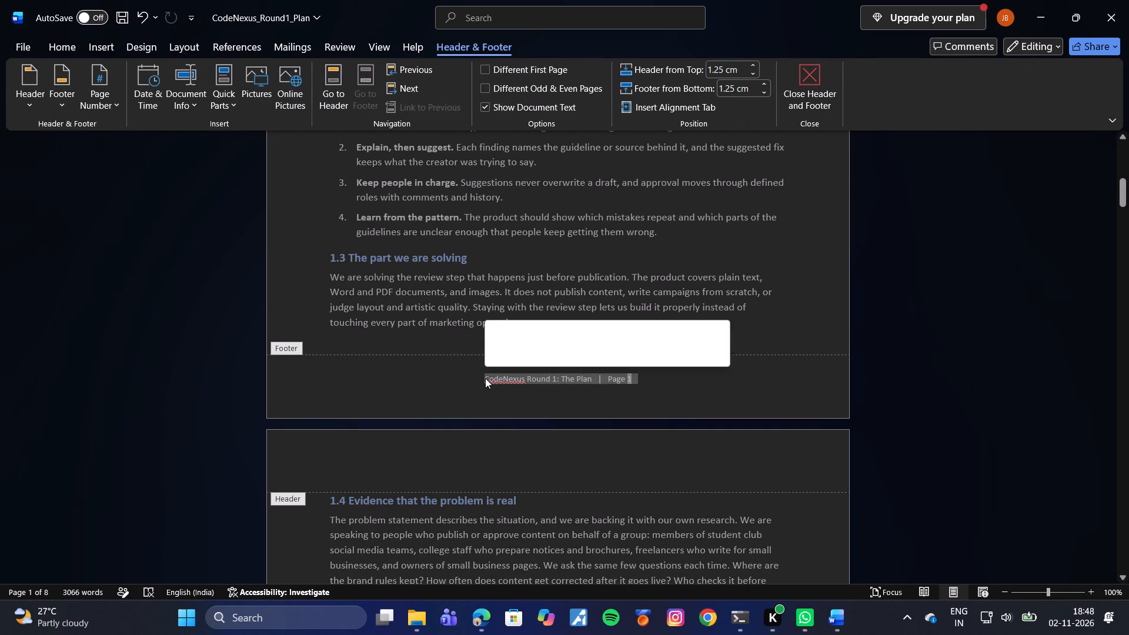
key("BackSpace")
key("BackSpace")
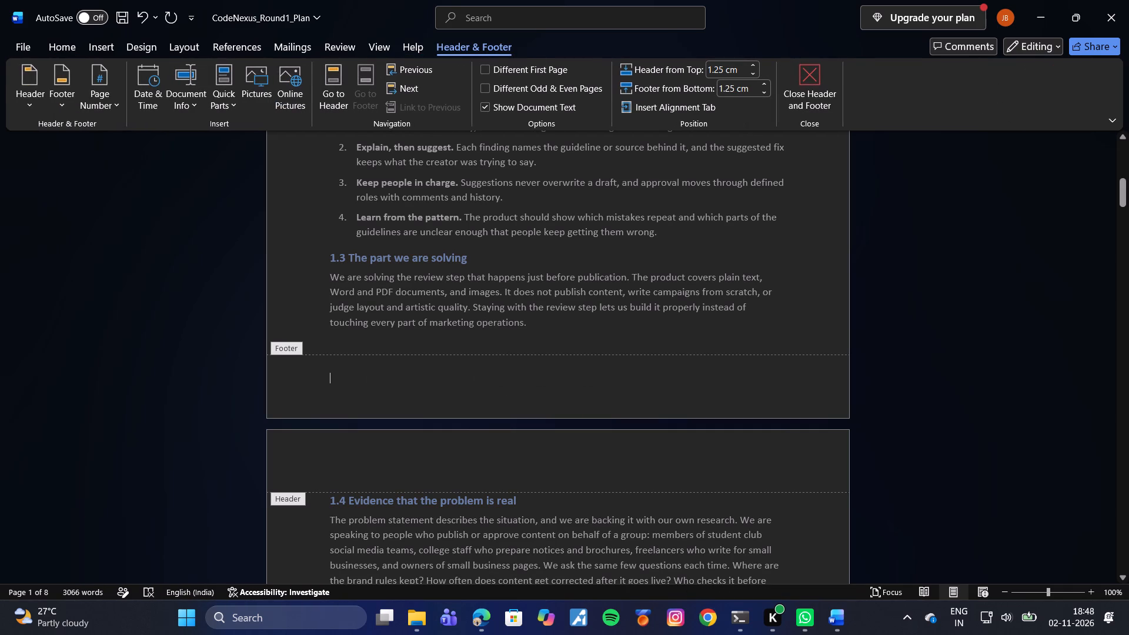
left_click(485, 378)
key("BackSpace")
scroll(485, 378, "down", 1)
left_click(424, 431)
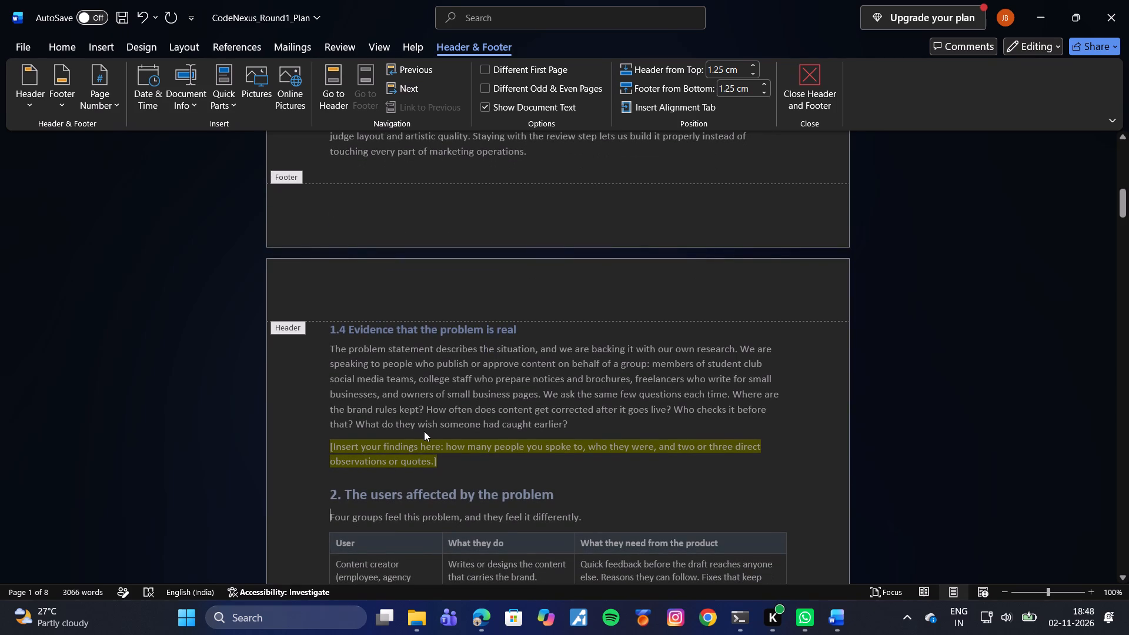
left_click(333, 456)
left_click(273, 283)
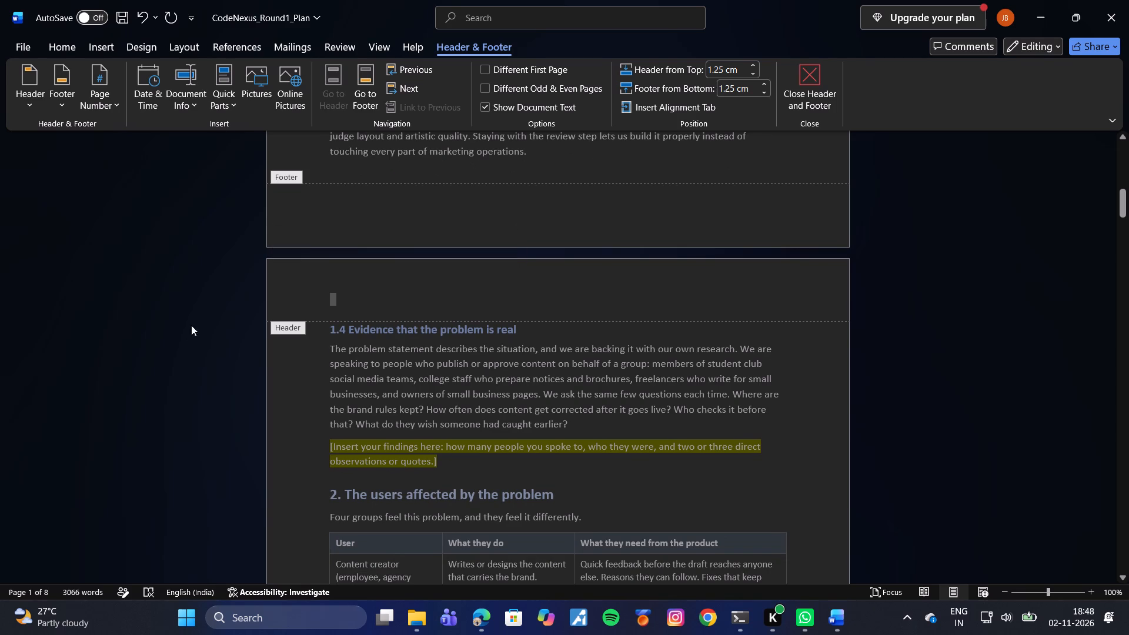
left_click(186, 329)
scroll(186, 329, "up", 3)
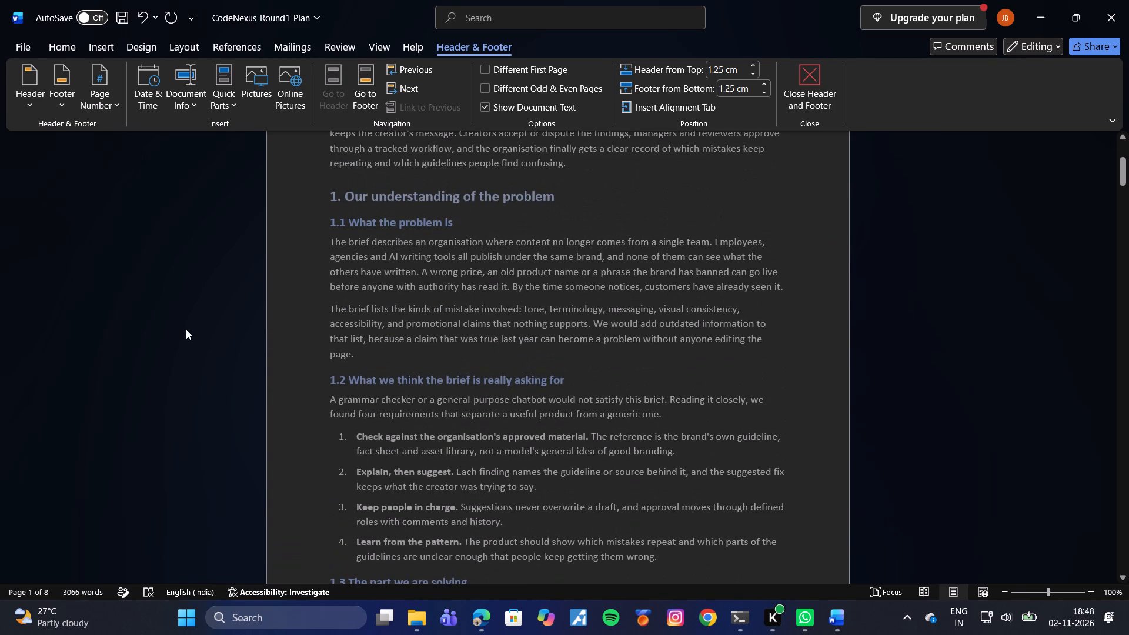
left_click(268, 306)
double_click(388, 305)
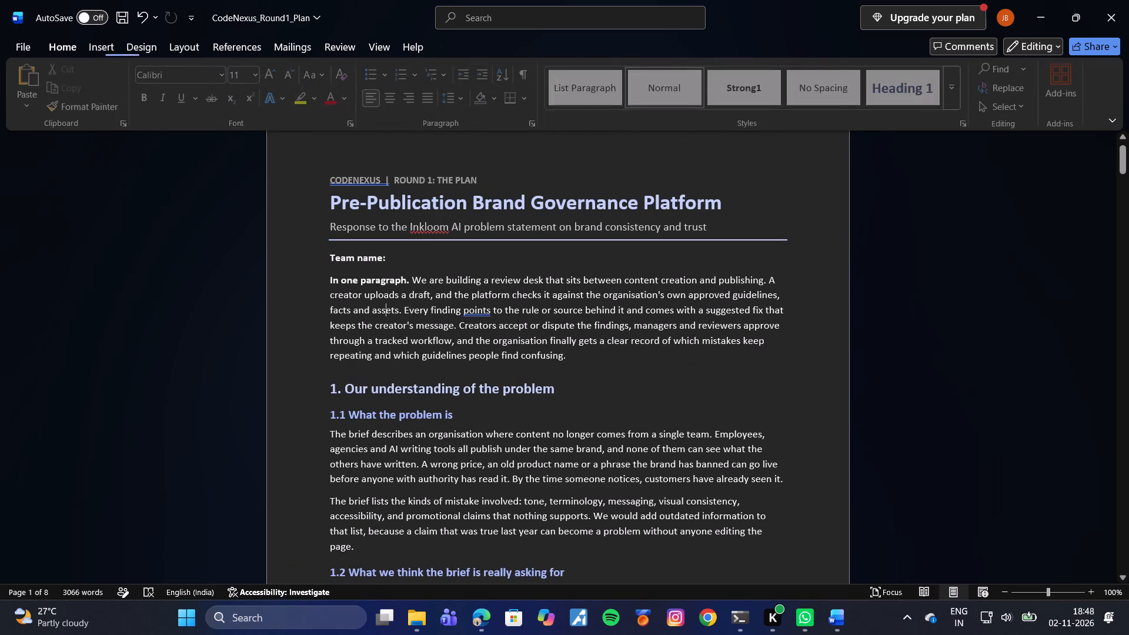
Delete the subtitle line "Response to the Inkloom AI problem statement on brand consistency and trust" together with its underline rule.
scroll(388, 305, "up", 2)
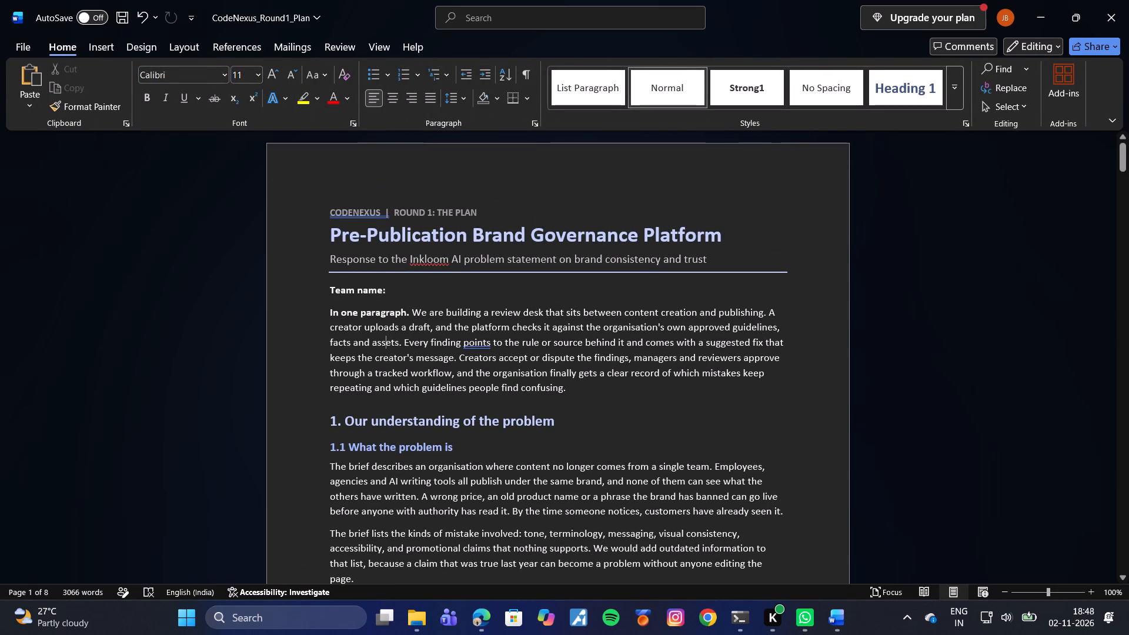
left_click_drag(710, 255, 569, 269)
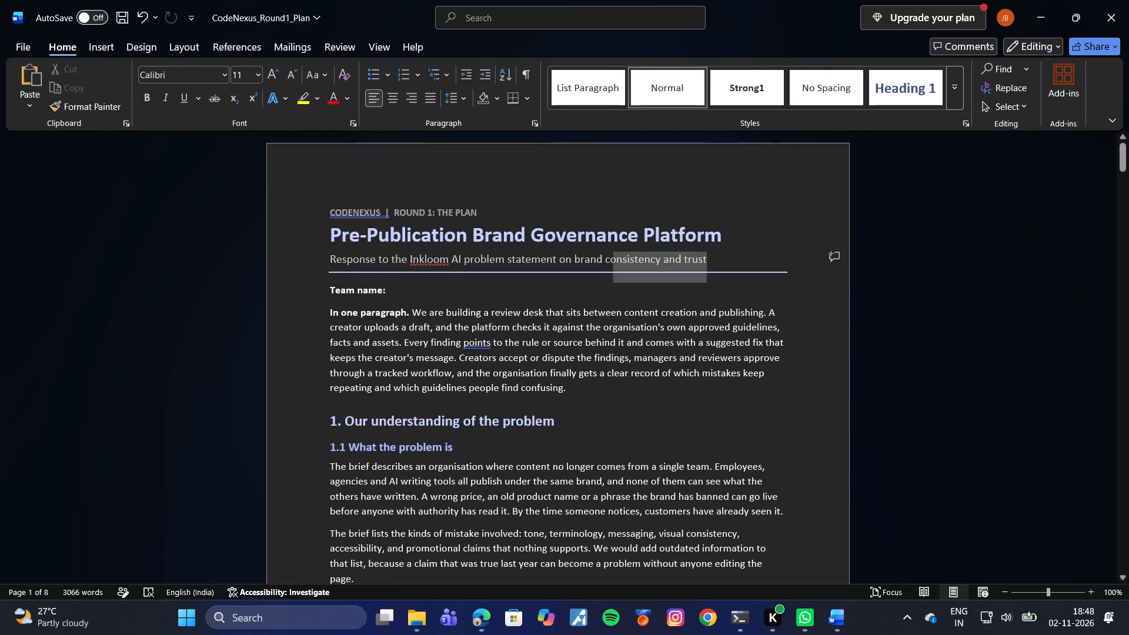
left_click_drag(569, 269, 325, 260)
key("BackSpace")
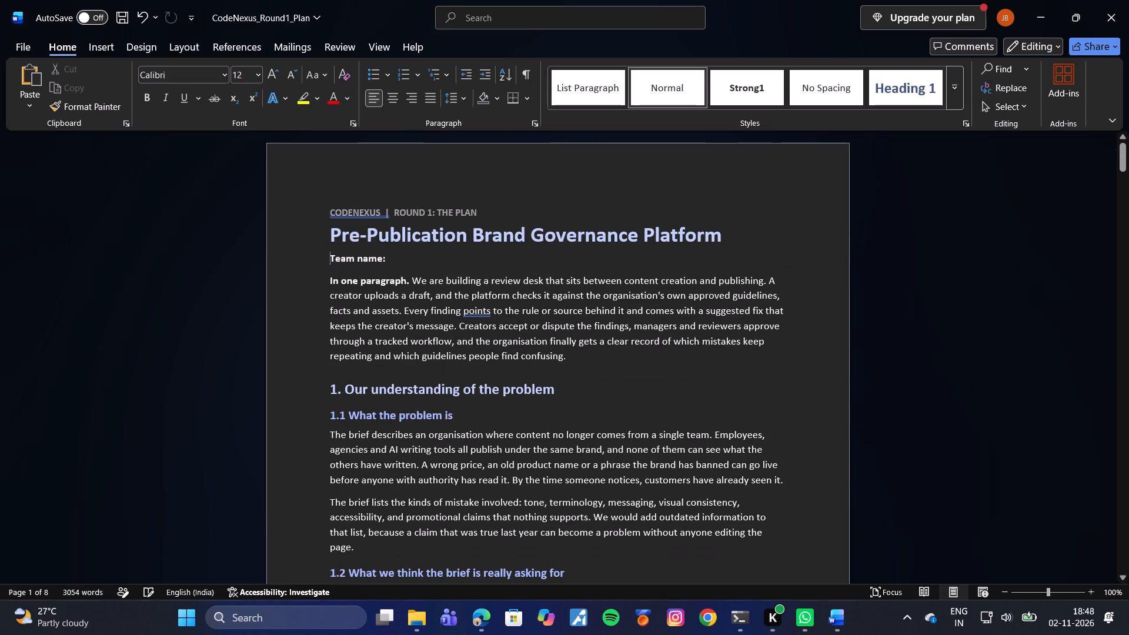
Fill in the team name after its label as "Dabeli – A New Way to Counter".
left_click(403, 258)
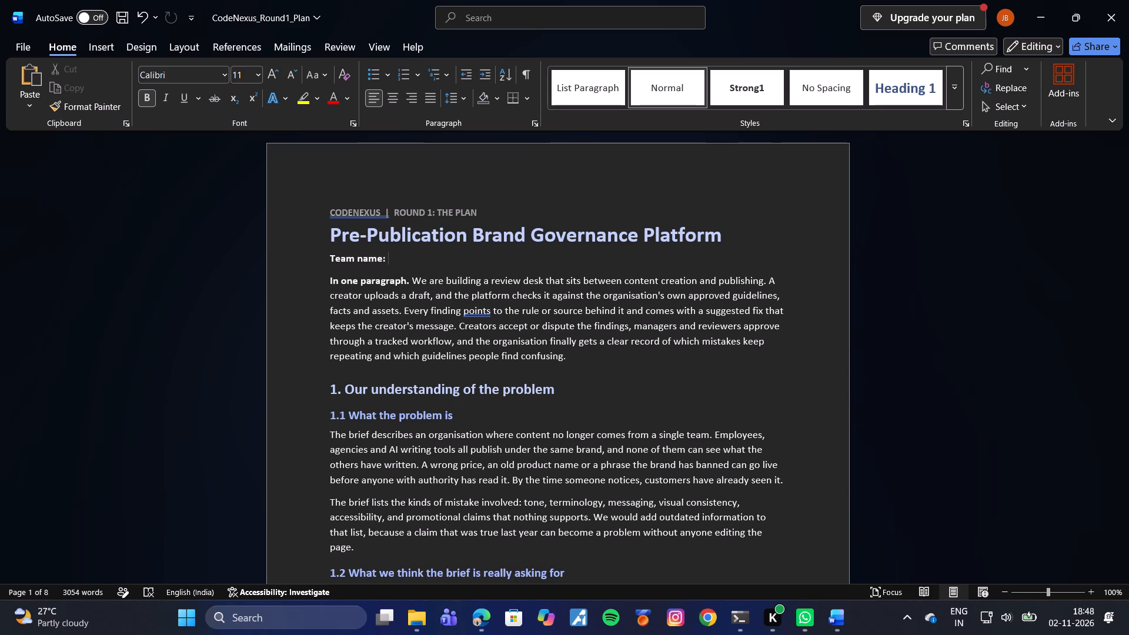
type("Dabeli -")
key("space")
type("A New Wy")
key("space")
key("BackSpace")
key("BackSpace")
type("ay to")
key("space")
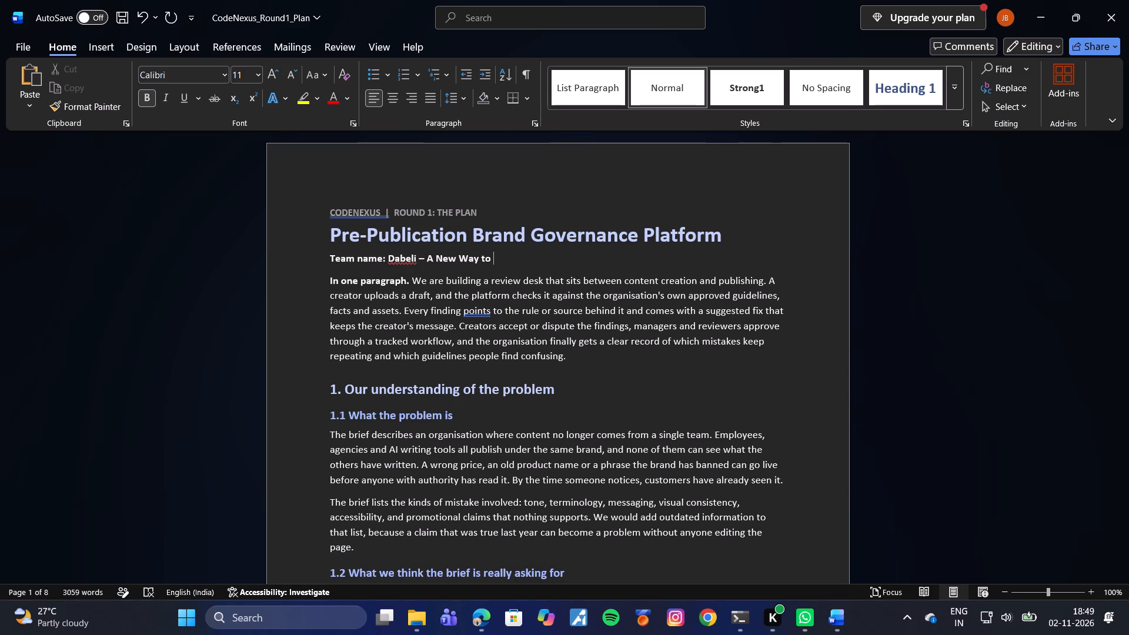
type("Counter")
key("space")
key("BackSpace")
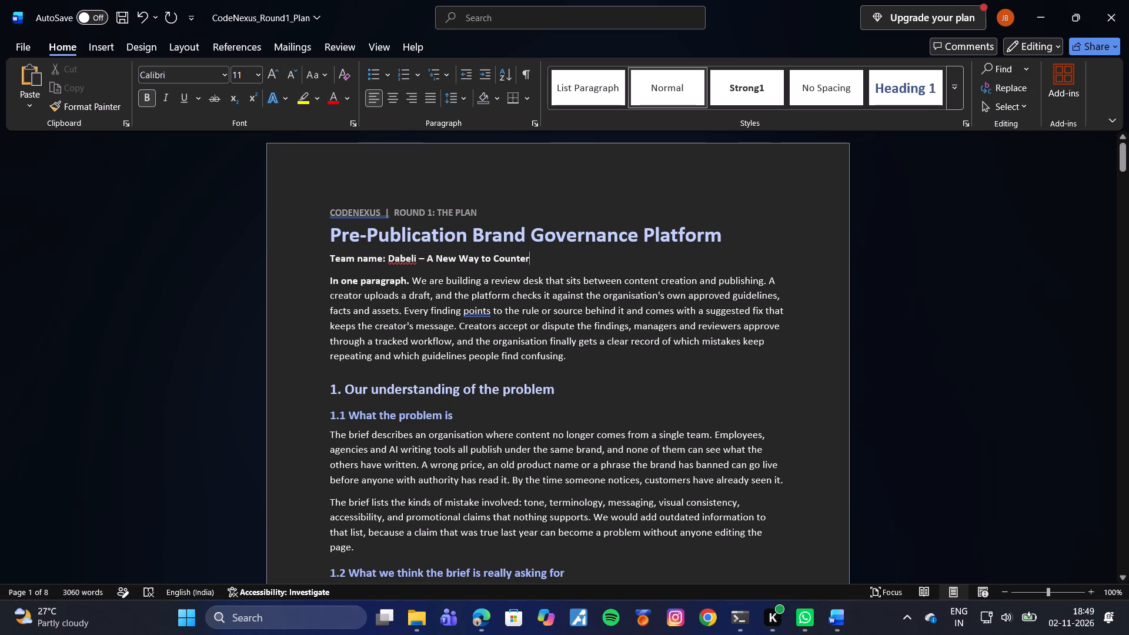
Delete the "CODENEXUS | ROUND 1: THE PLAN" line above the document title.
scroll(425, 356, "down", 1)
scroll(445, 410, "up", 1)
left_click(482, 216)
left_click_drag(482, 216, 335, 213)
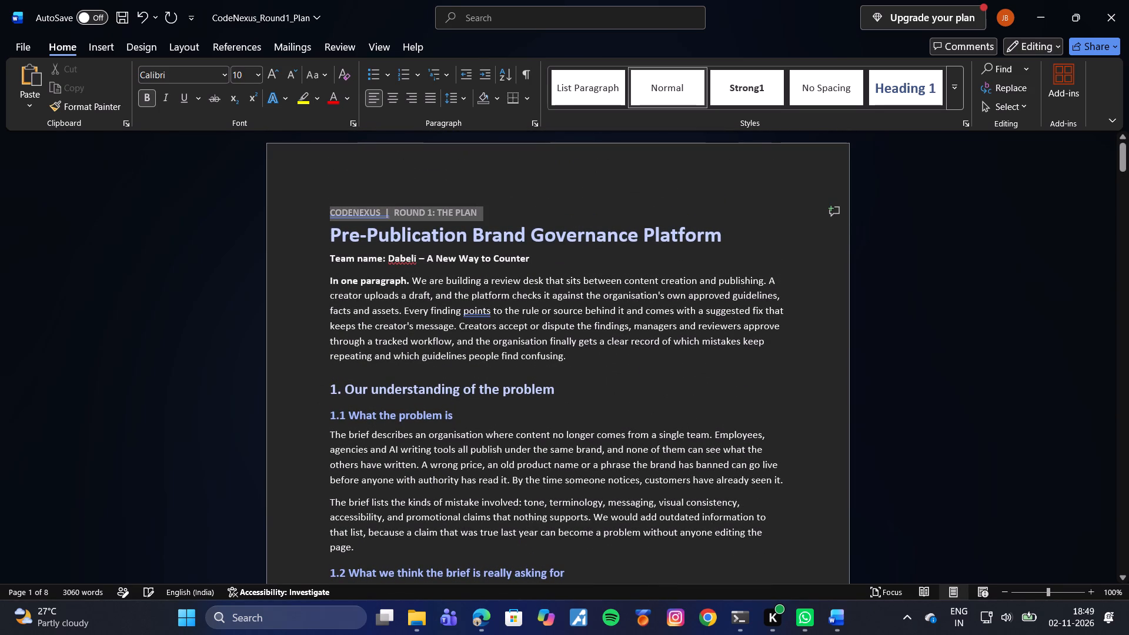
left_click_drag(335, 213, 322, 213)
key("BackSpace")
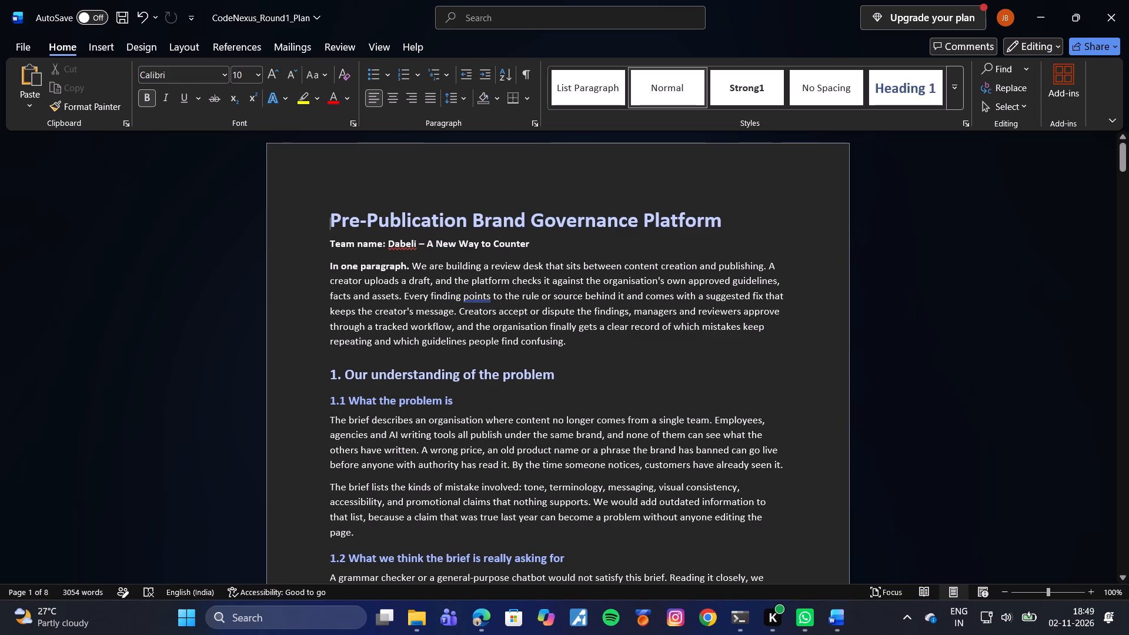
left_click(298, 289)
left_click(314, 357)
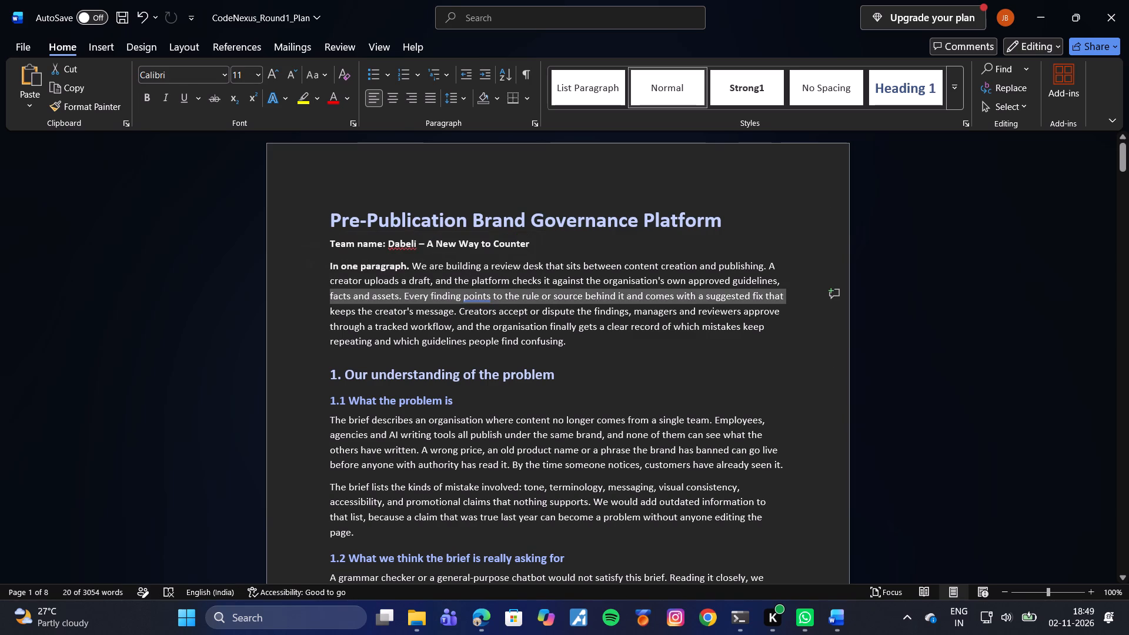
left_click(692, 365)
Recolour the heading "1.1 What the problem is", trying the white theme colour first and settling on black.
scroll(692, 365, "down", 1)
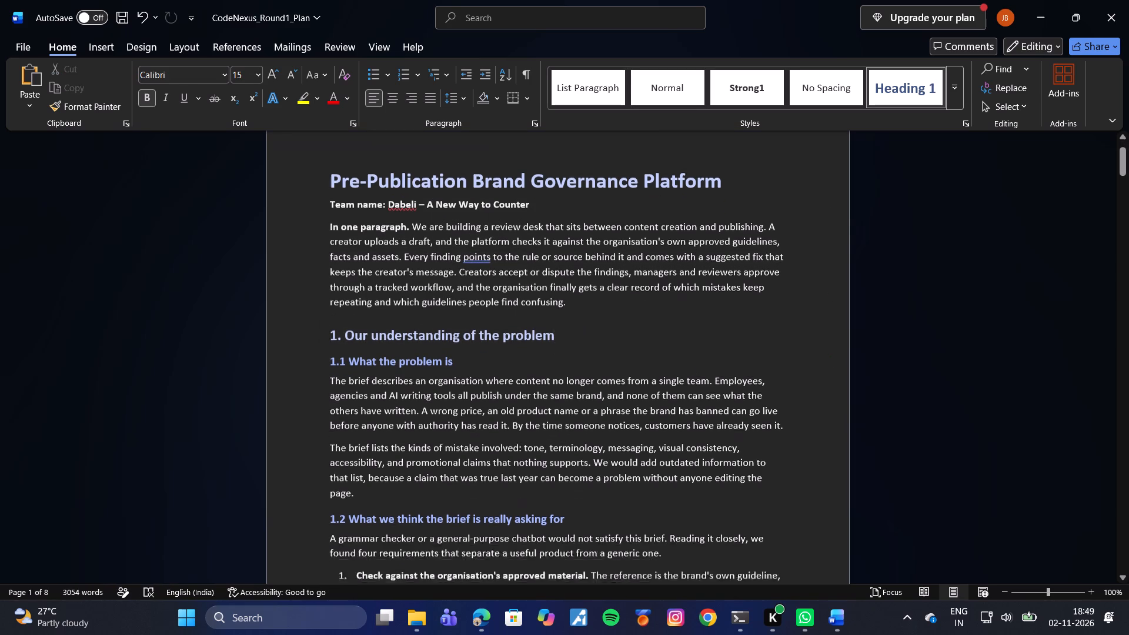
scroll(692, 365, "down", 1)
left_click_drag(455, 308, 314, 302)
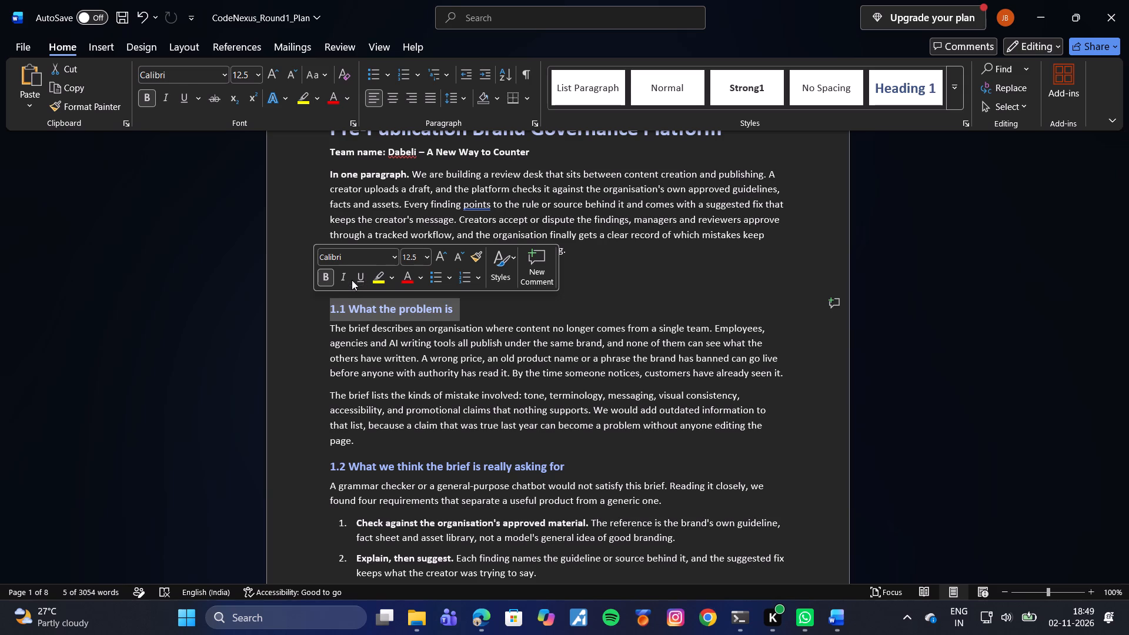
left_click(417, 276)
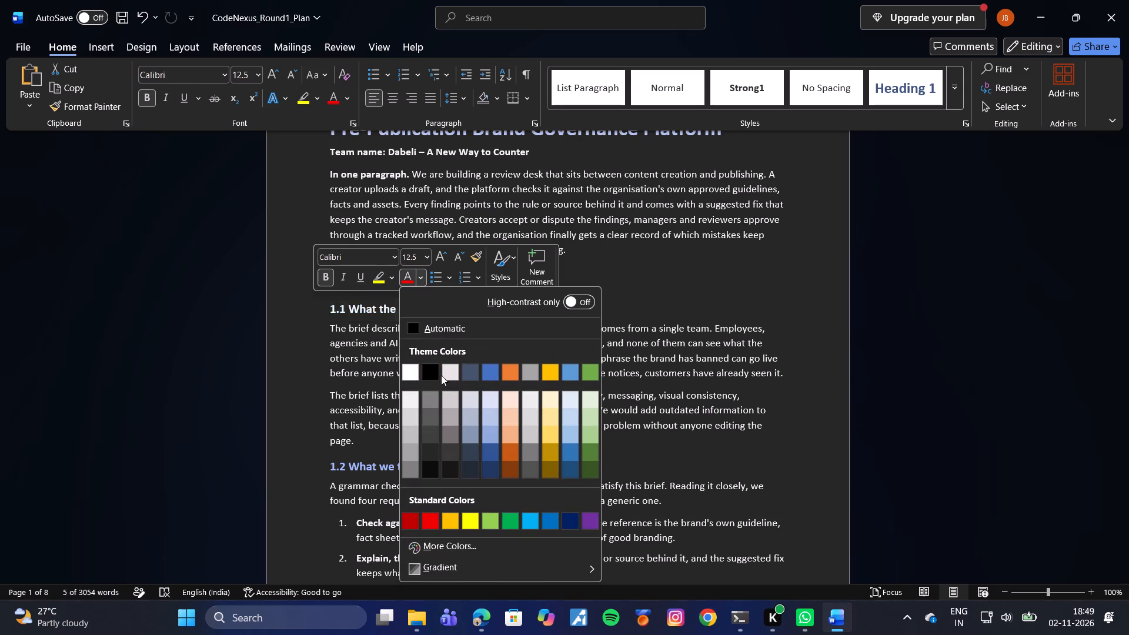
left_click(414, 374)
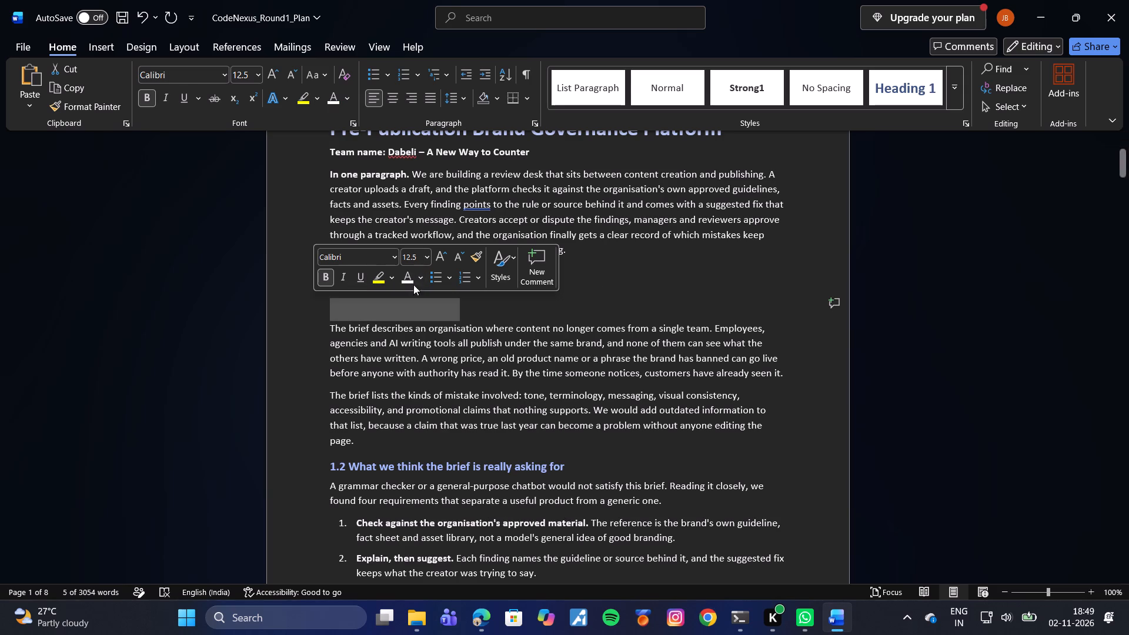
left_click(421, 277)
left_click(433, 373)
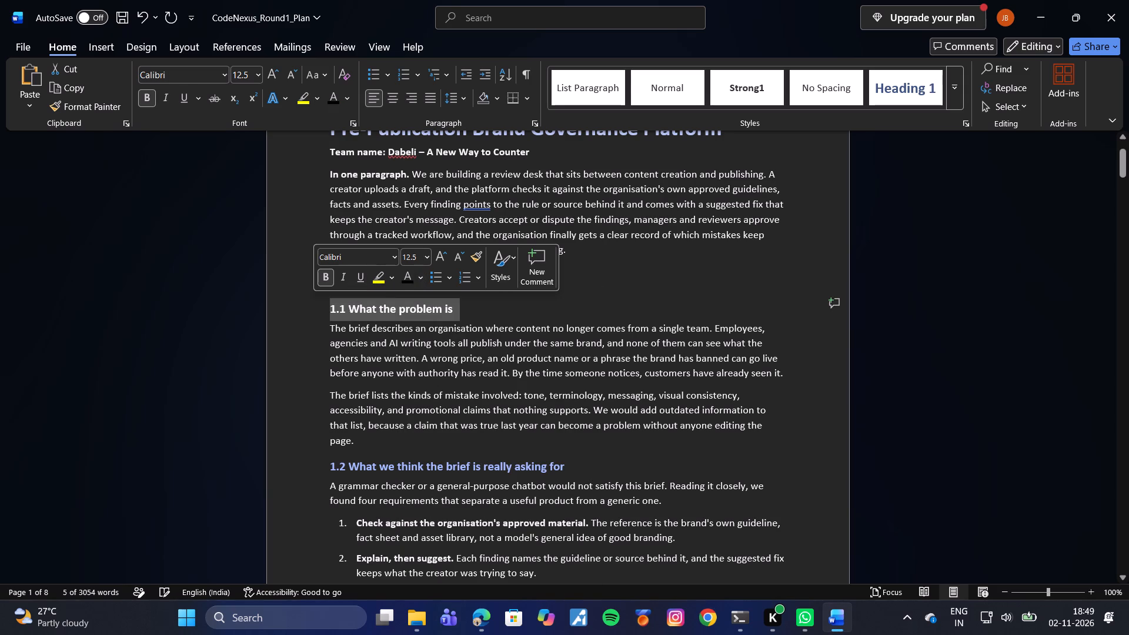
left_click(505, 317)
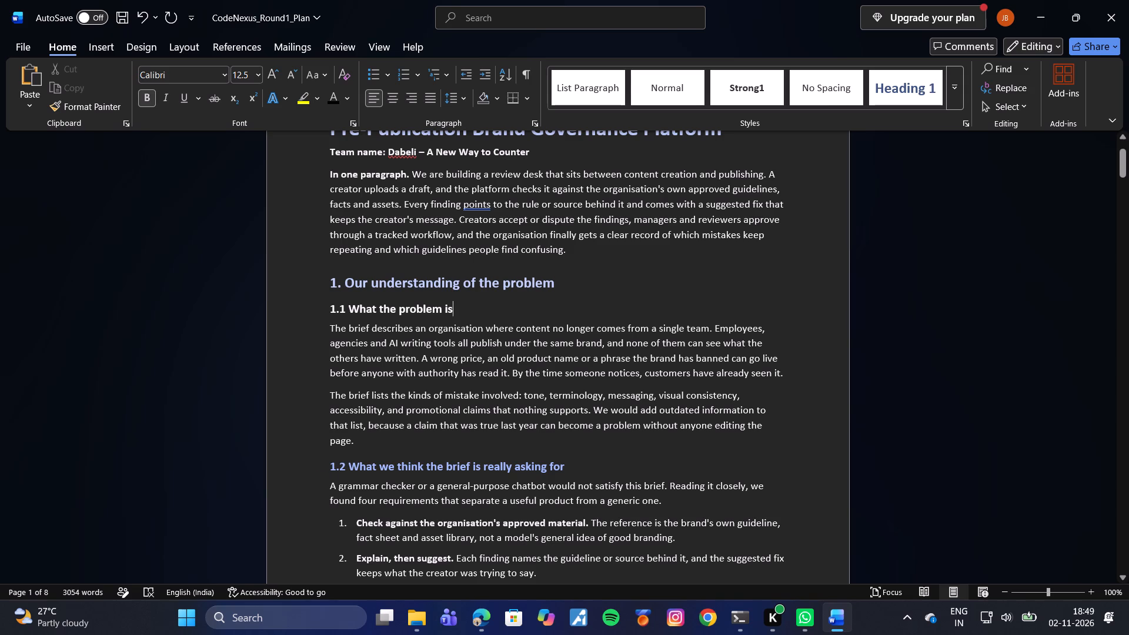
Apply the same black font colour to the heading "1.2 What we think the brief is really asking for".
left_click_drag(567, 466, 337, 457)
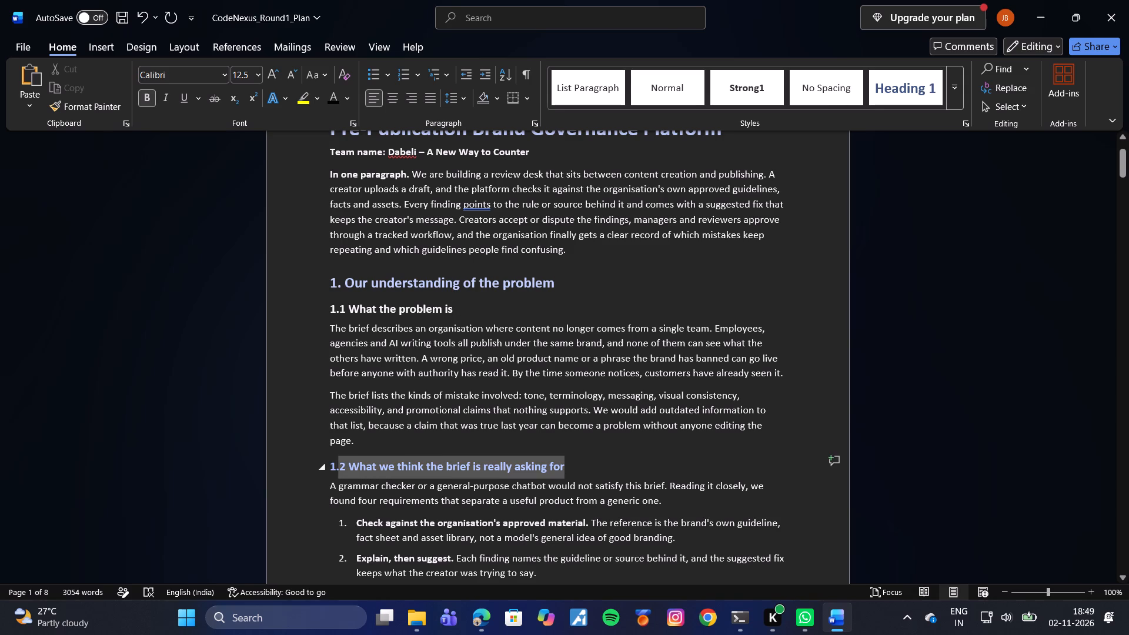
left_click_drag(337, 457, 332, 458)
left_click(425, 429)
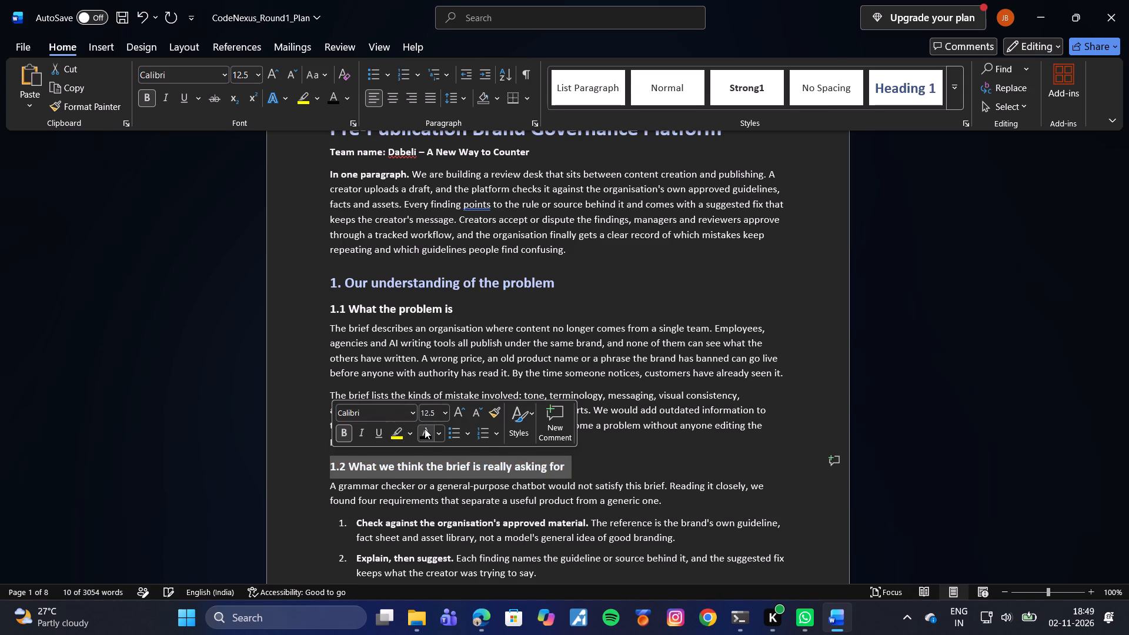
scroll(425, 429, "down", 1)
scroll(368, 468, "up", 2)
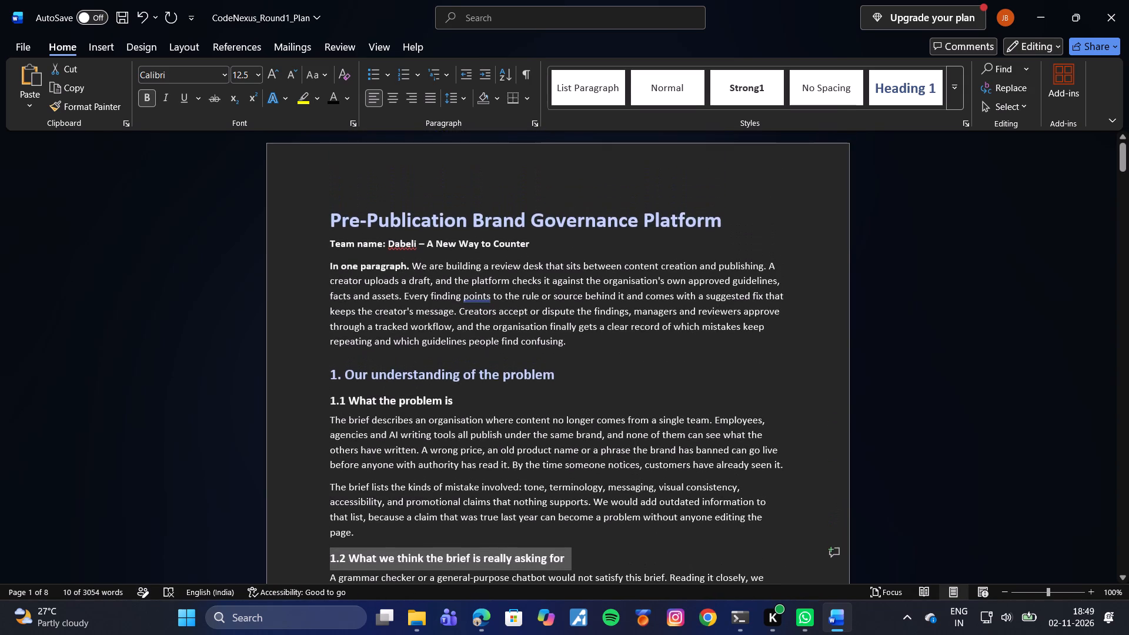
Apply the black font colour to the heading "1.3 The part we are solving".
scroll(368, 468, "down", 2)
scroll(368, 468, "up", 1)
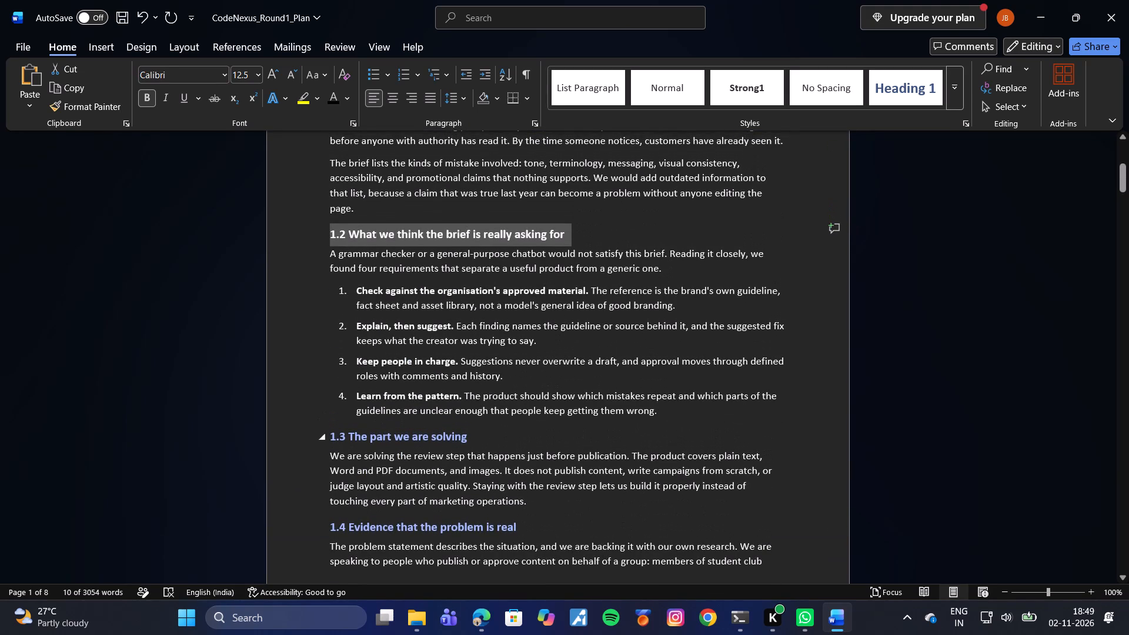
left_click_drag(477, 436, 319, 443)
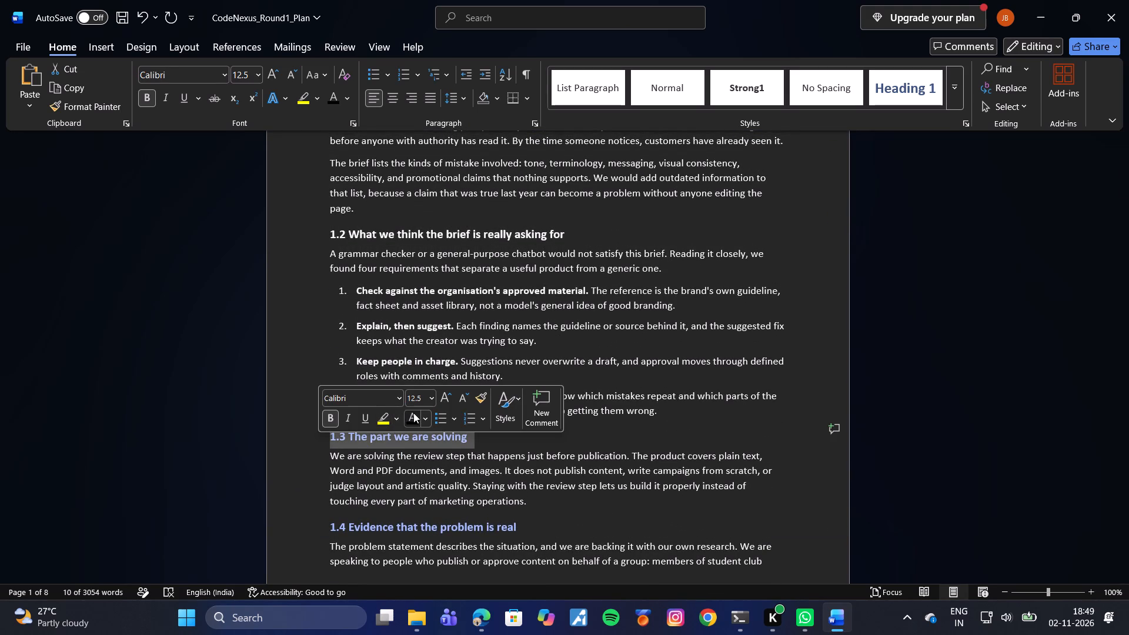
left_click(413, 413)
left_click(506, 450)
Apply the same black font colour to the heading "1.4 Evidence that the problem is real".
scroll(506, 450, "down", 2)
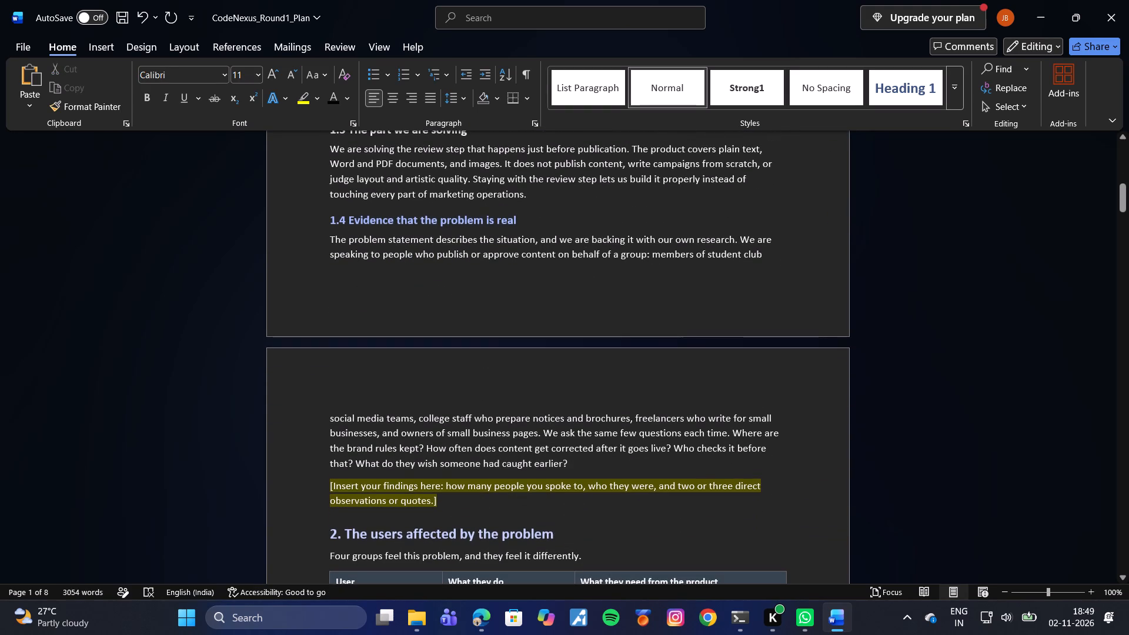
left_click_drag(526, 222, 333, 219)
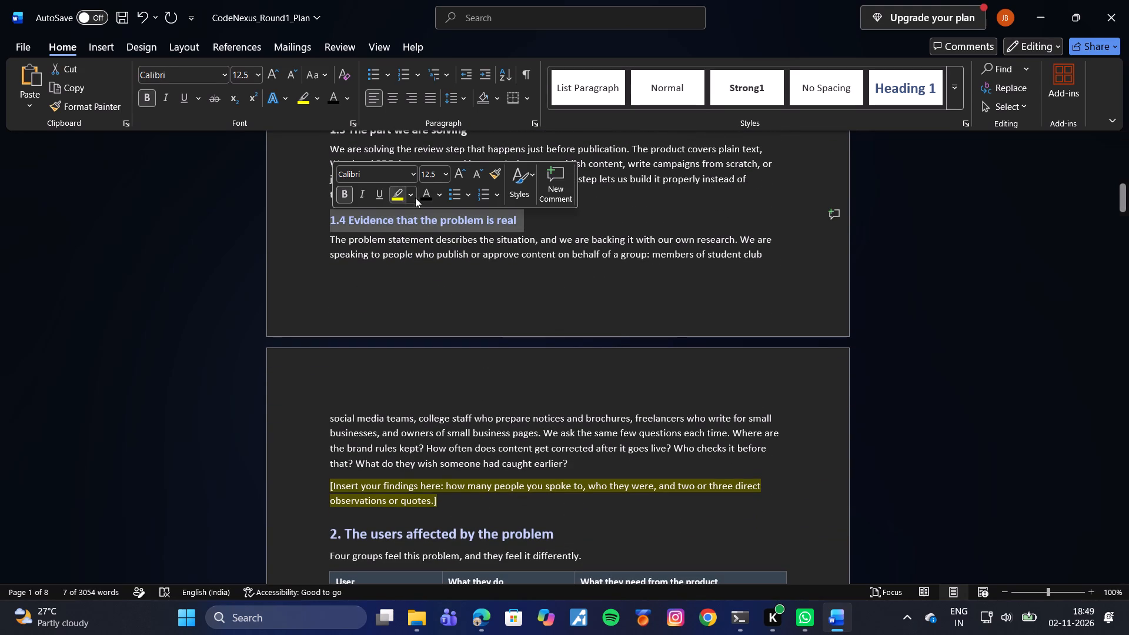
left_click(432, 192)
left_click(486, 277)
Review section 1 from the document title down to the placeholder for findings at the end of section 1.4.
scroll(486, 277, "down", 1)
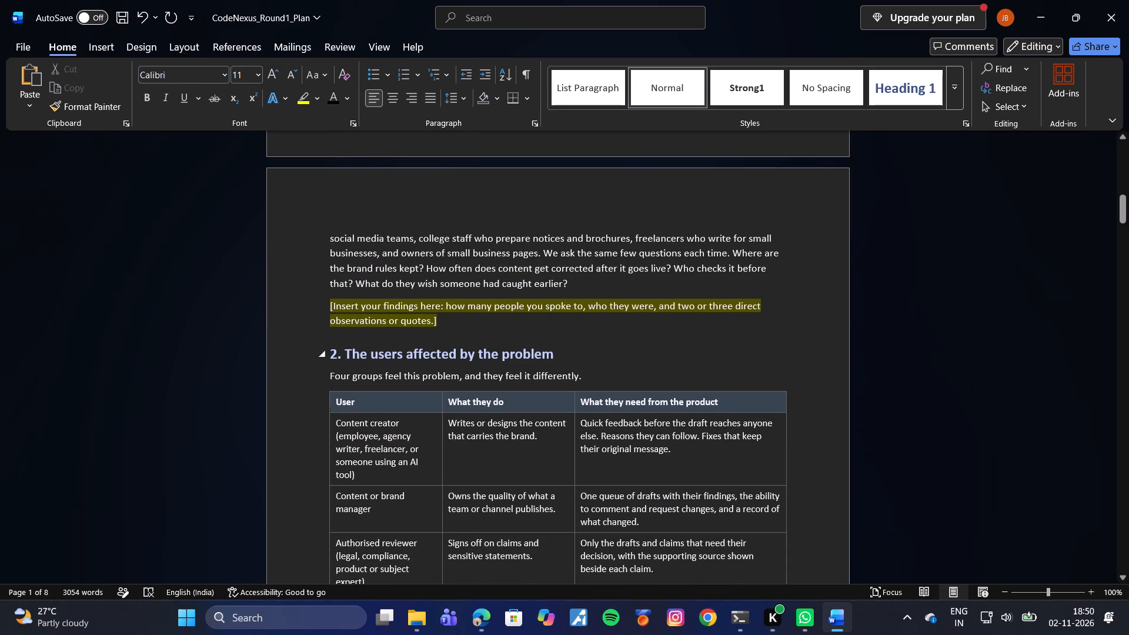
scroll(449, 363, "up", 1)
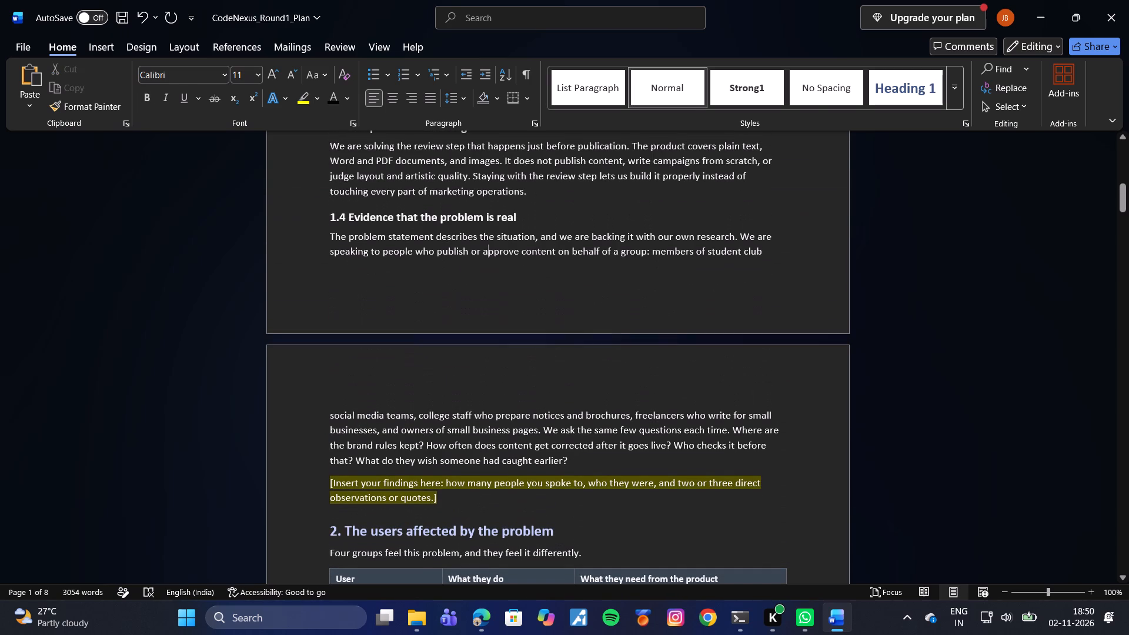
scroll(449, 363, "up", 2)
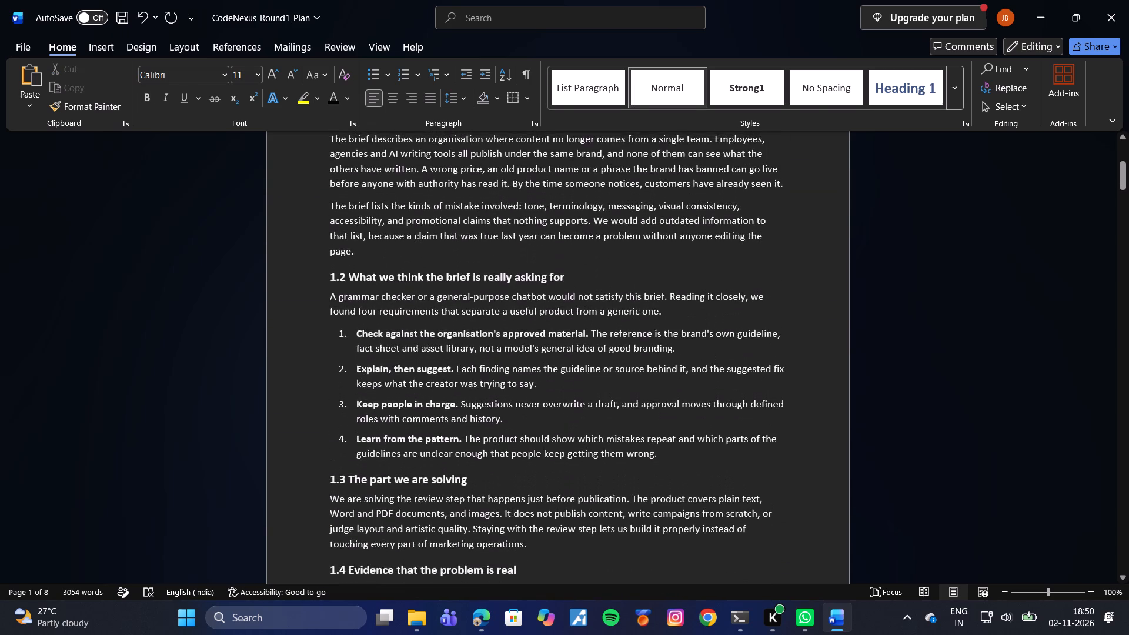
scroll(449, 363, "up", 2)
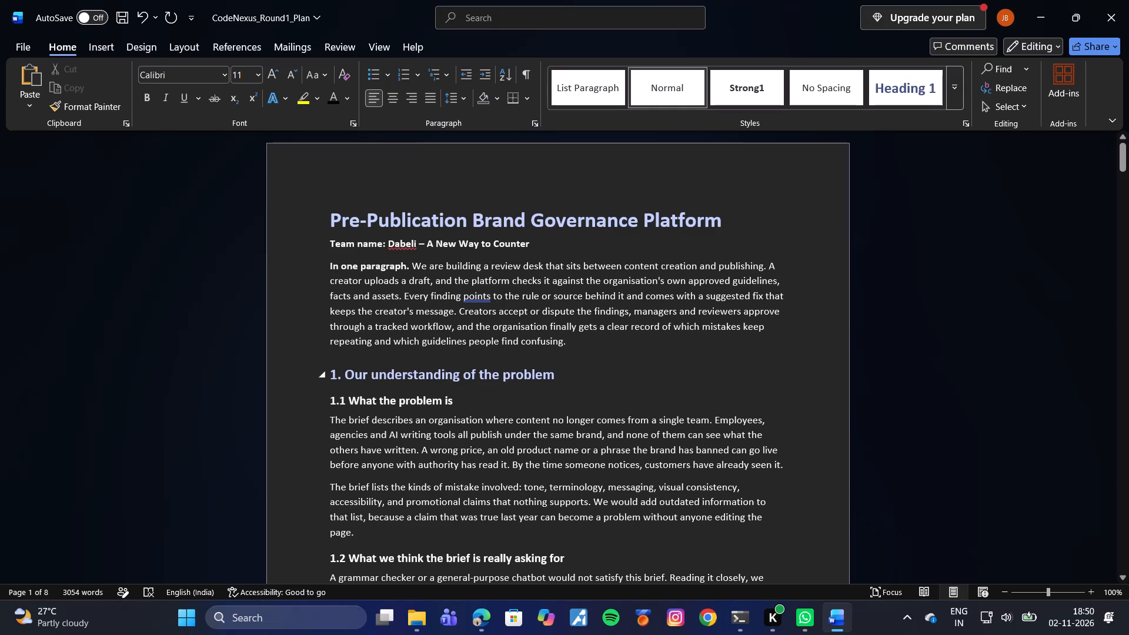
scroll(449, 363, "down", 3)
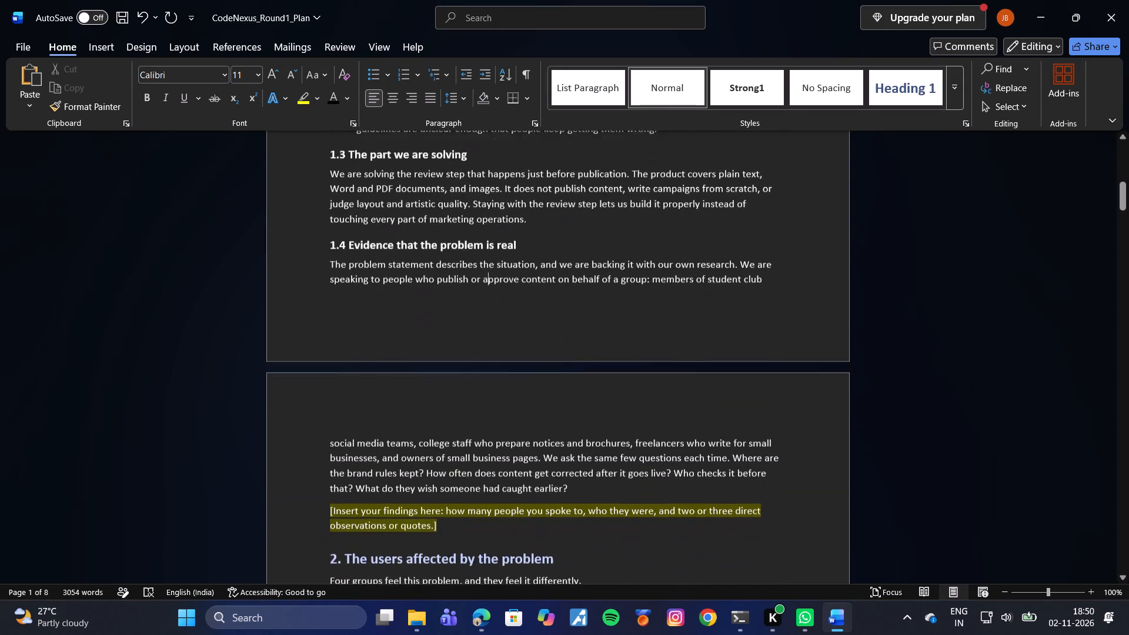
scroll(449, 363, "down", 1)
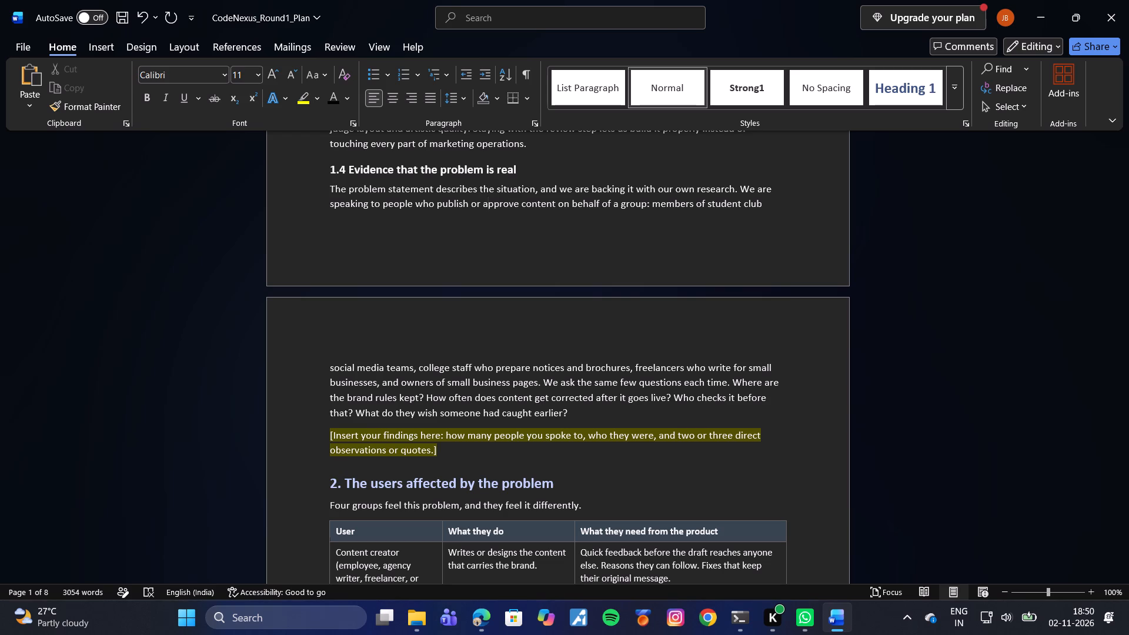
Delete all of section 1.4, from its heading "Evidence that the problem is real" through the highlighted "[Insert your findings here…]" placeholder.
scroll(449, 363, "up", 1)
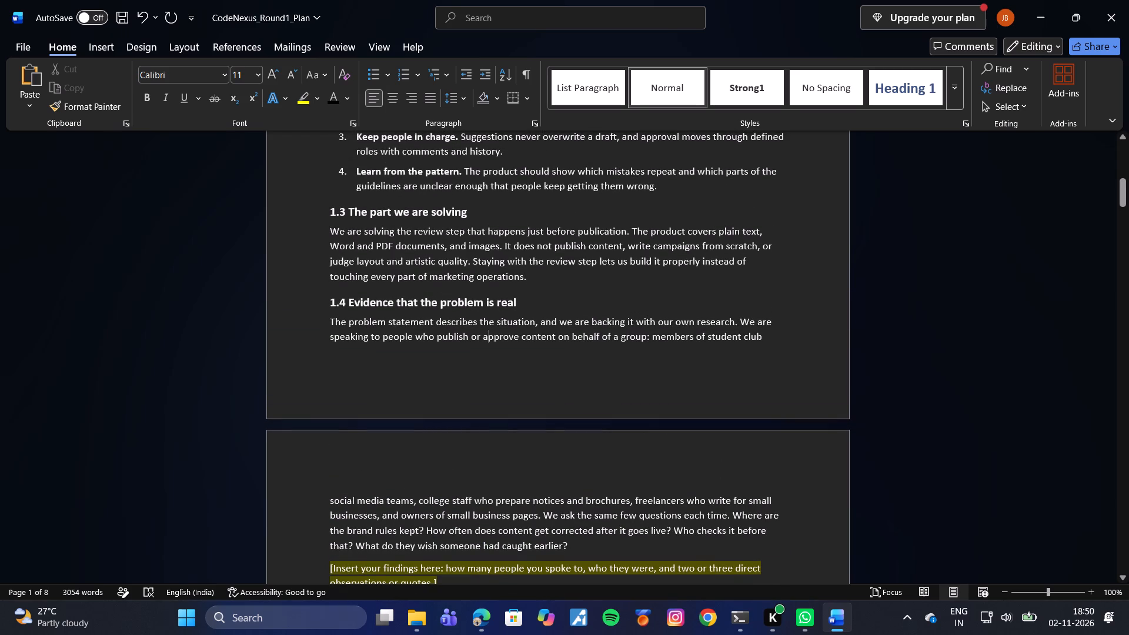
scroll(449, 363, "down", 1)
left_click_drag(452, 448, 373, 239)
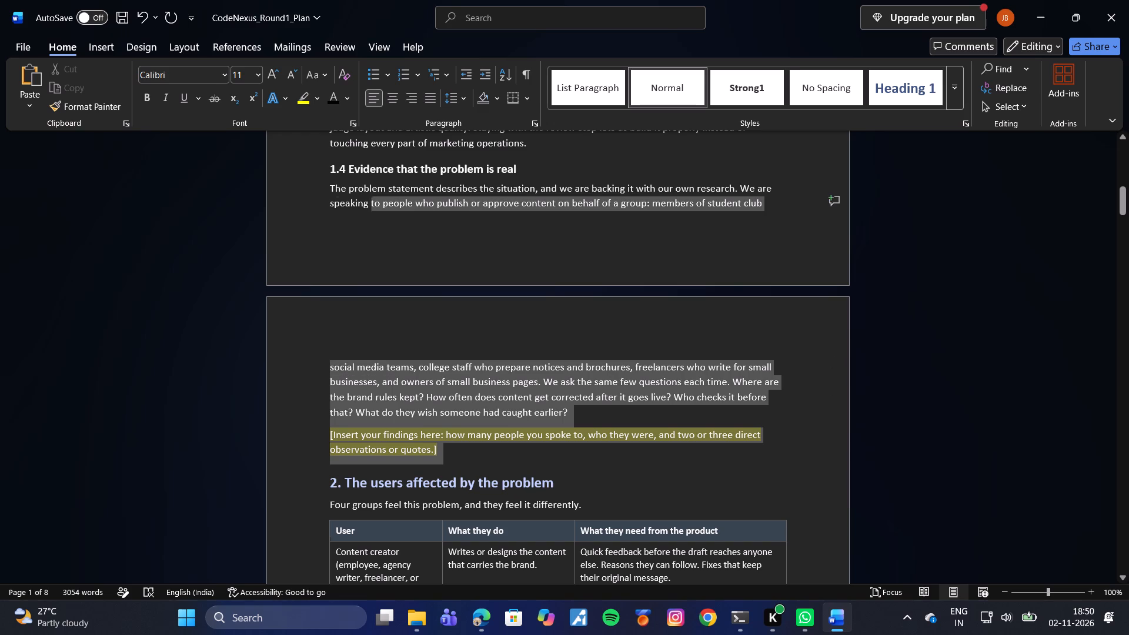
left_click_drag(373, 239, 323, 197)
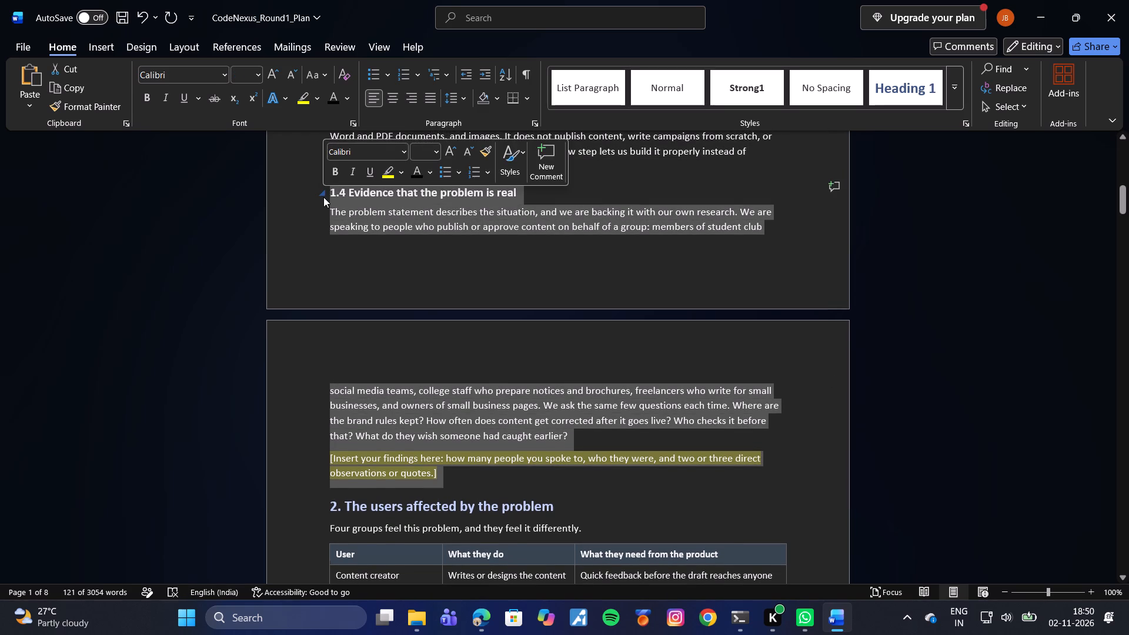
key("BackSpace")
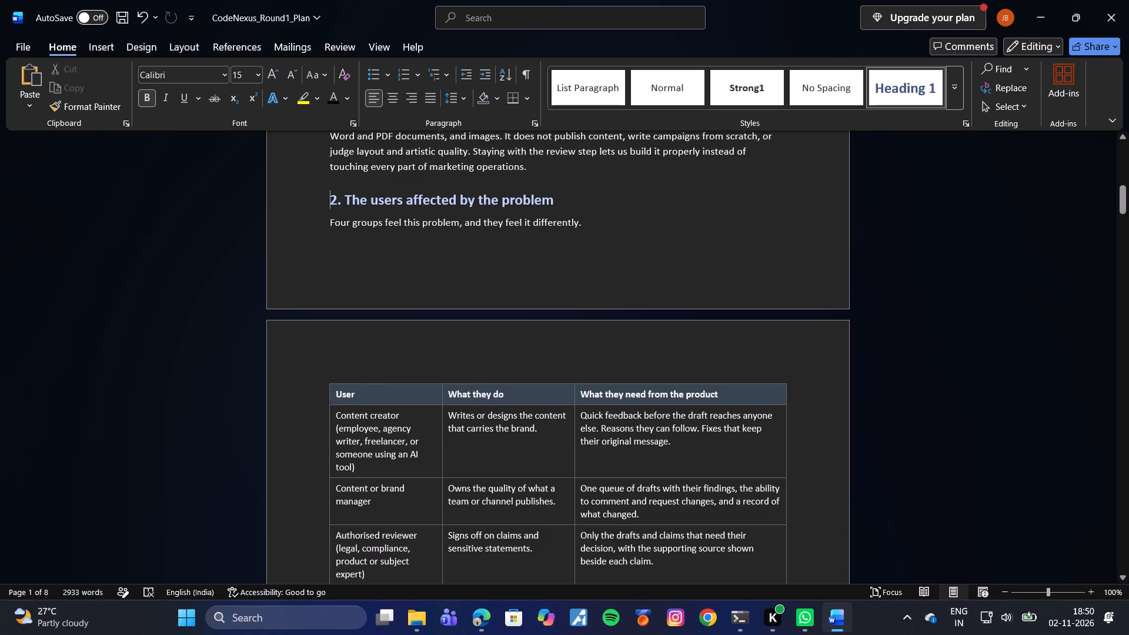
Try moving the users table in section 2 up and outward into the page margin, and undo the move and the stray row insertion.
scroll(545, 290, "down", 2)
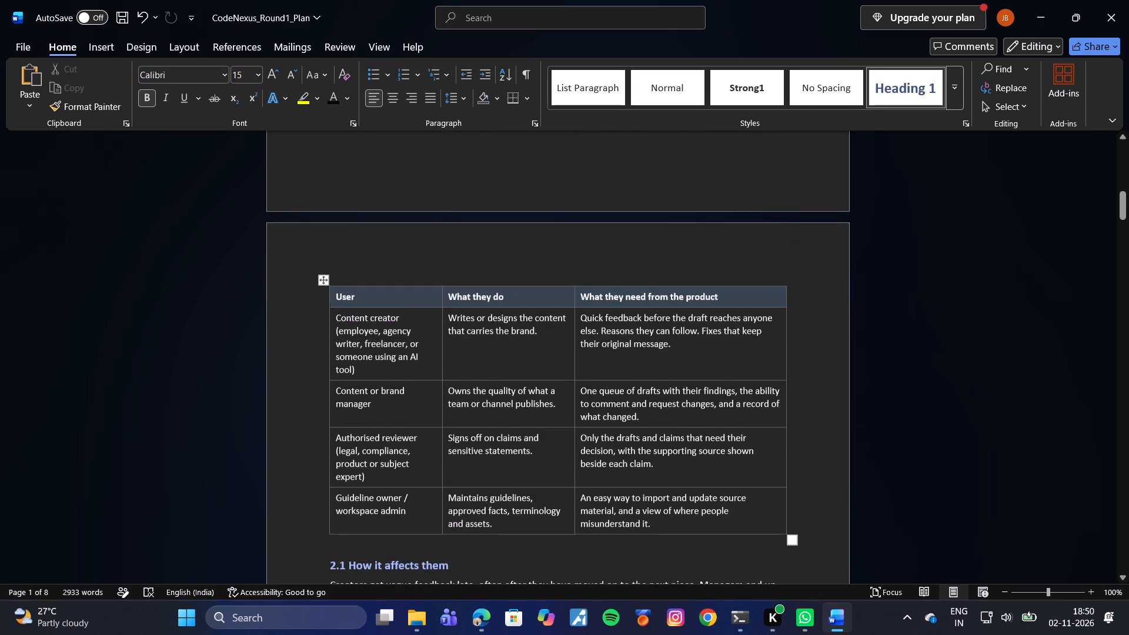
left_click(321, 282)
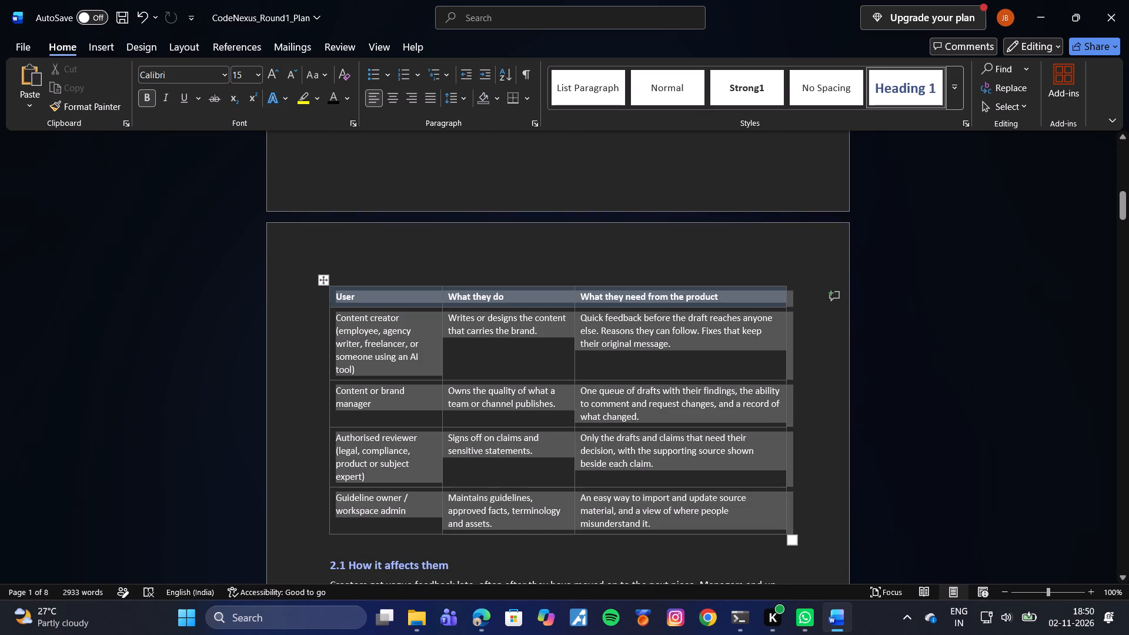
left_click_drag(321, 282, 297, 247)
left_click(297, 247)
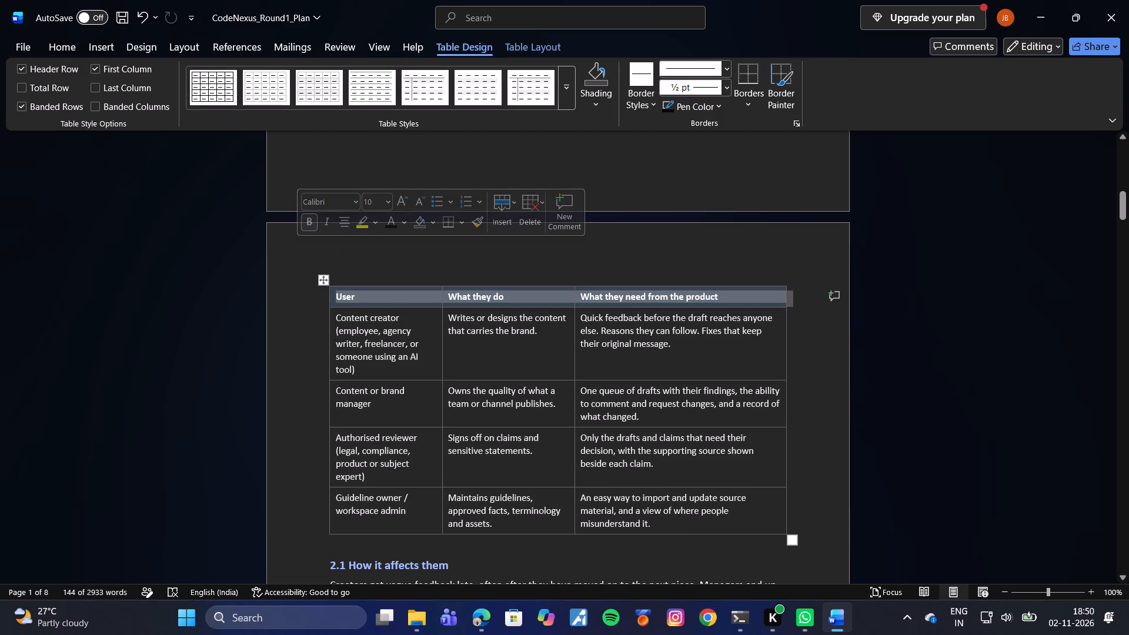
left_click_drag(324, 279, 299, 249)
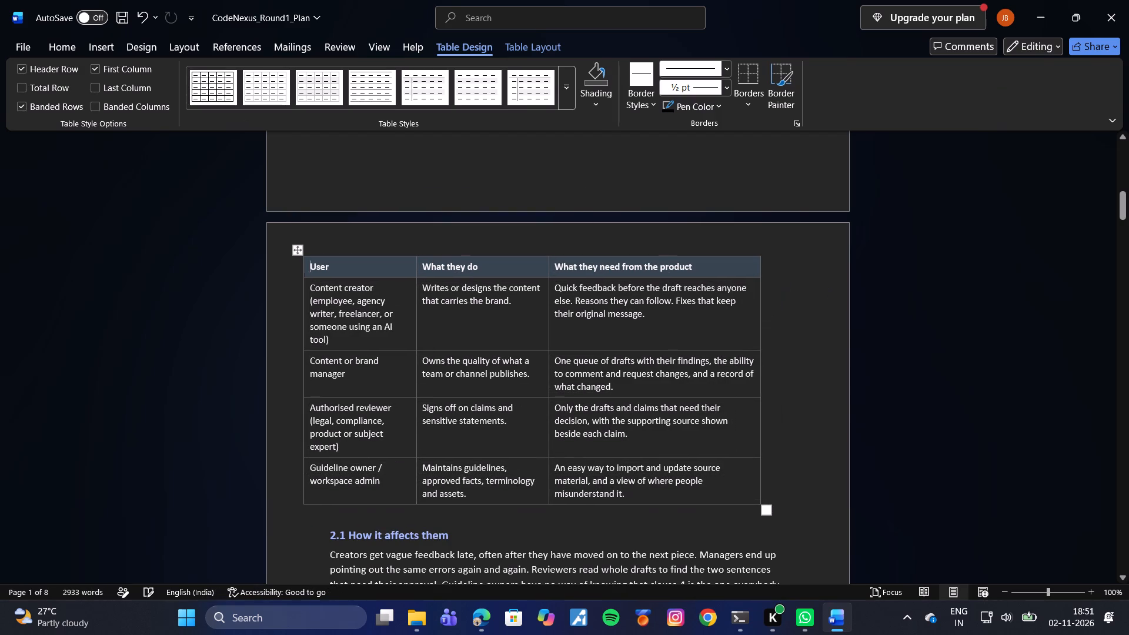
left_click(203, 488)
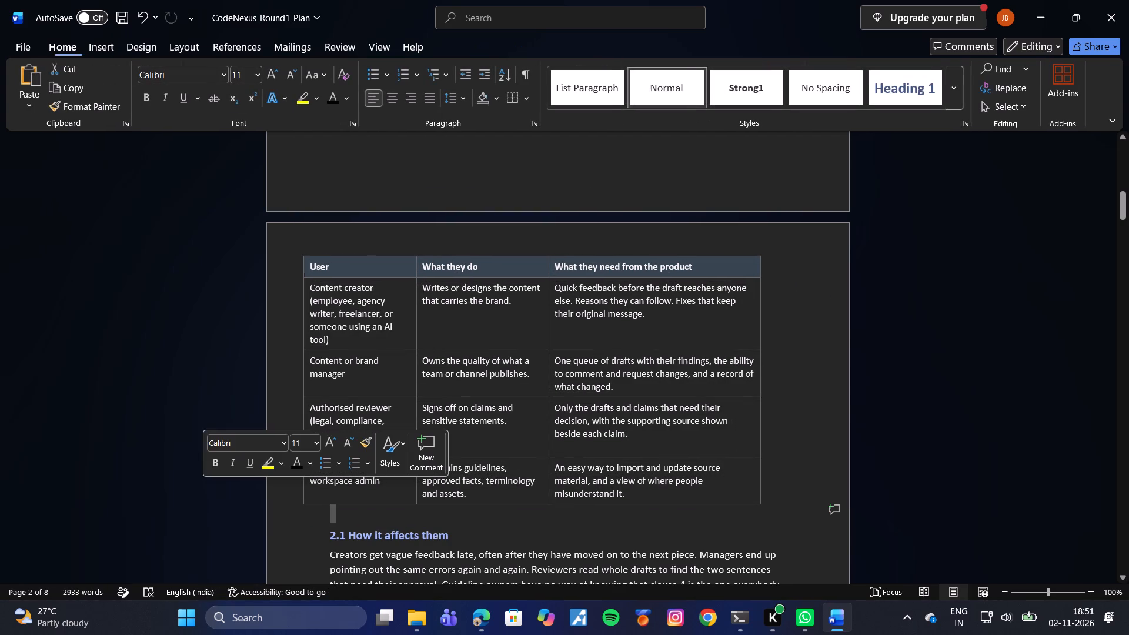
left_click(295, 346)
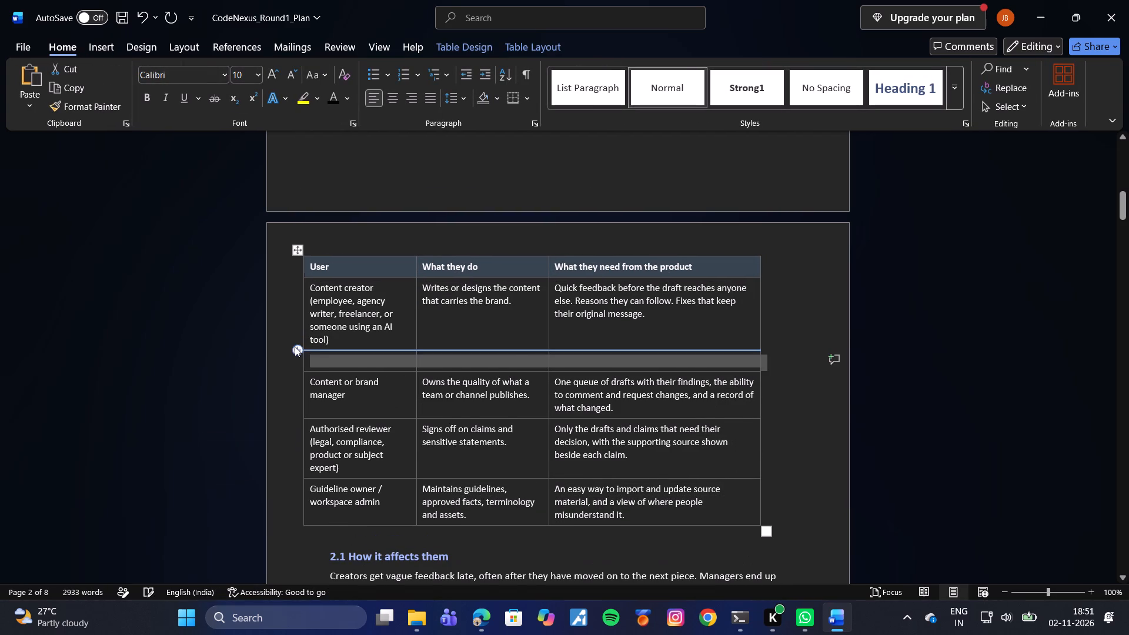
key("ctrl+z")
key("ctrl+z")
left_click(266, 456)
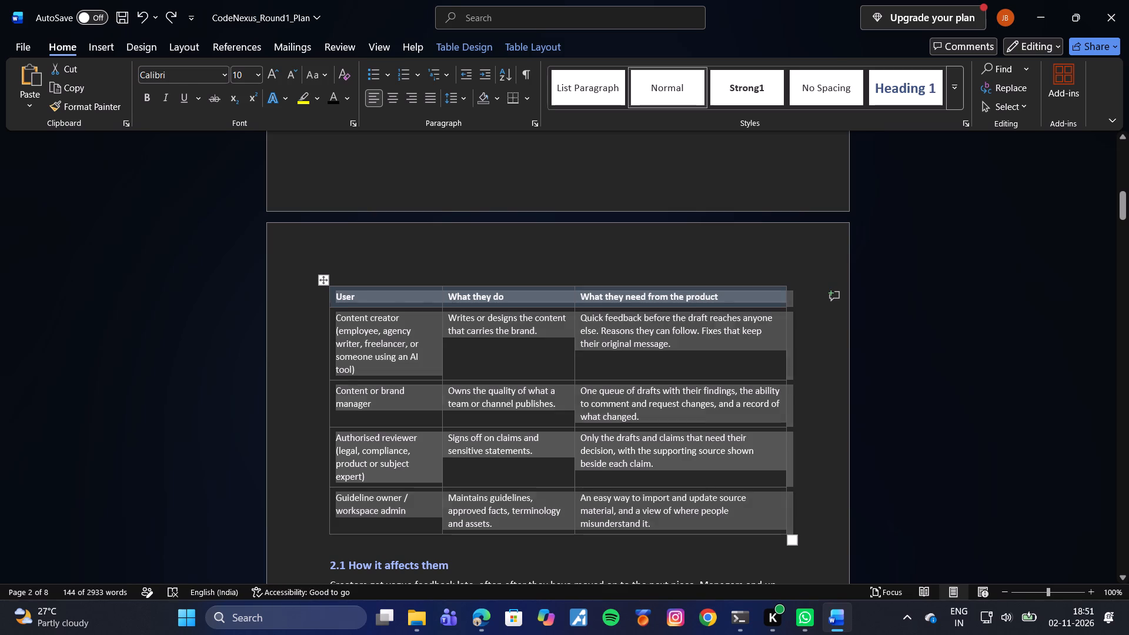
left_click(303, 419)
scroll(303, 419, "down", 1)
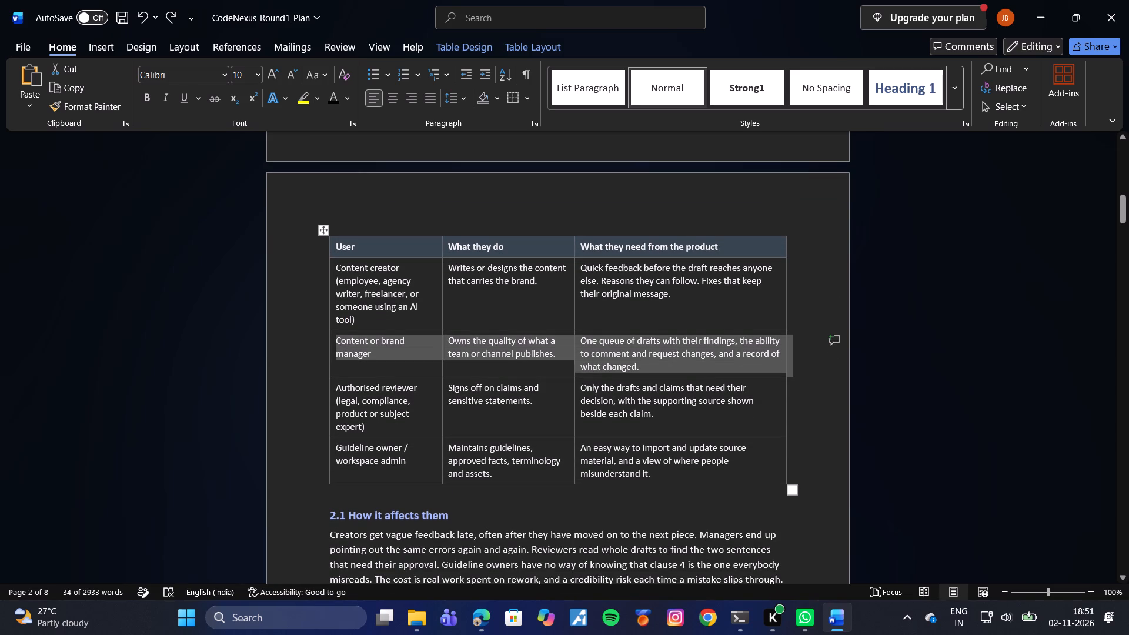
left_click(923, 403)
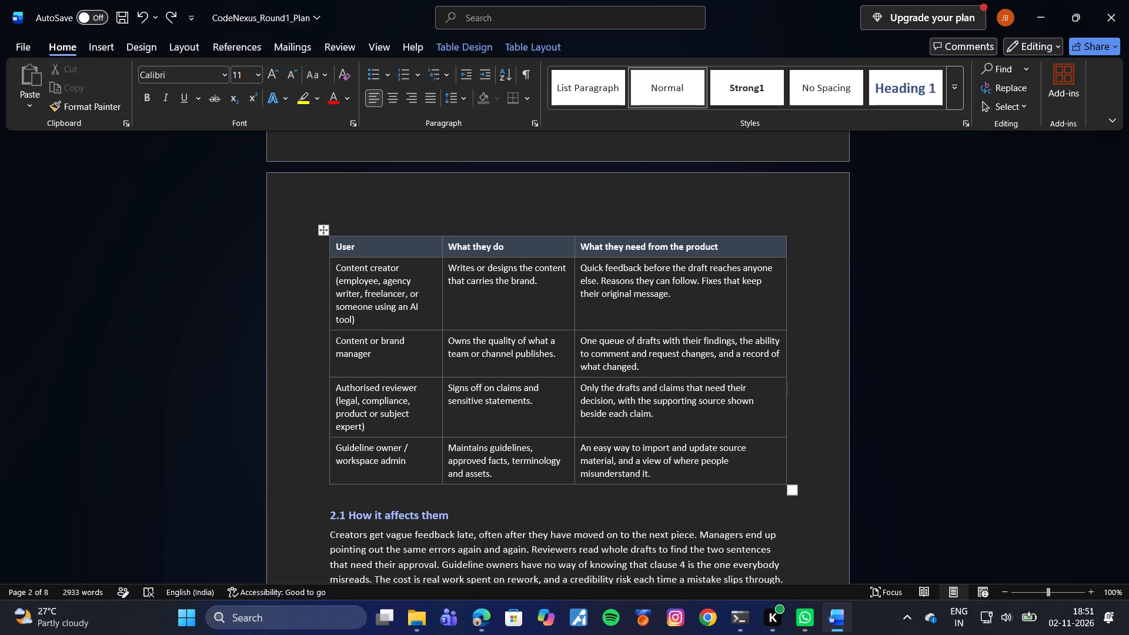
Read through sections 2.1 to 3.2 below the users table and return to section 1 to check its headings.
scroll(831, 410, "down", 1)
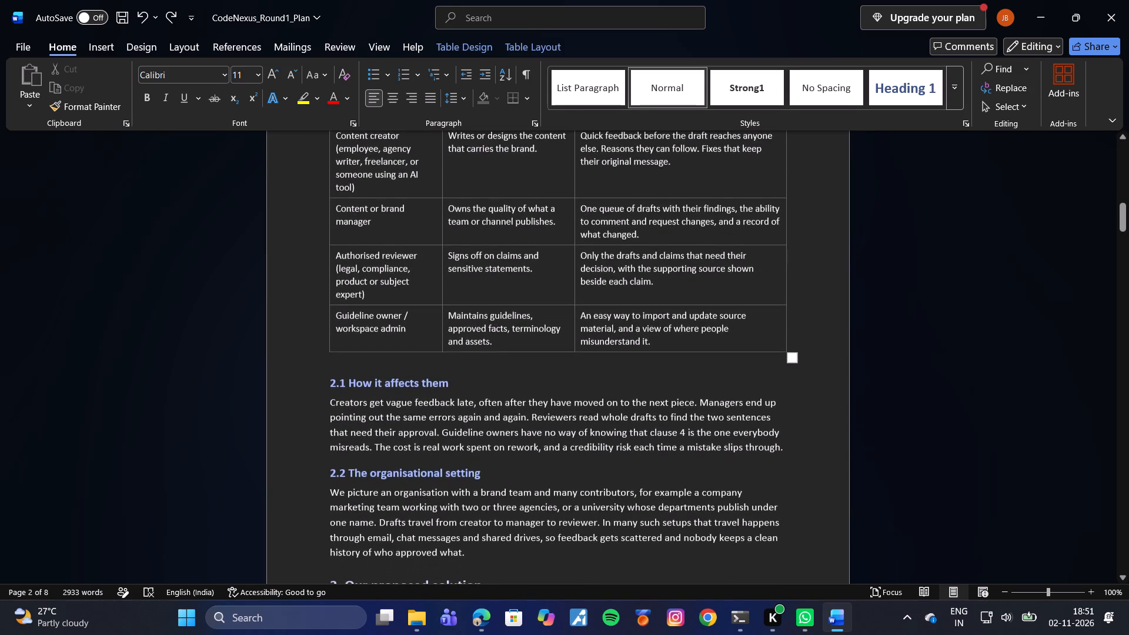
scroll(831, 410, "down", 2)
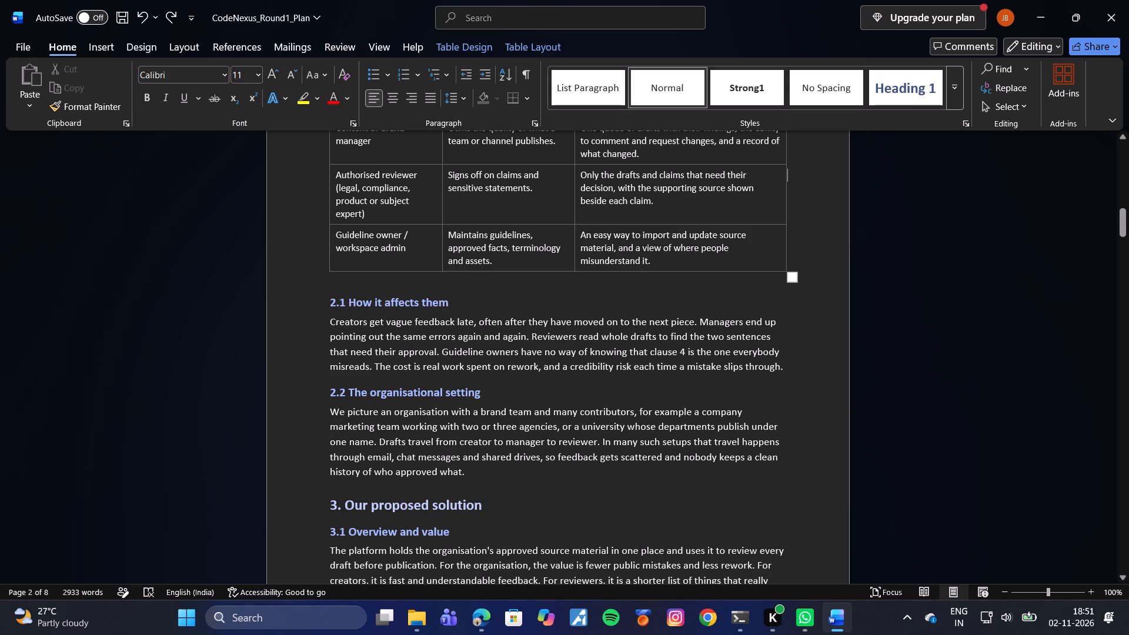
scroll(758, 438, "down", 1)
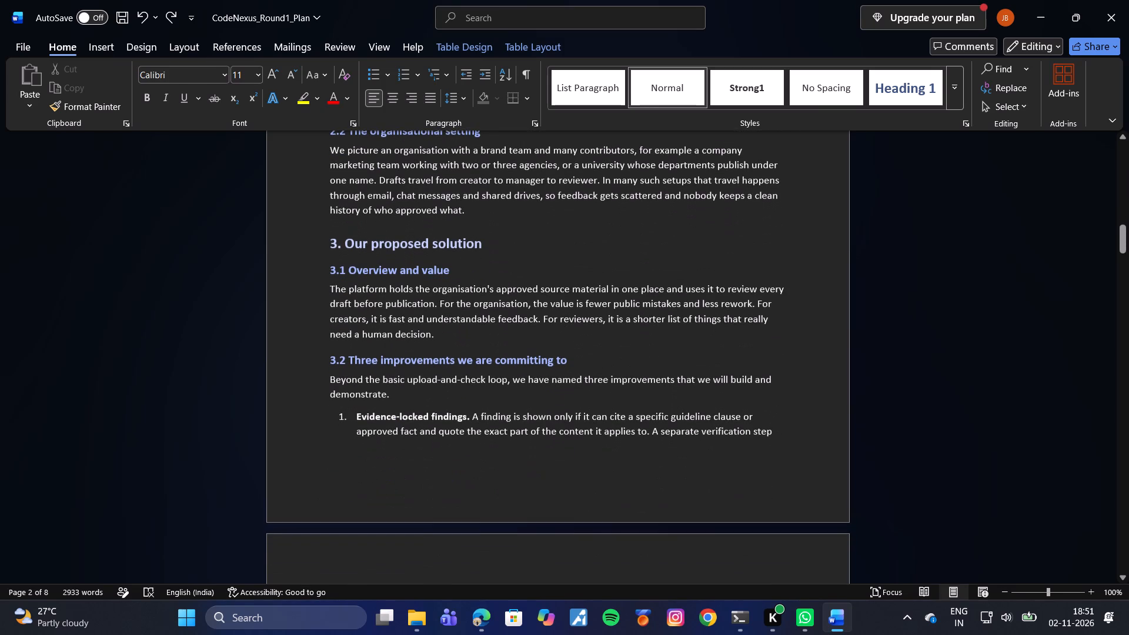
scroll(758, 438, "up", 1)
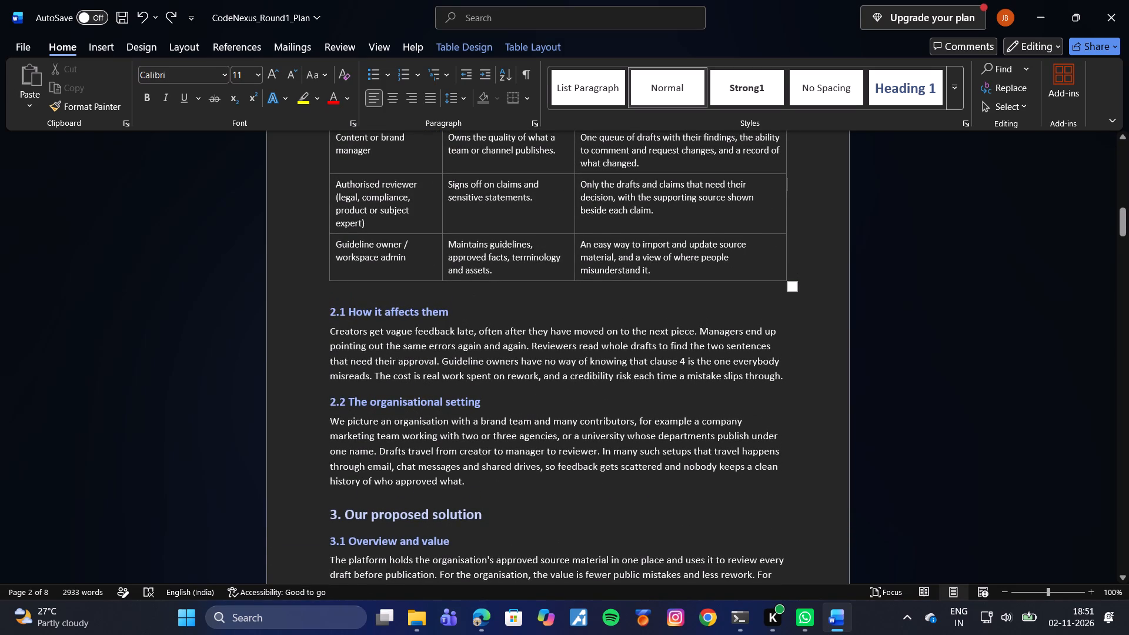
scroll(758, 438, "up", 5)
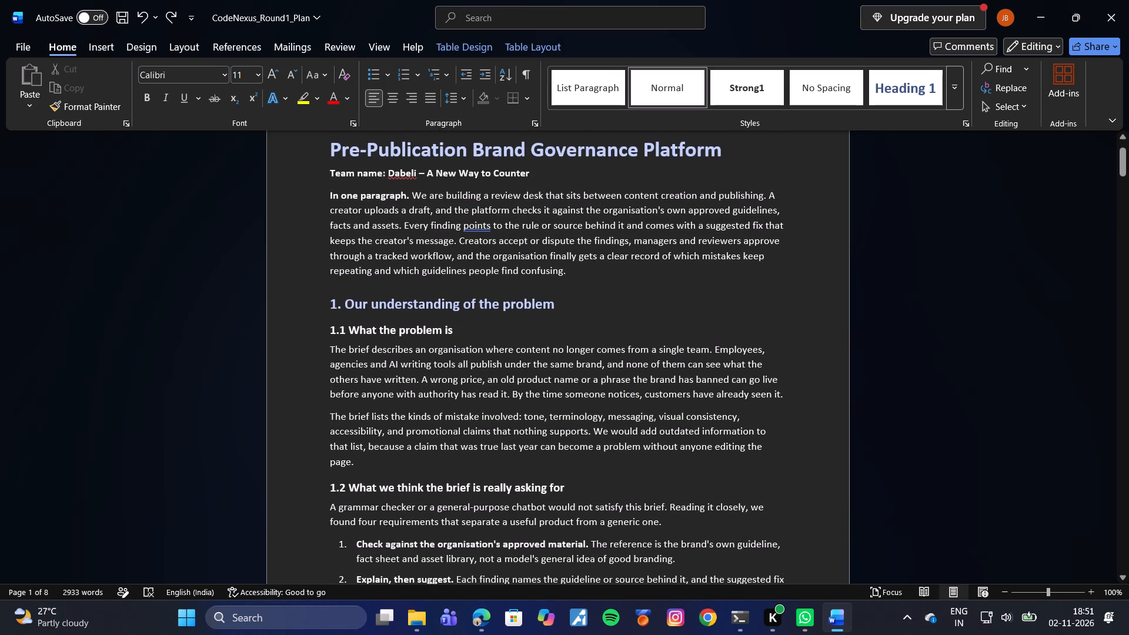
scroll(758, 438, "down", 1)
scroll(758, 438, "up", 1)
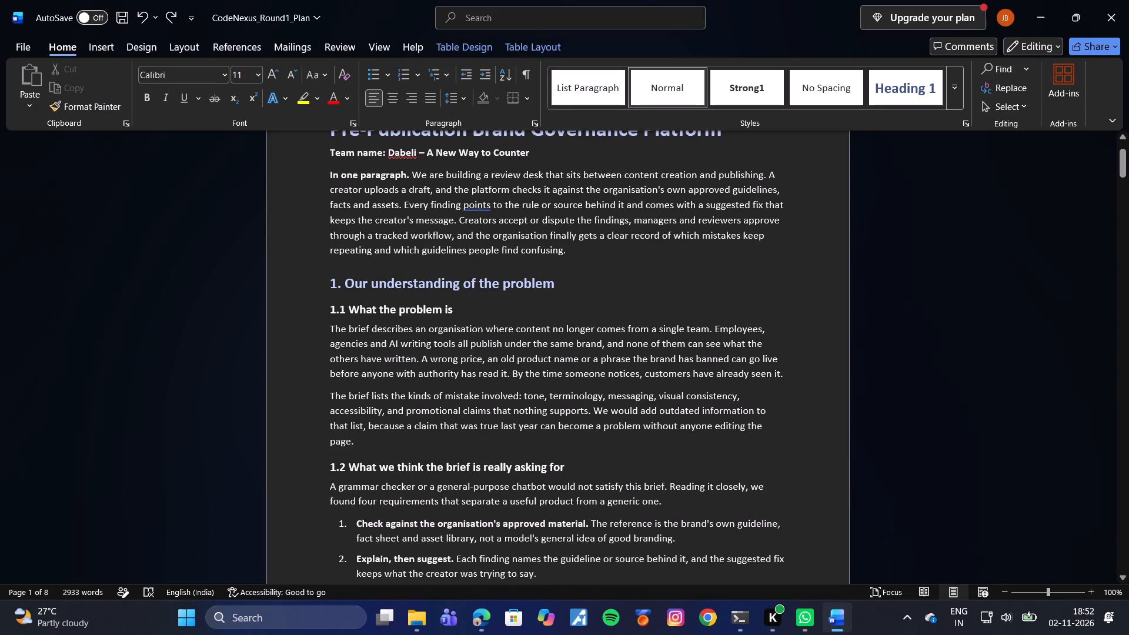
Recolour the subheadings "2.1 How it affects them" and "2.2 The organisational setting" black.
scroll(538, 453, "down", 1)
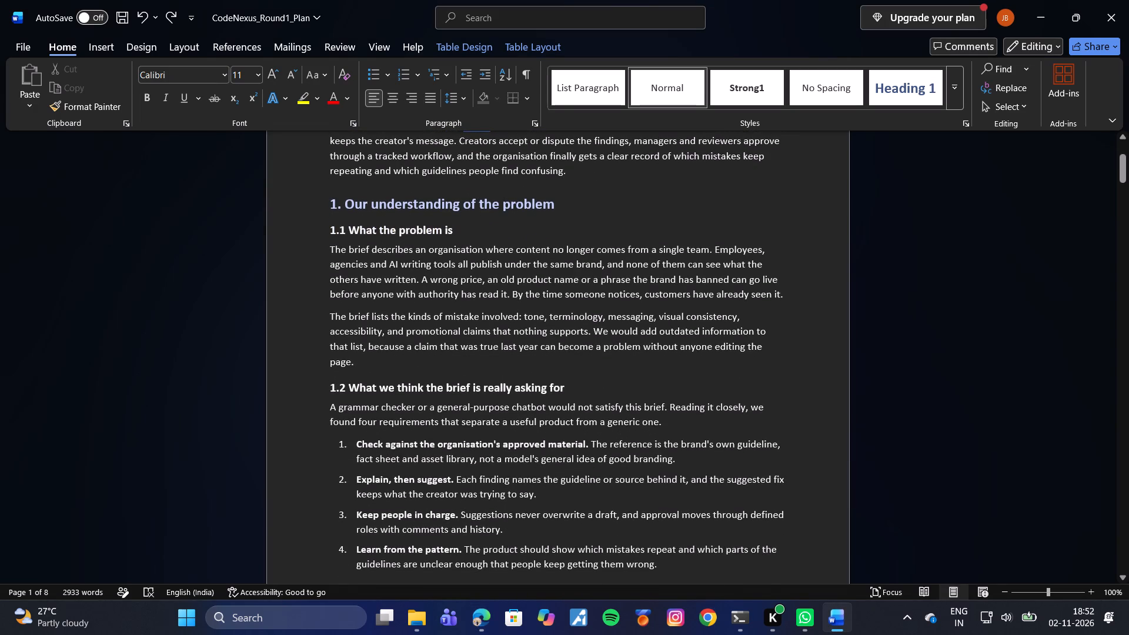
scroll(538, 453, "down", 1)
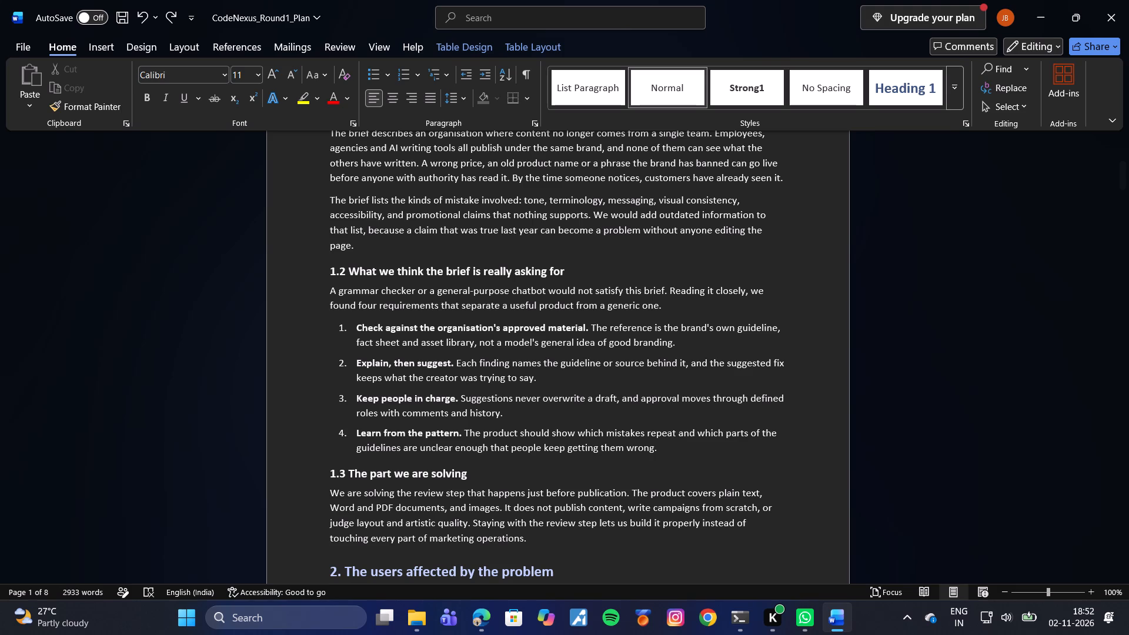
scroll(538, 453, "down", 1)
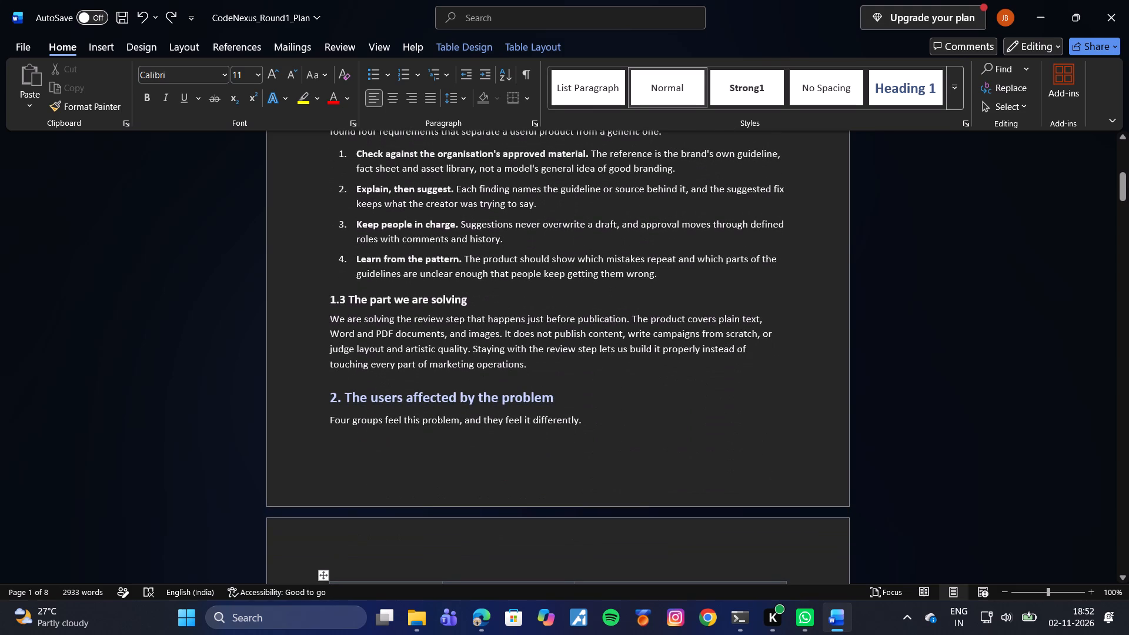
scroll(538, 453, "down", 1)
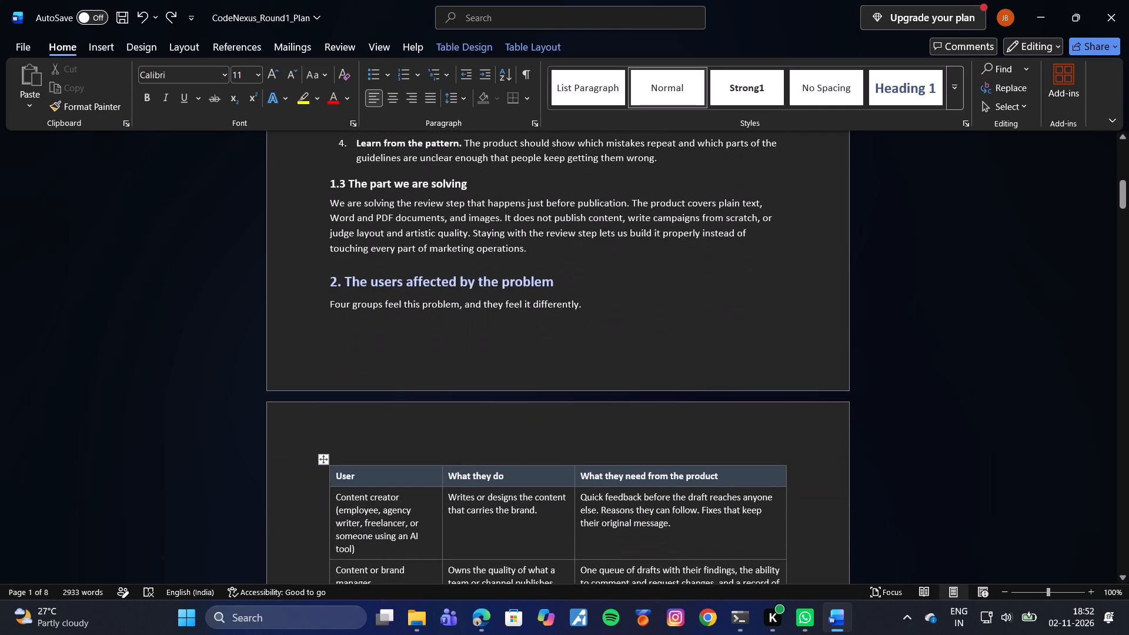
scroll(556, 282, "down", 2)
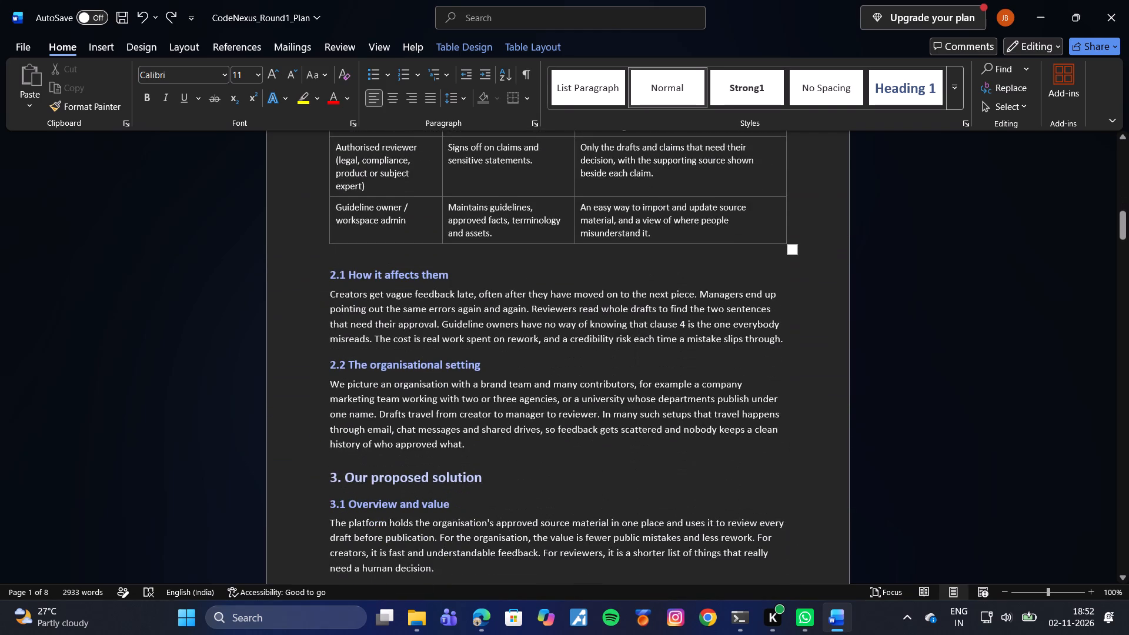
scroll(556, 282, "down", 1)
left_click_drag(450, 261, 328, 262)
left_click(425, 236)
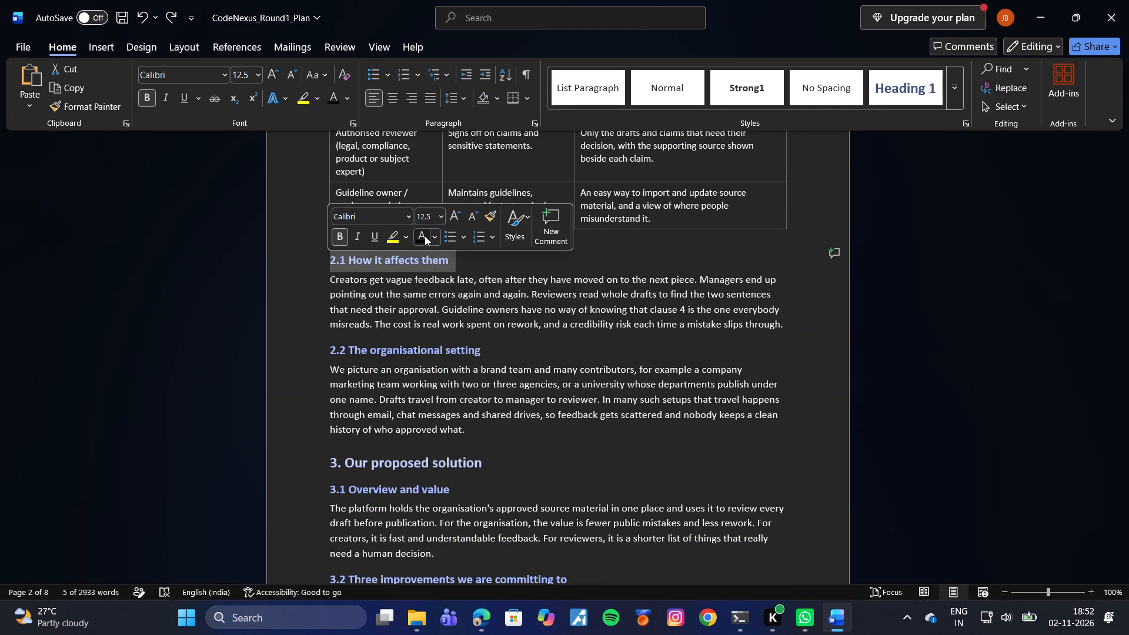
left_click(536, 278)
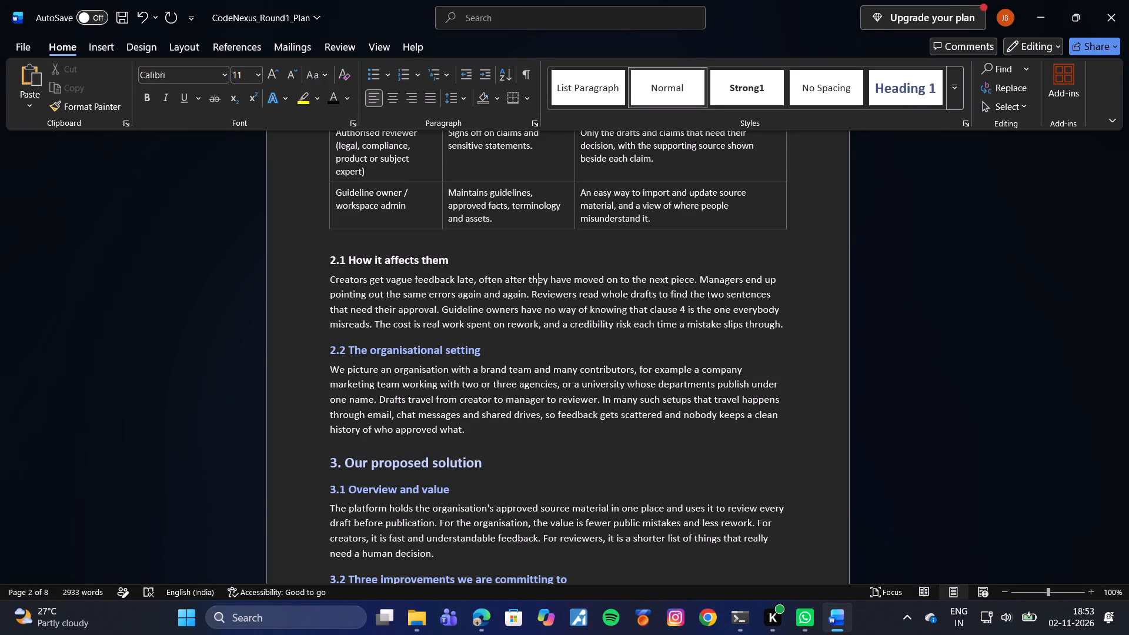
left_click_drag(487, 352, 330, 355)
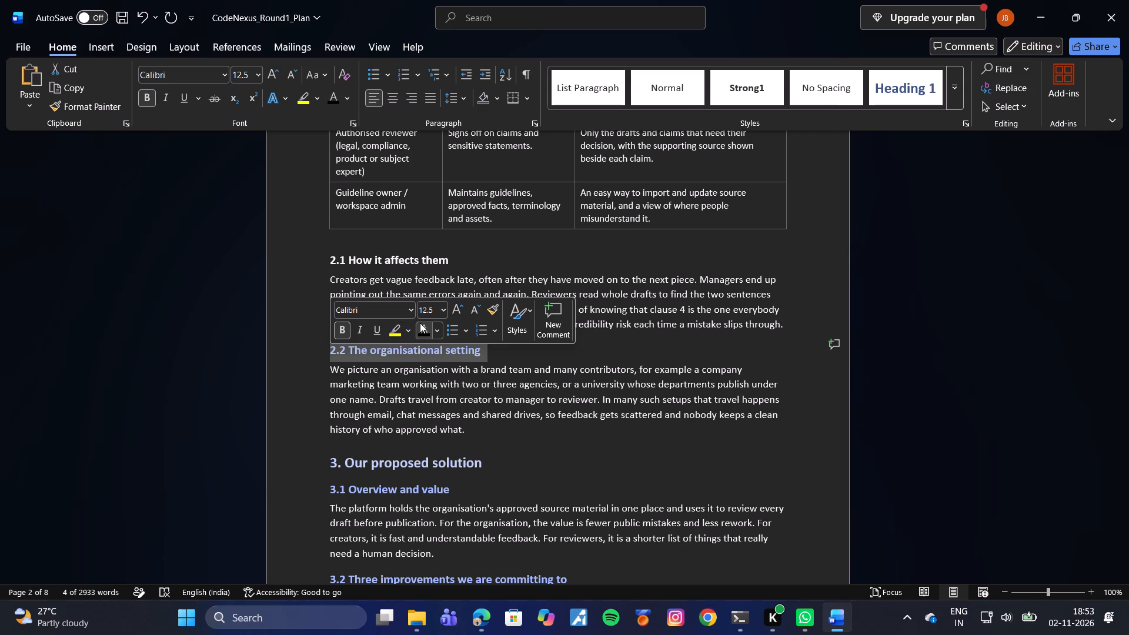
left_click(420, 322)
left_click(471, 420)
Recolour the subheadings "3.1 Overview and value" and "3.2 Three improvements we are committing to" black.
scroll(471, 420, "down", 1)
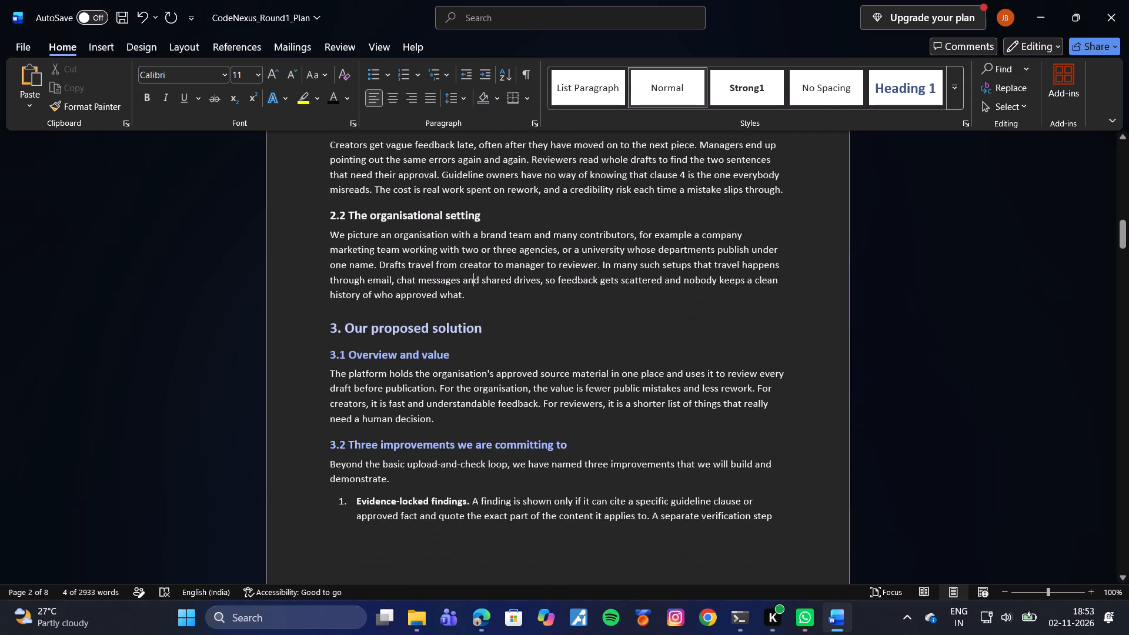
left_click_drag(449, 346, 446, 347)
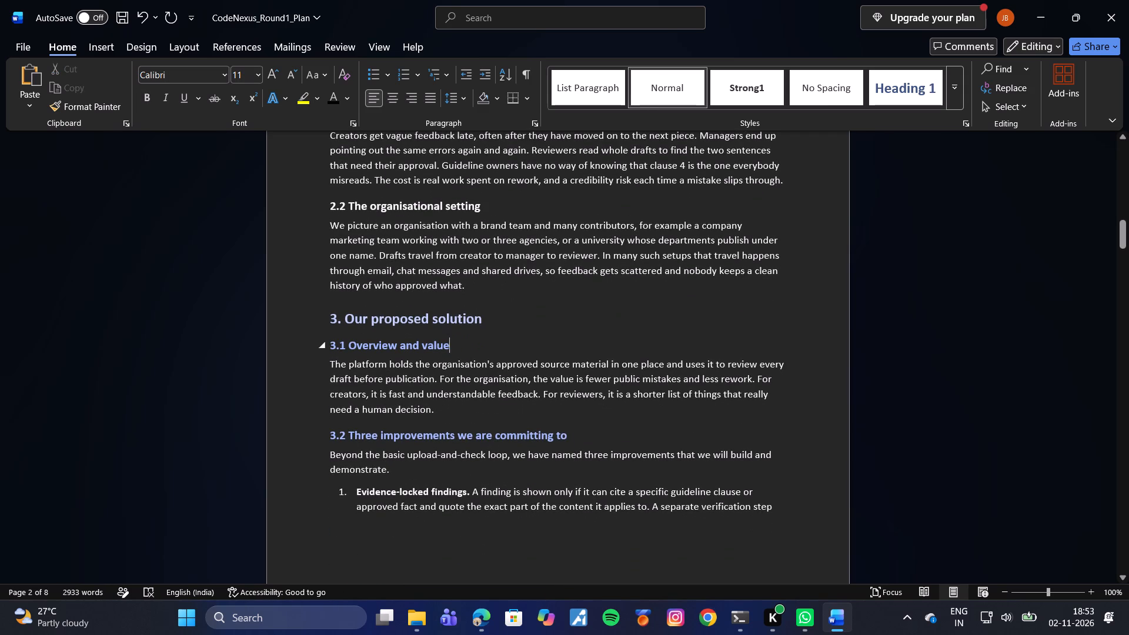
left_click_drag(446, 347, 328, 351)
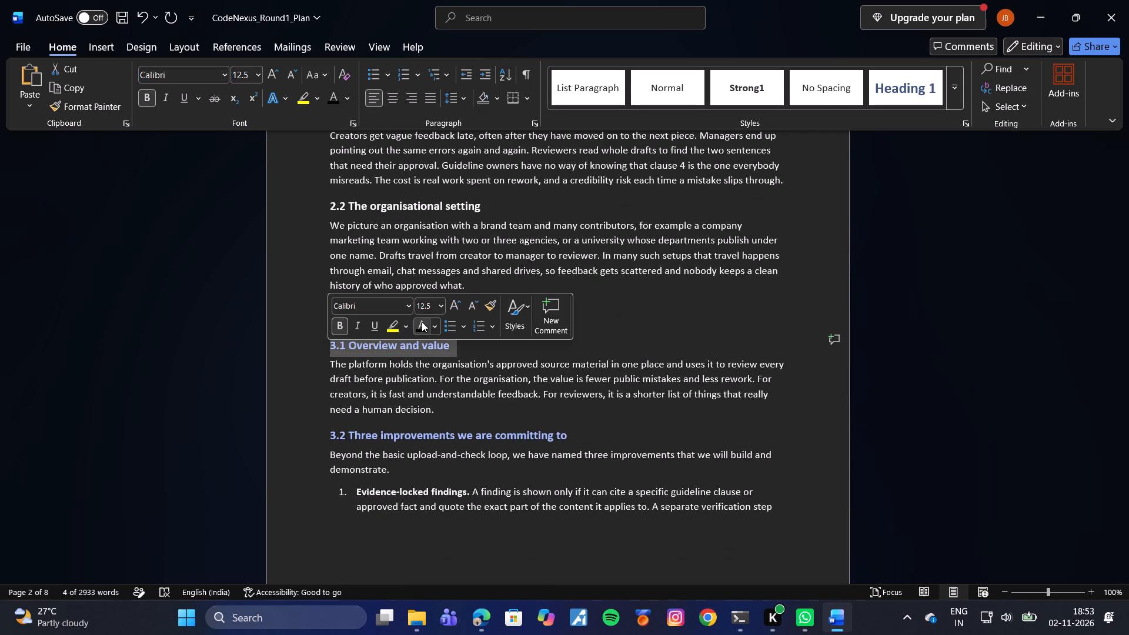
left_click(422, 322)
left_click(540, 376)
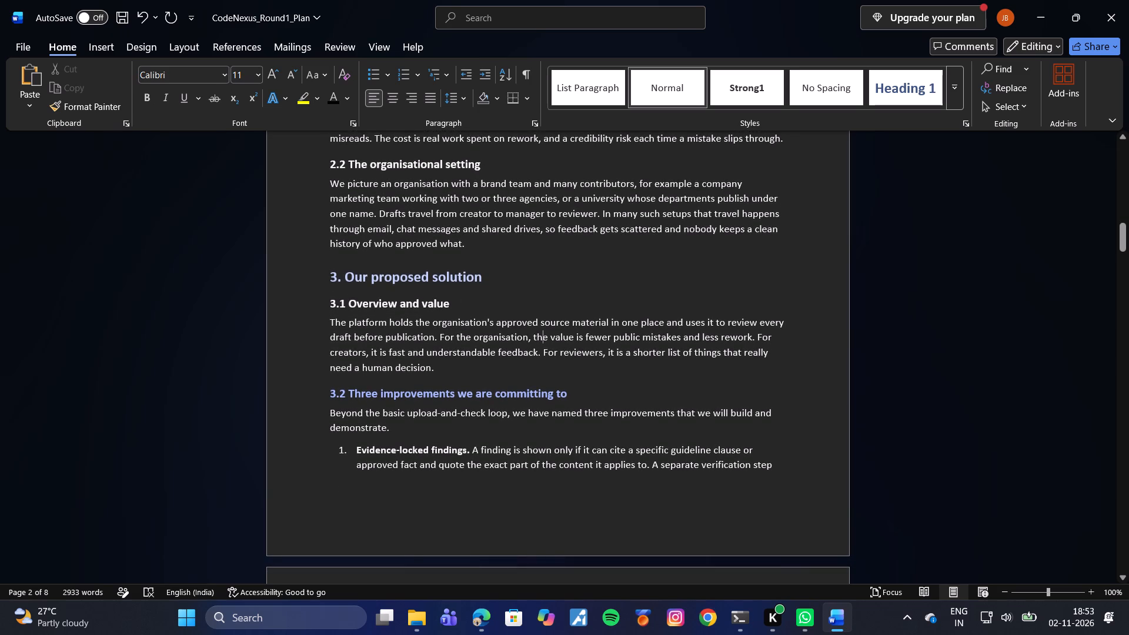
scroll(540, 376, "down", 1)
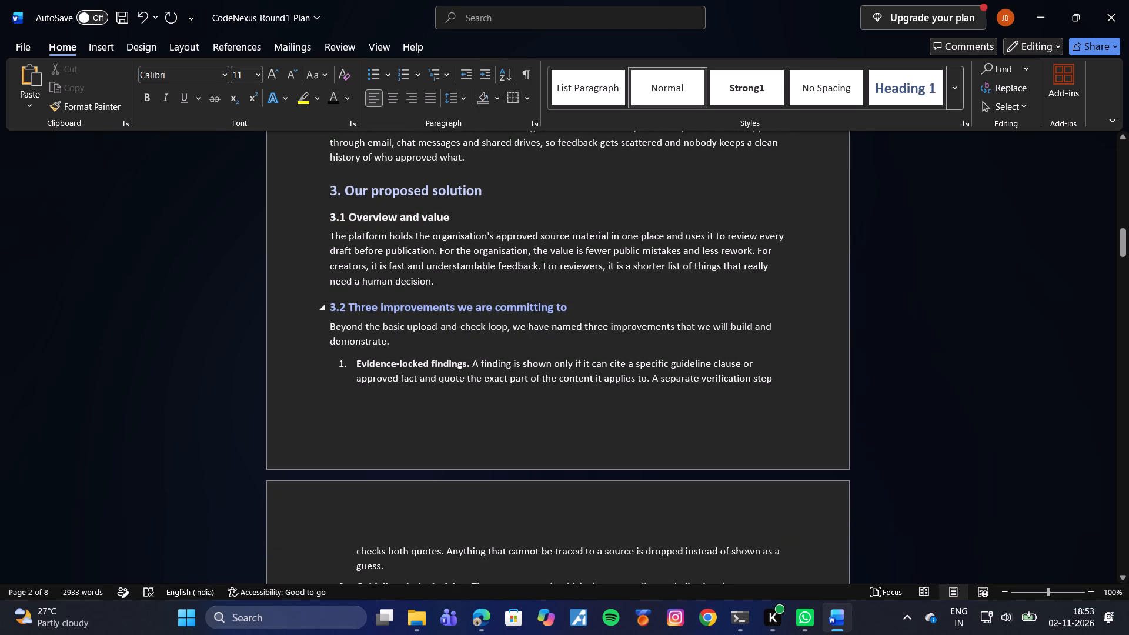
left_click_drag(575, 301, 328, 300)
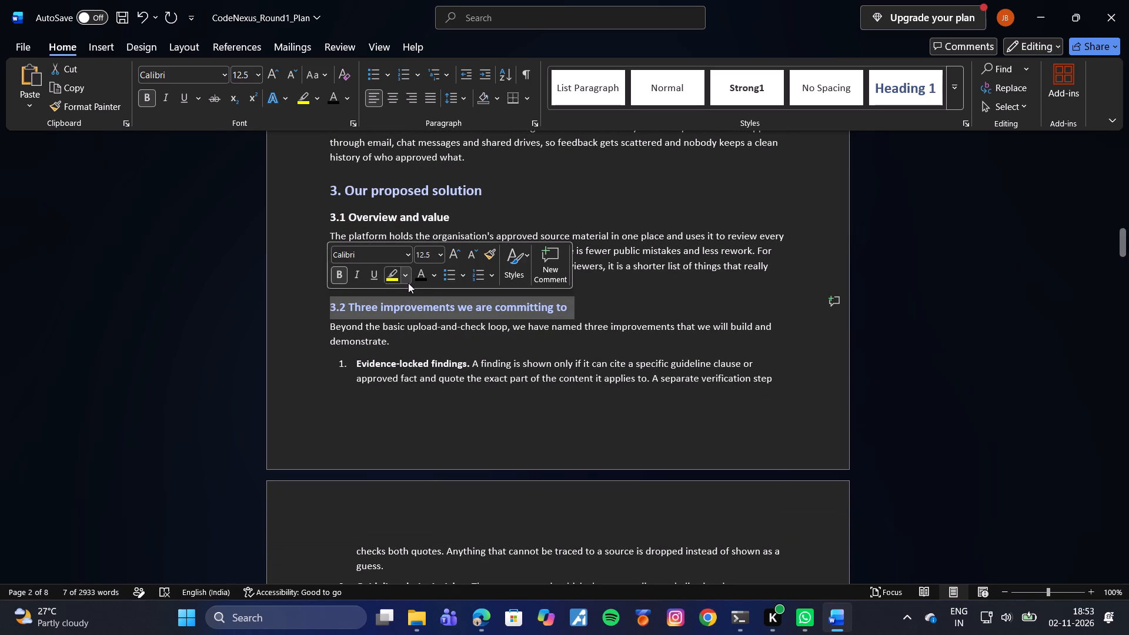
left_click(419, 282)
left_click(306, 361)
Recolour the subheadings "3.3 What makes our approach different" and "3.4 Responsible design" black.
scroll(306, 361, "down", 1)
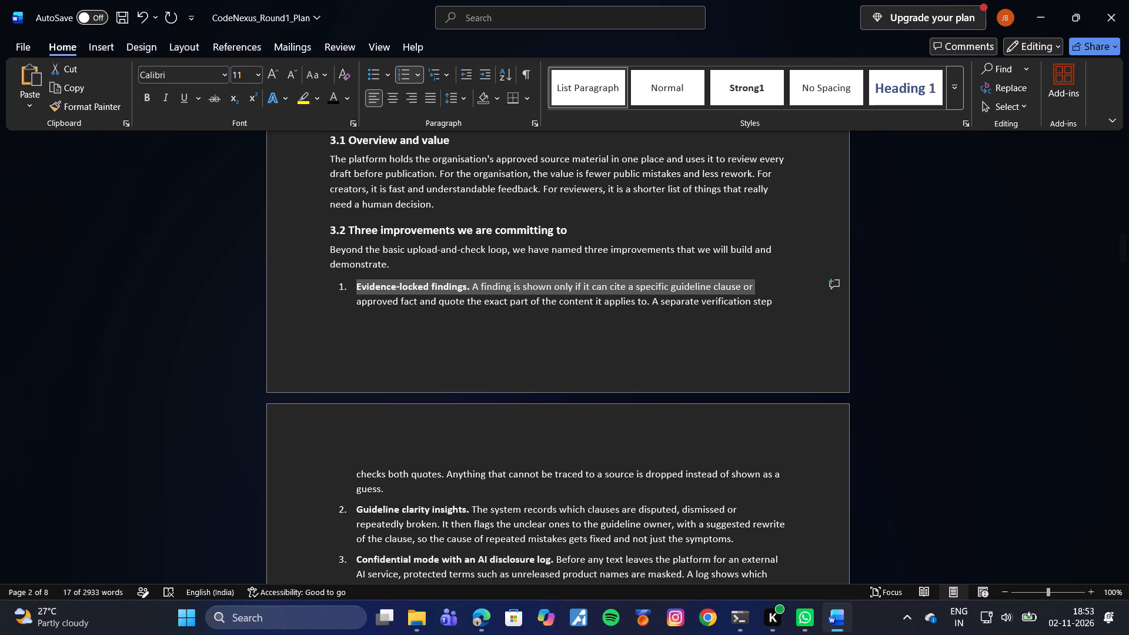
scroll(306, 361, "down", 2)
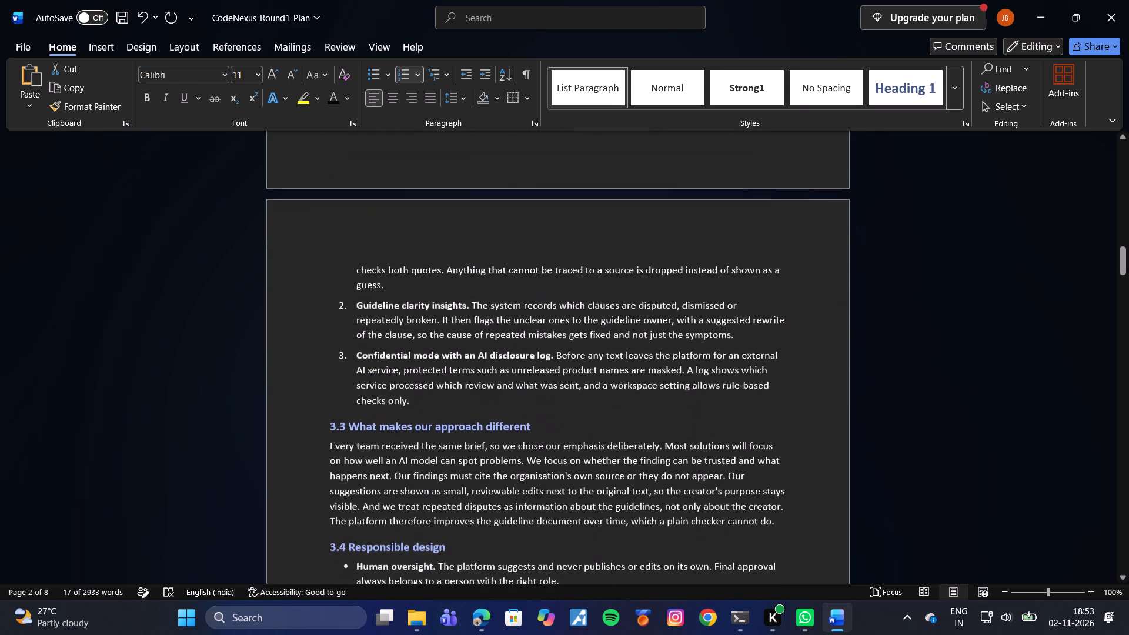
left_click_drag(539, 431, 313, 417)
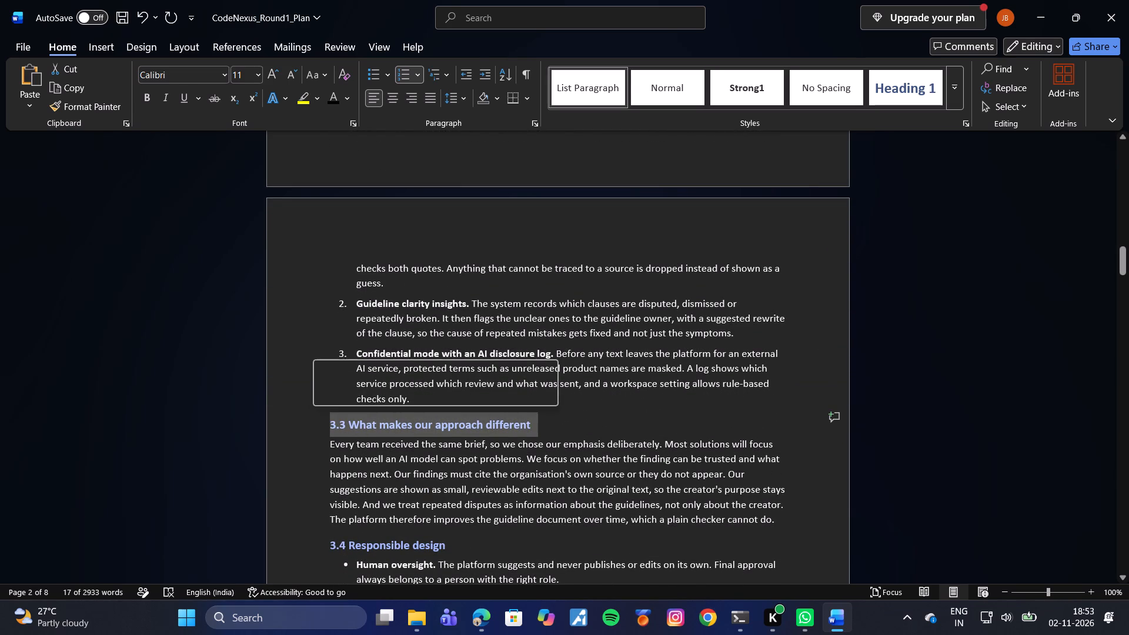
left_click(403, 394)
left_click(279, 470)
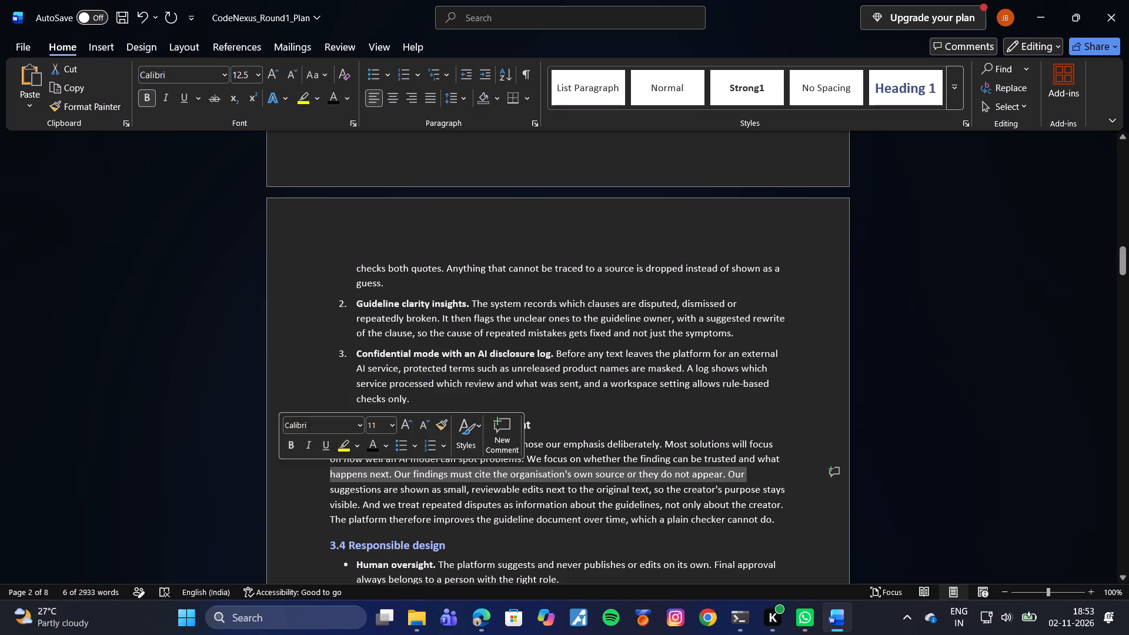
scroll(279, 470, "down", 2)
left_click_drag(452, 345, 332, 349)
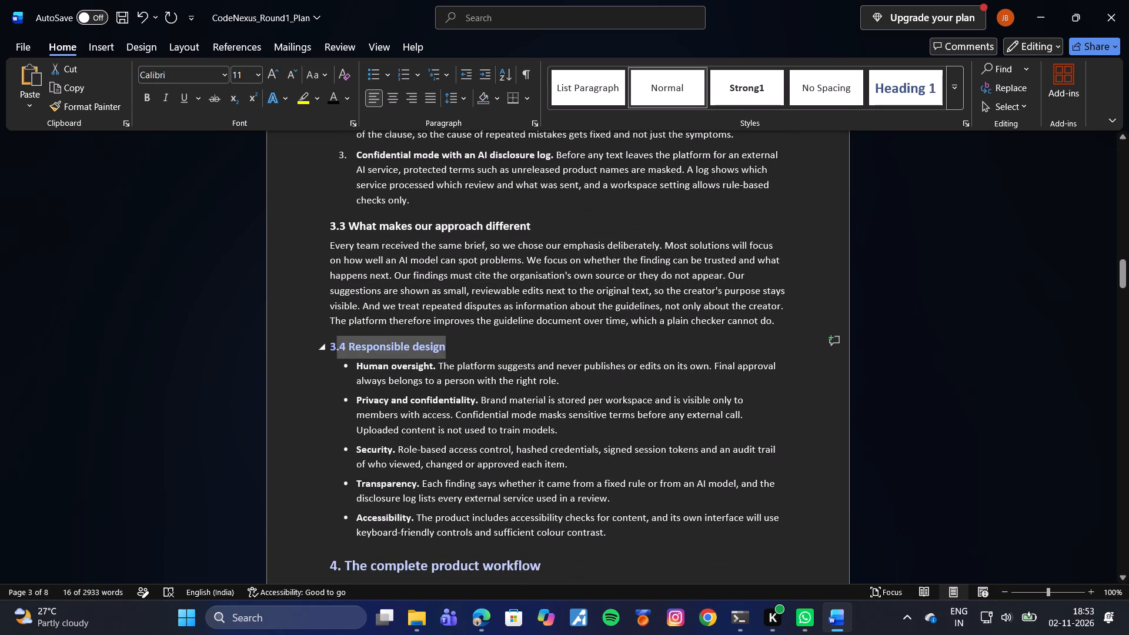
left_click_drag(332, 349, 329, 349)
left_click(427, 324)
left_click(305, 399)
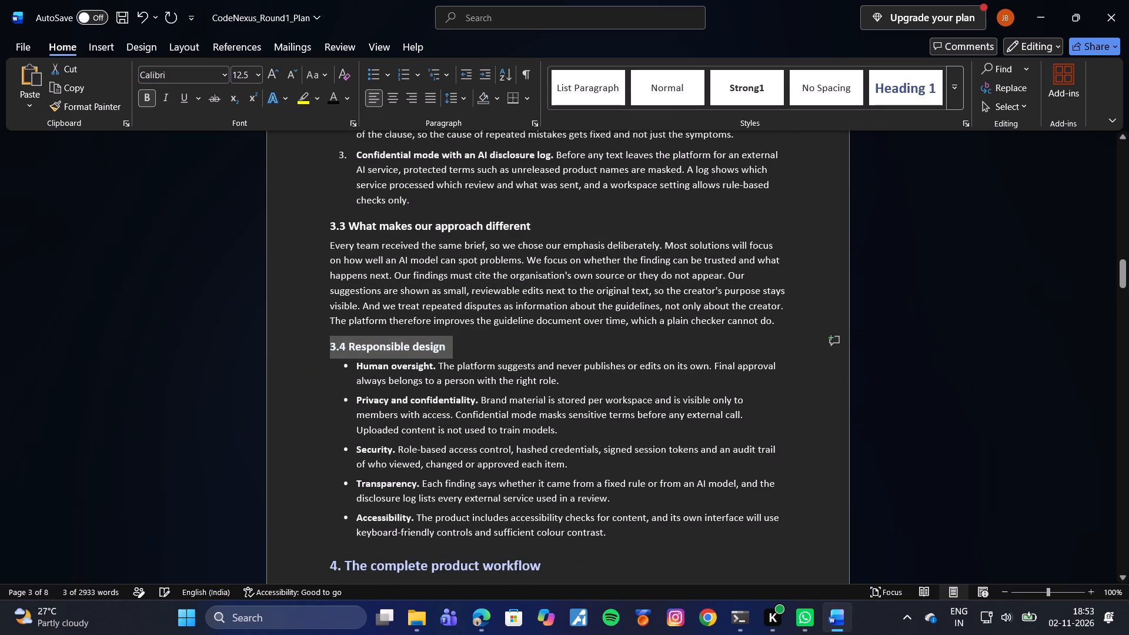
Look through sections 4 to 6 of the plan for subheadings that still need recolouring.
scroll(305, 399, "down", 2)
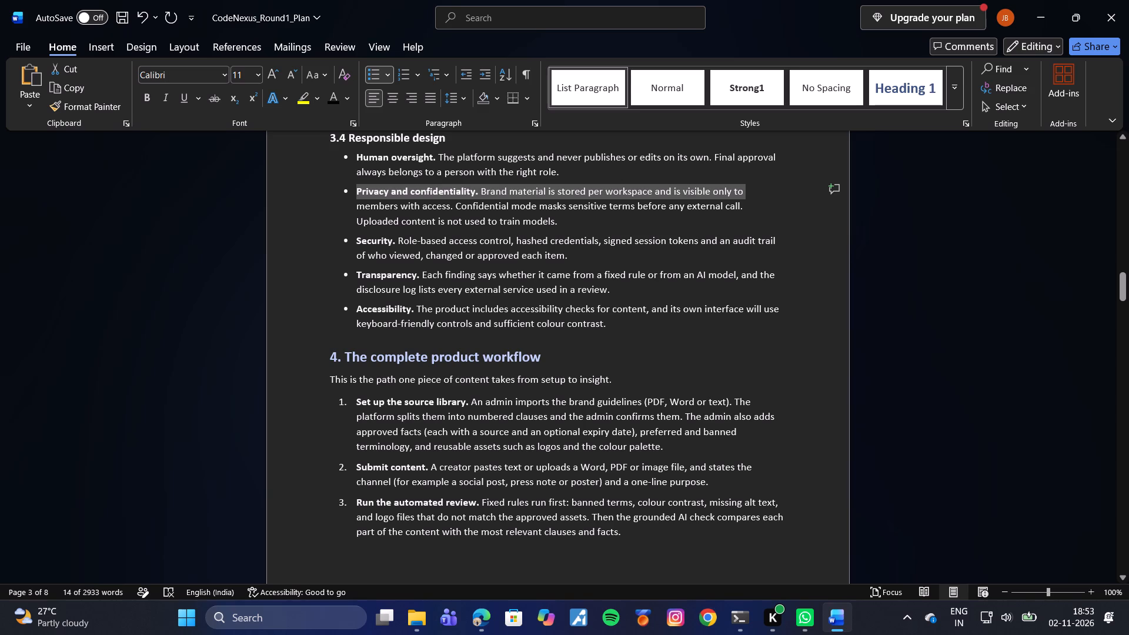
scroll(305, 453, "down", 1)
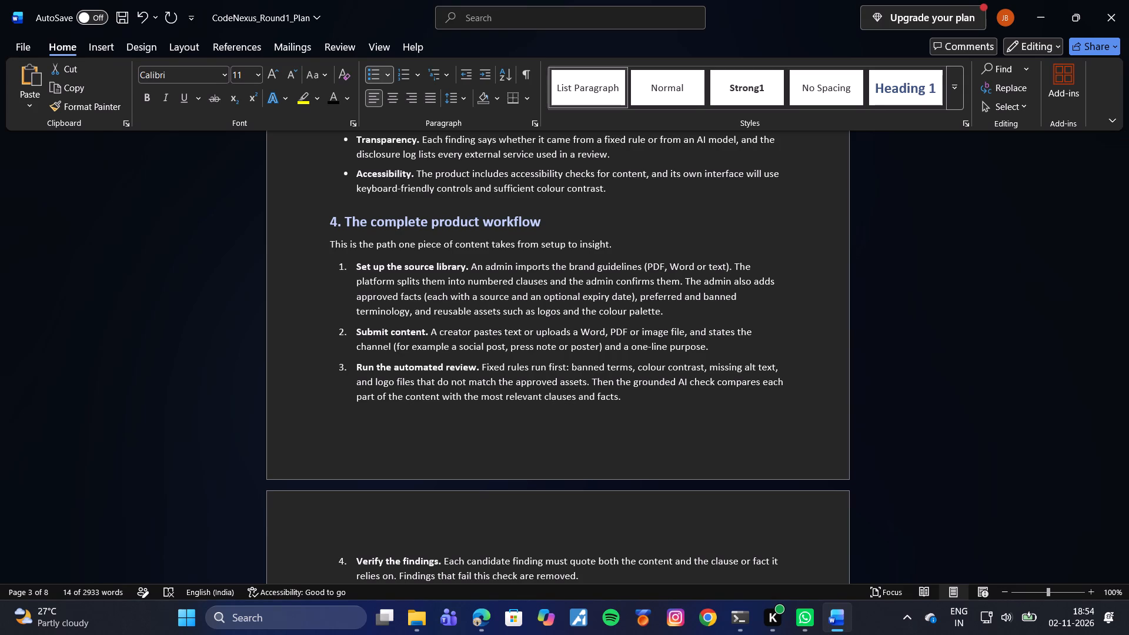
scroll(305, 453, "down", 1)
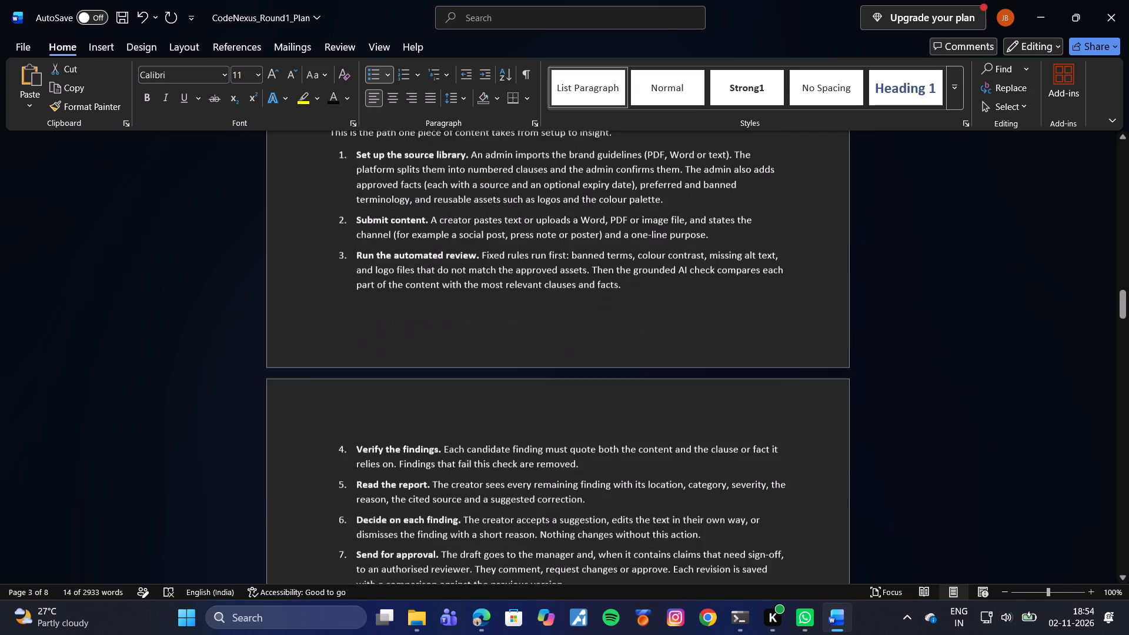
scroll(305, 453, "down", 1)
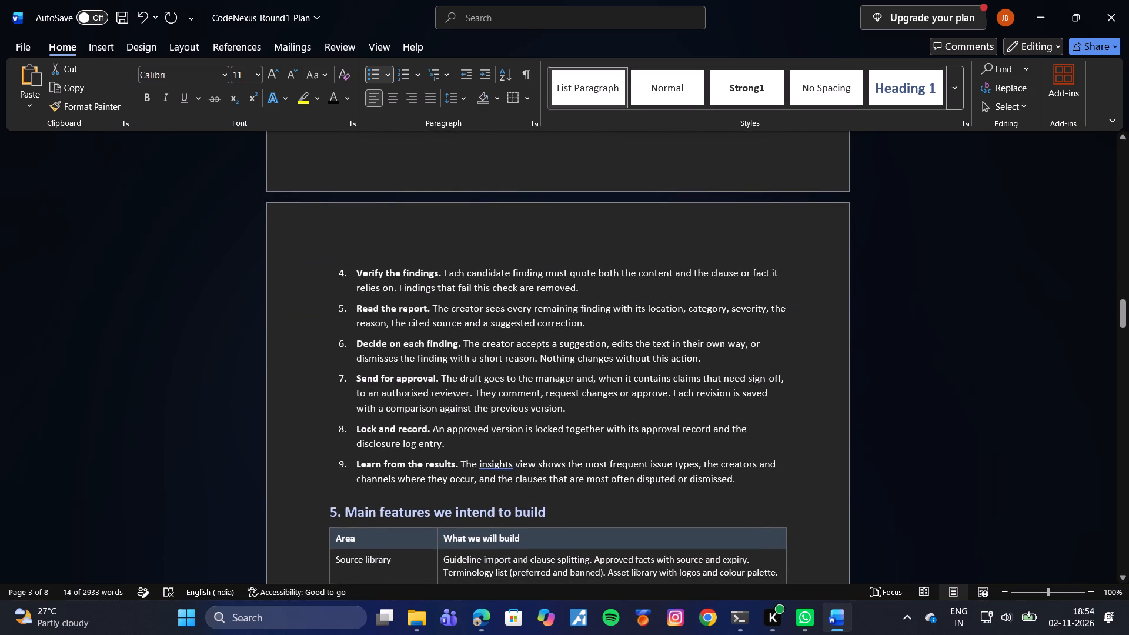
scroll(305, 453, "down", 3)
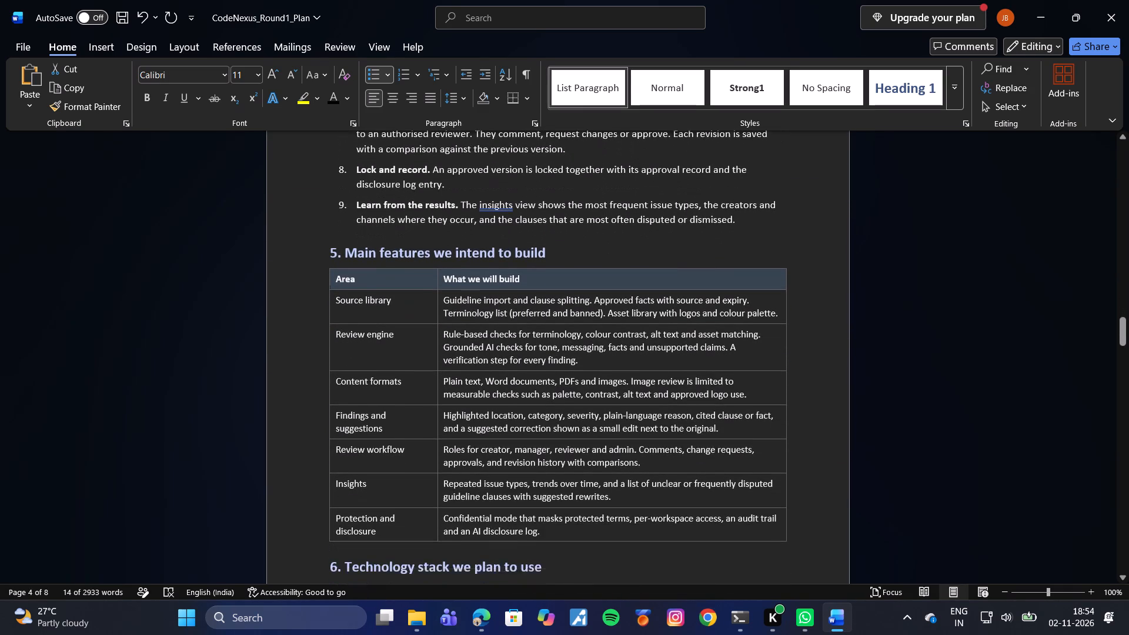
scroll(305, 453, "down", 1)
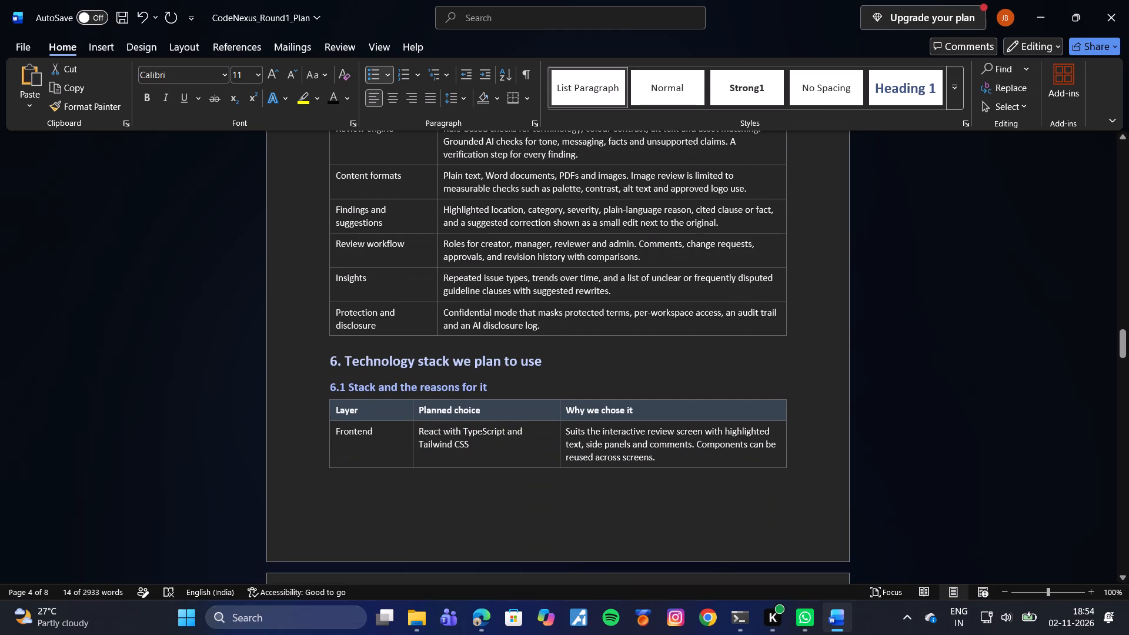
scroll(305, 453, "down", 2)
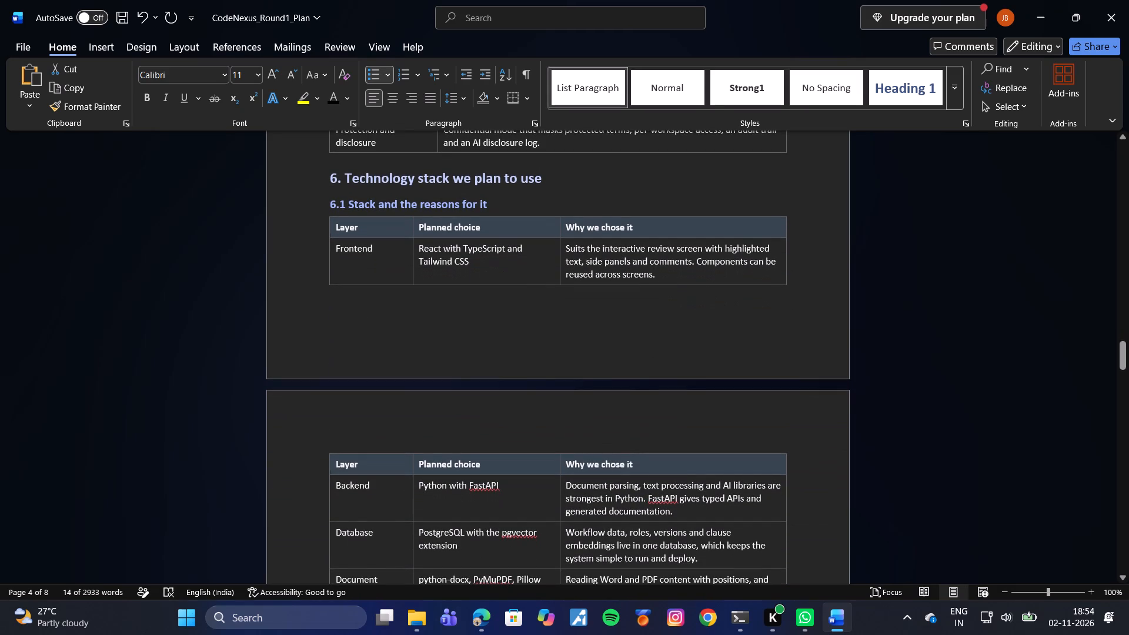
scroll(305, 453, "down", 2)
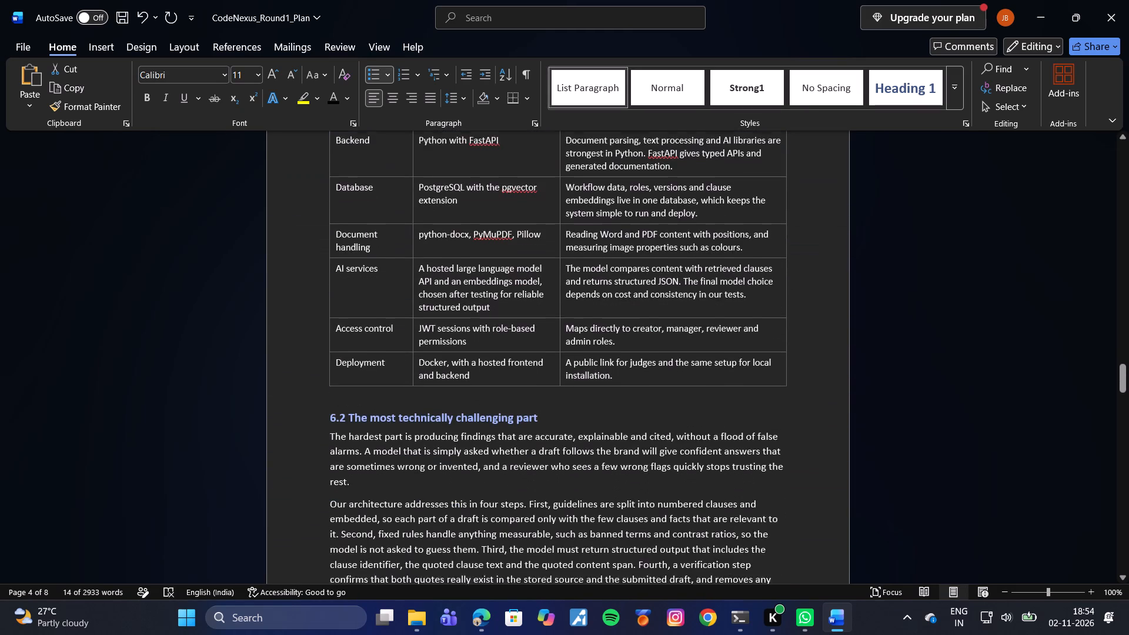
scroll(305, 453, "up", 1)
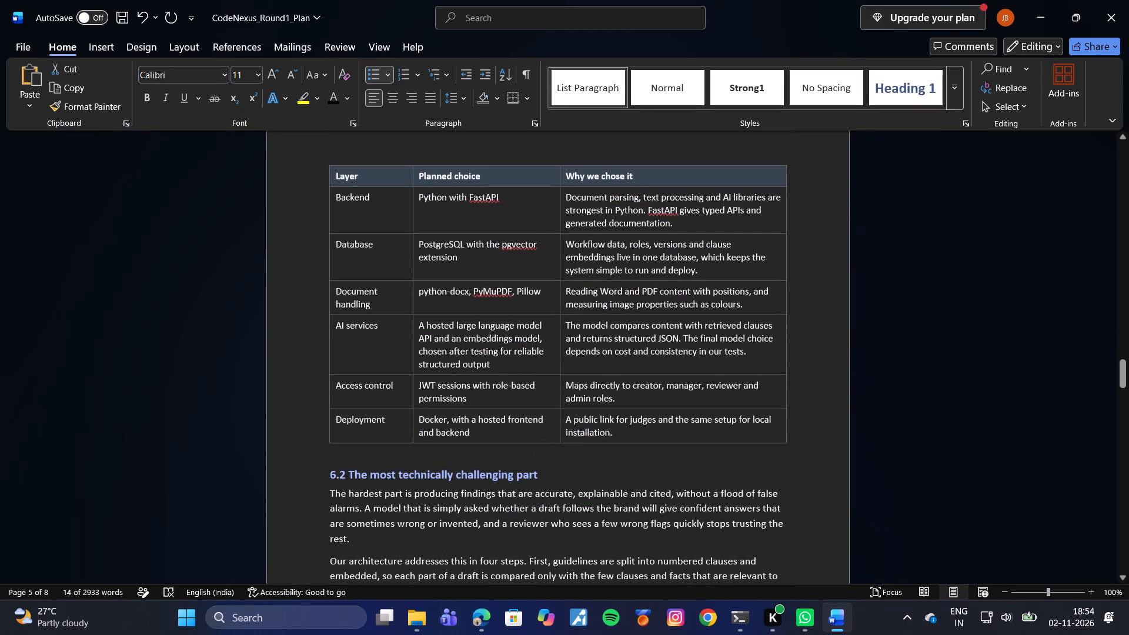
scroll(305, 453, "up", 3)
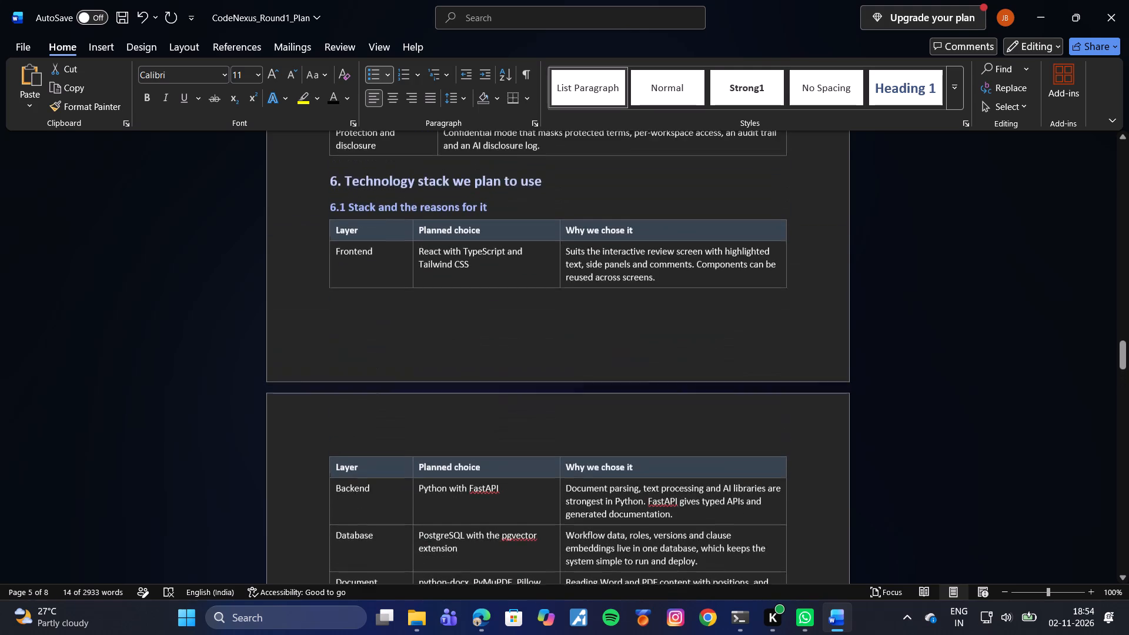
scroll(305, 453, "up", 1)
scroll(305, 453, "down", 4)
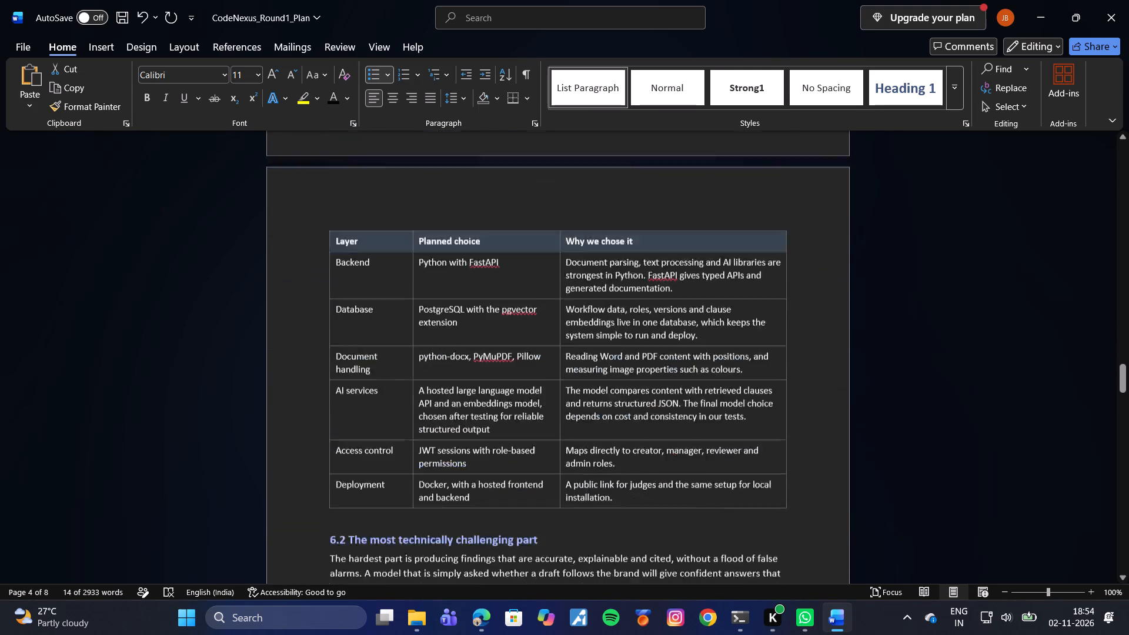
scroll(305, 453, "down", 3)
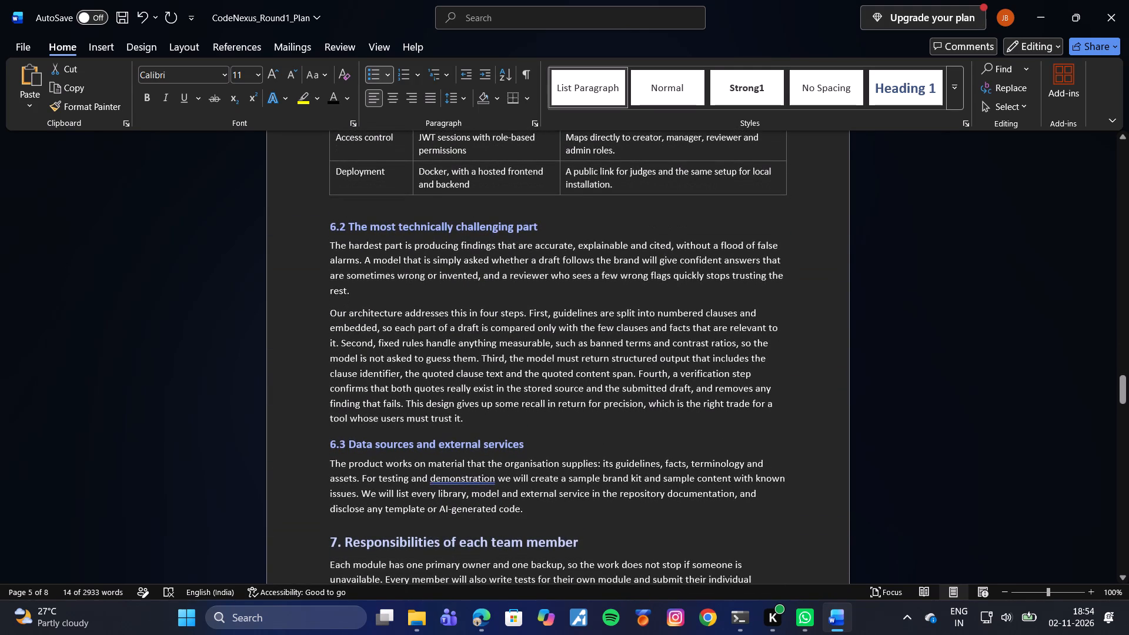
Recolour the subheading "6.1 Stack and the reasons for it" black.
scroll(305, 453, "up", 3)
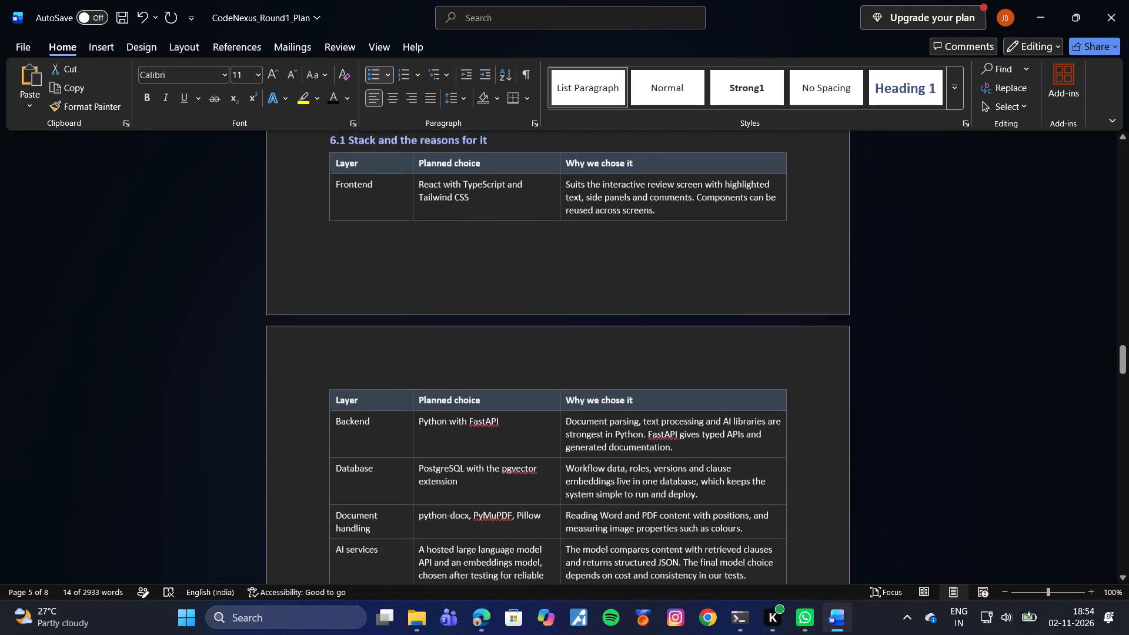
scroll(305, 453, "up", 1)
scroll(305, 453, "down", 1)
left_click_drag(490, 480, 489, 480)
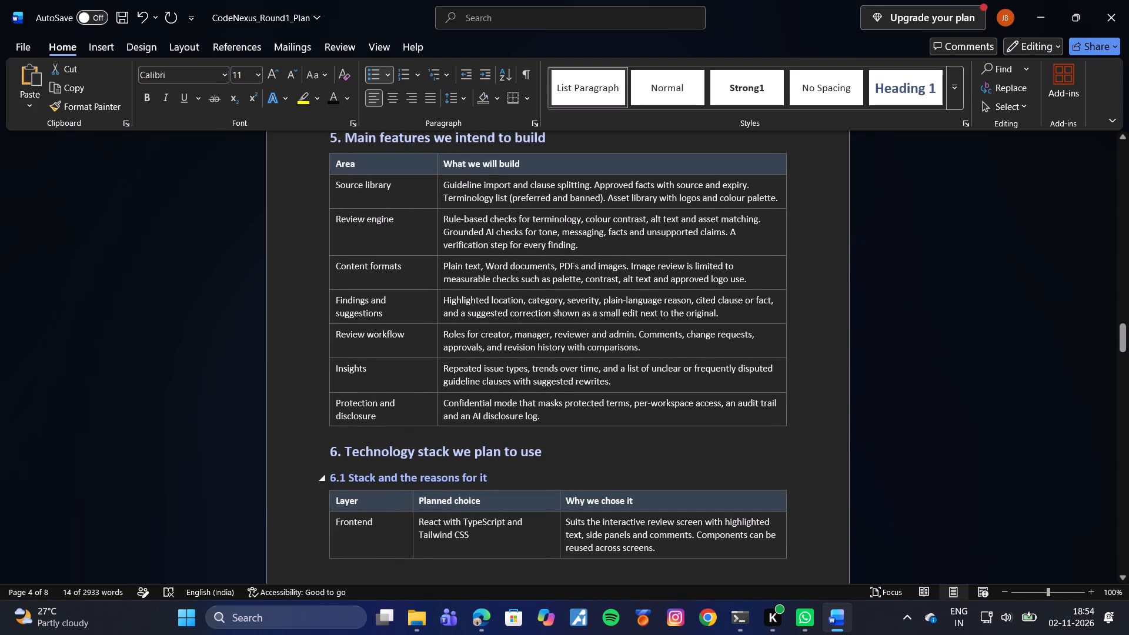
left_click_drag(489, 480, 326, 474)
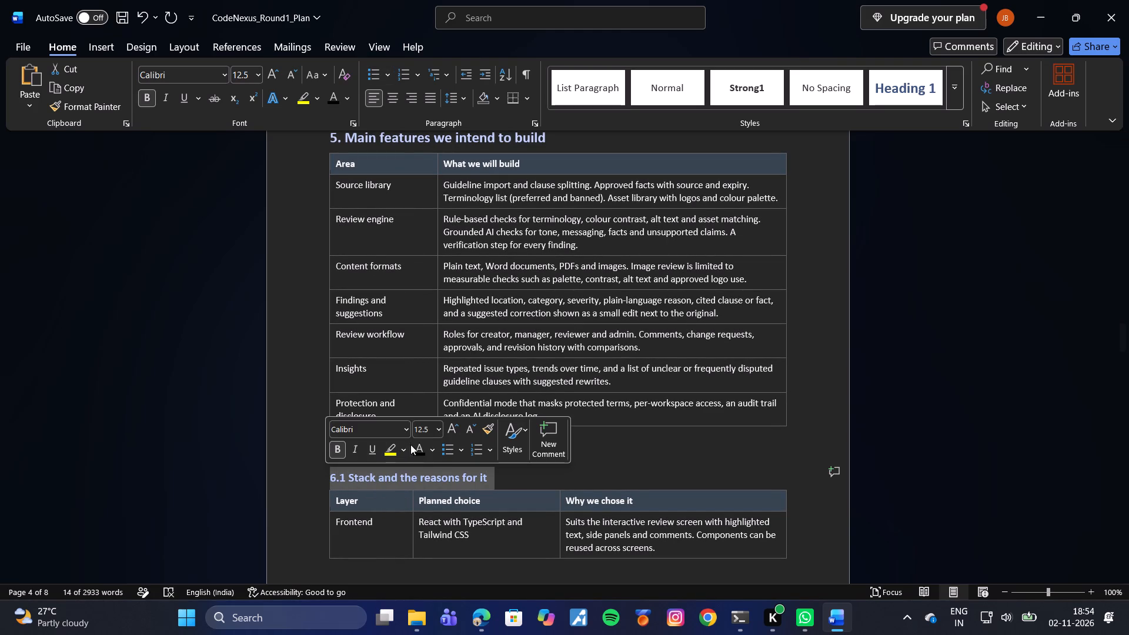
left_click(412, 444)
left_click(292, 479)
Recolour the subheadings "6.2 The most technically challenging part" and "6.3 Data sources and external services" black.
scroll(292, 479, "down", 2)
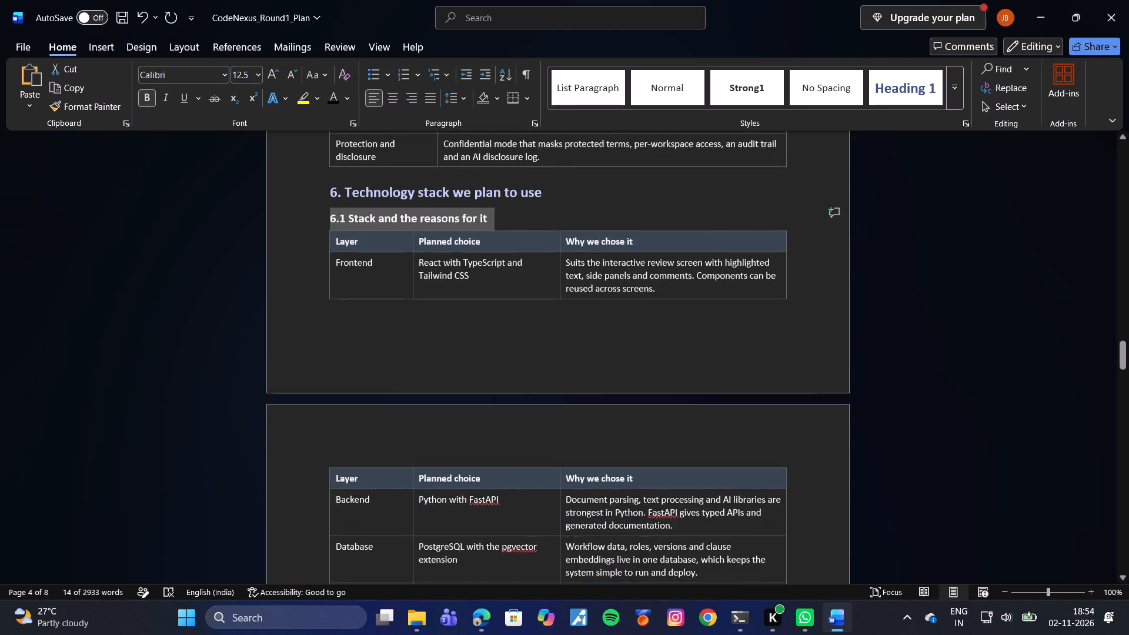
scroll(292, 479, "down", 1)
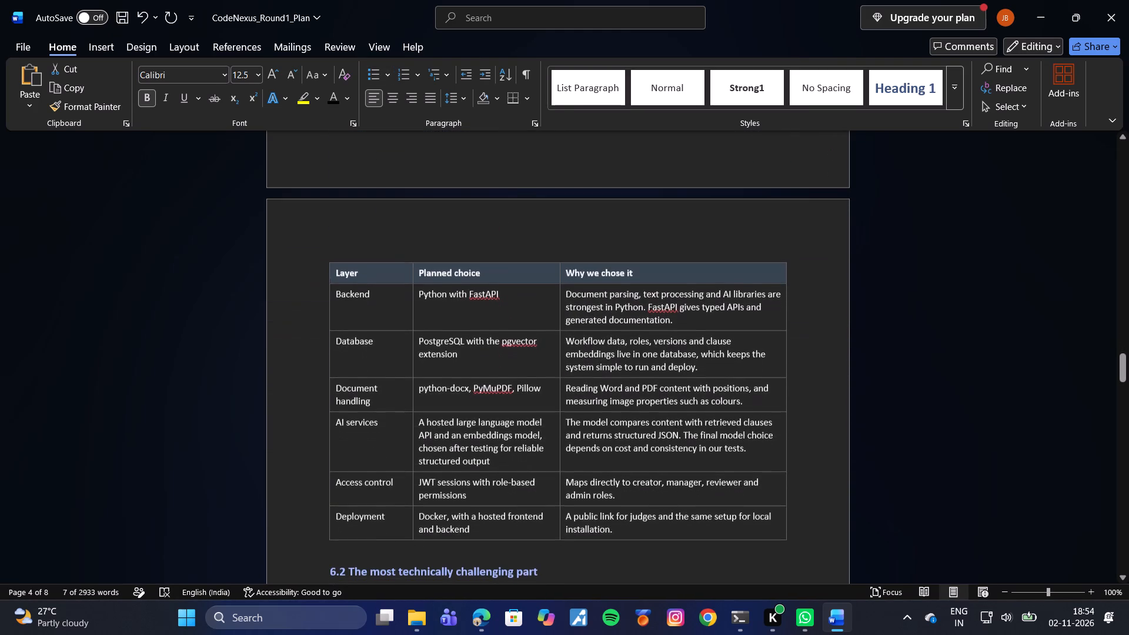
scroll(292, 479, "down", 1)
left_click_drag(540, 415, 344, 409)
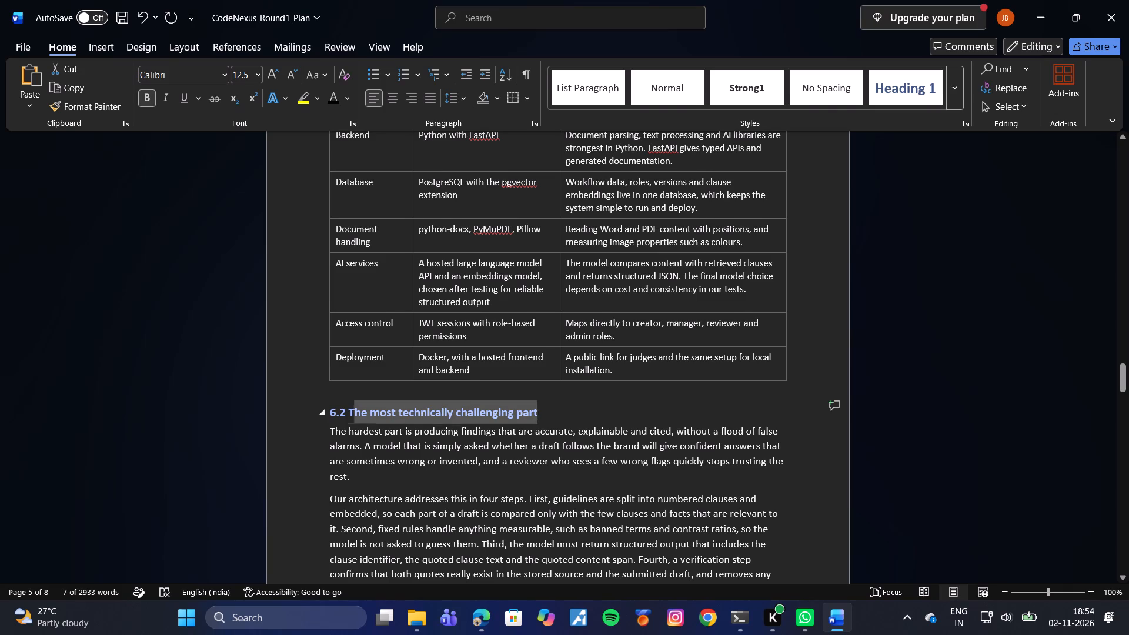
left_click_drag(344, 409, 310, 414)
left_click(405, 381)
left_click(293, 453)
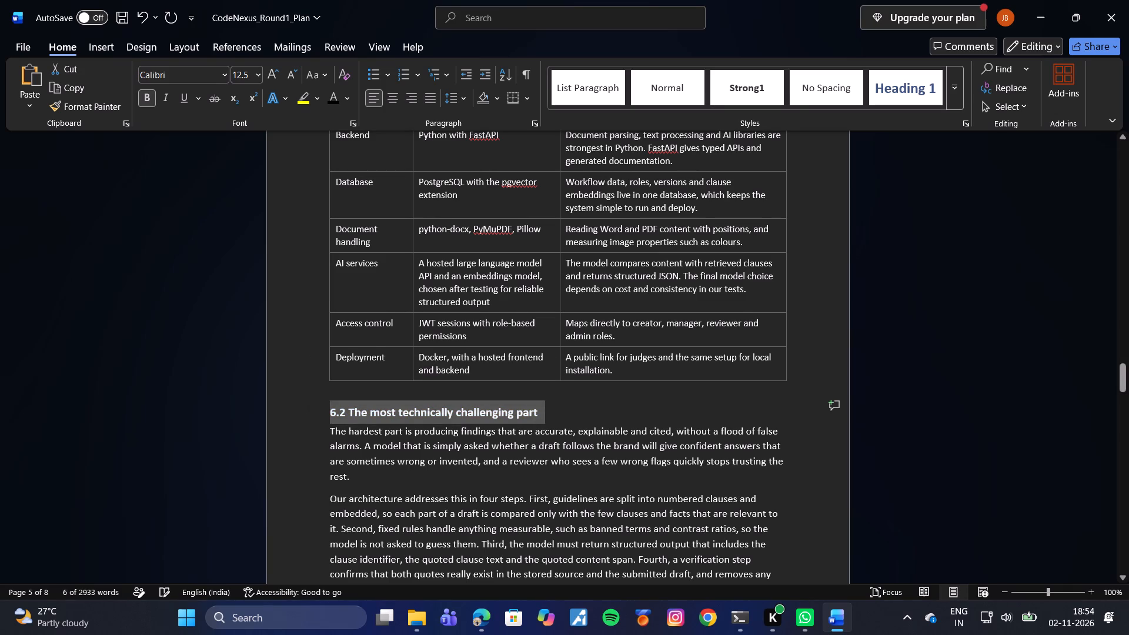
scroll(293, 453, "down", 2)
left_click_drag(533, 264, 322, 269)
left_click(411, 240)
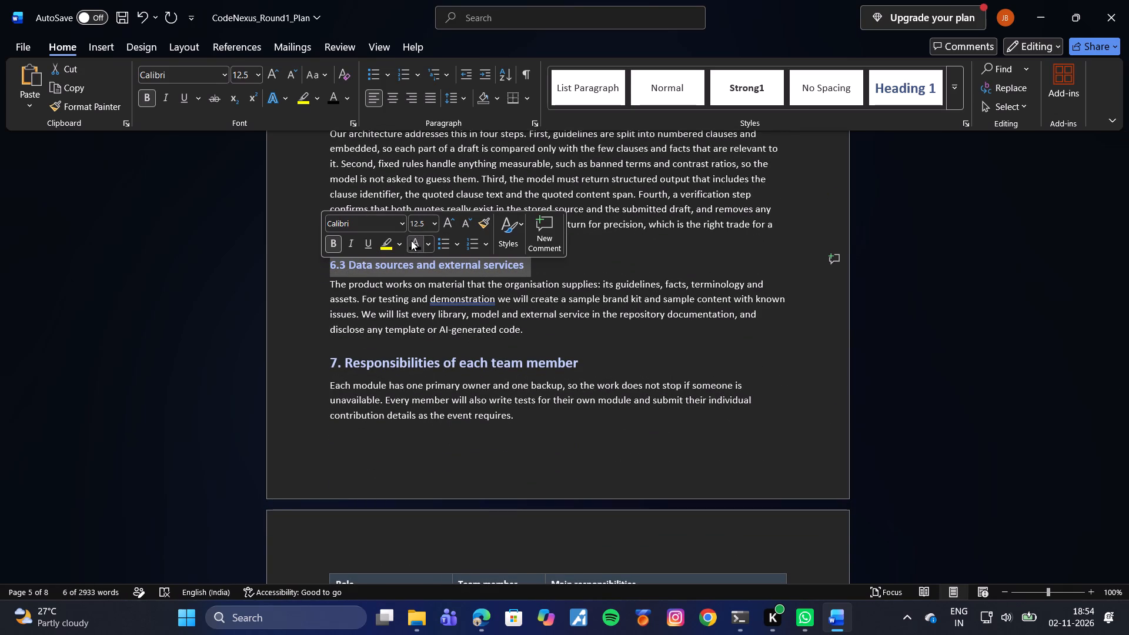
left_click(292, 349)
Replace the [Member 1 name] placeholder in the section 7 responsibilities table with the backend and AI pipeline lead's name.
scroll(292, 349, "down", 1)
left_click(292, 349)
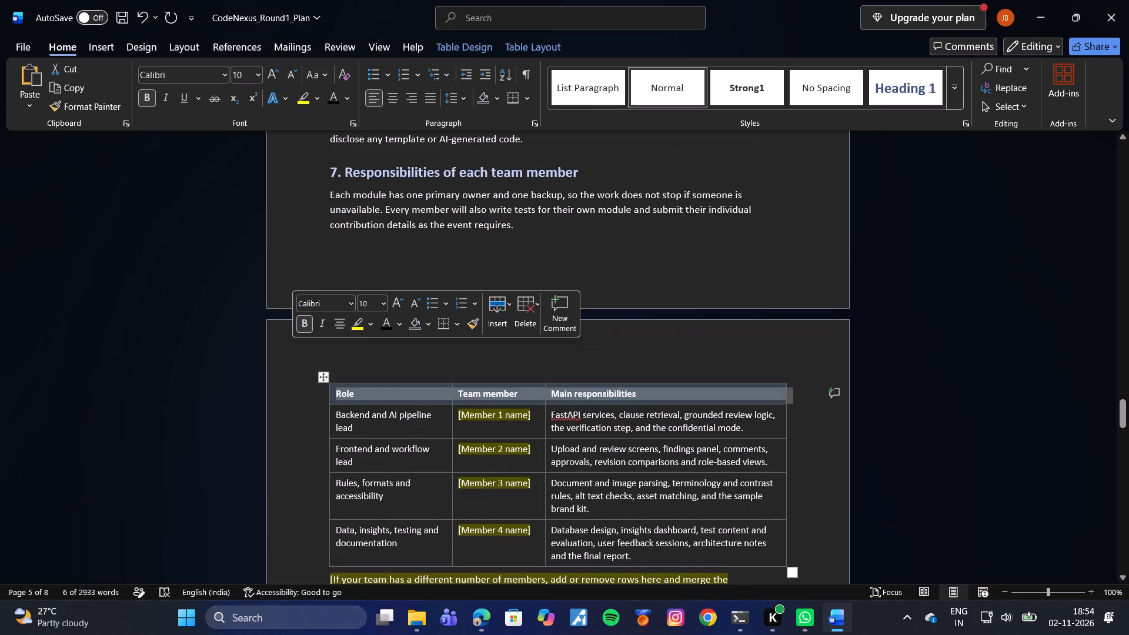
left_click(300, 240)
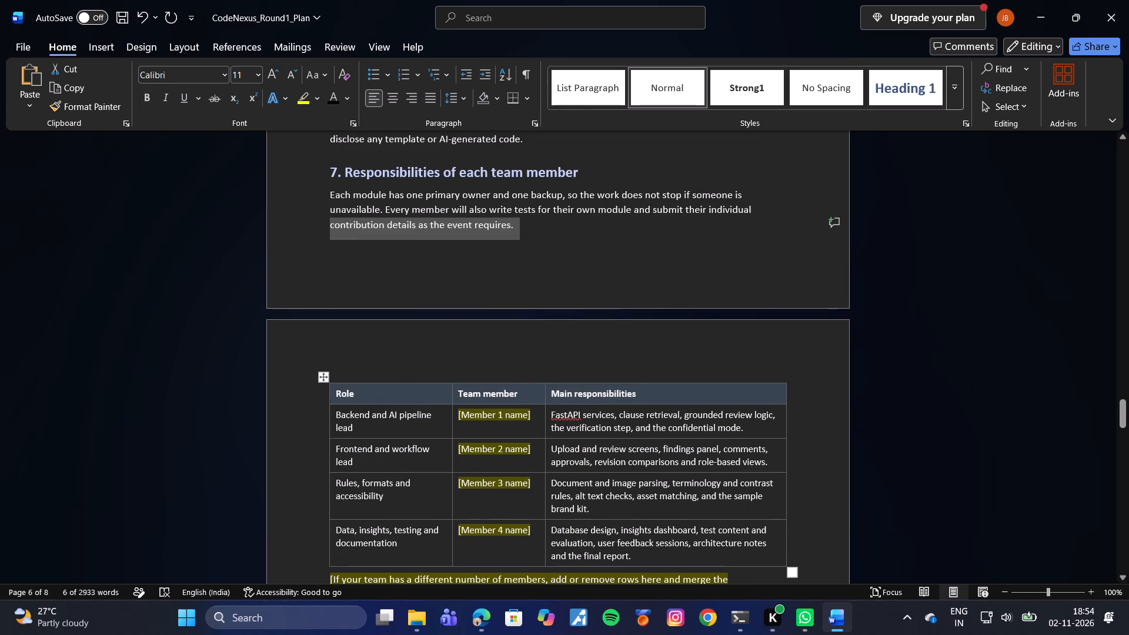
left_click(534, 421)
left_click_drag(534, 421, 466, 420)
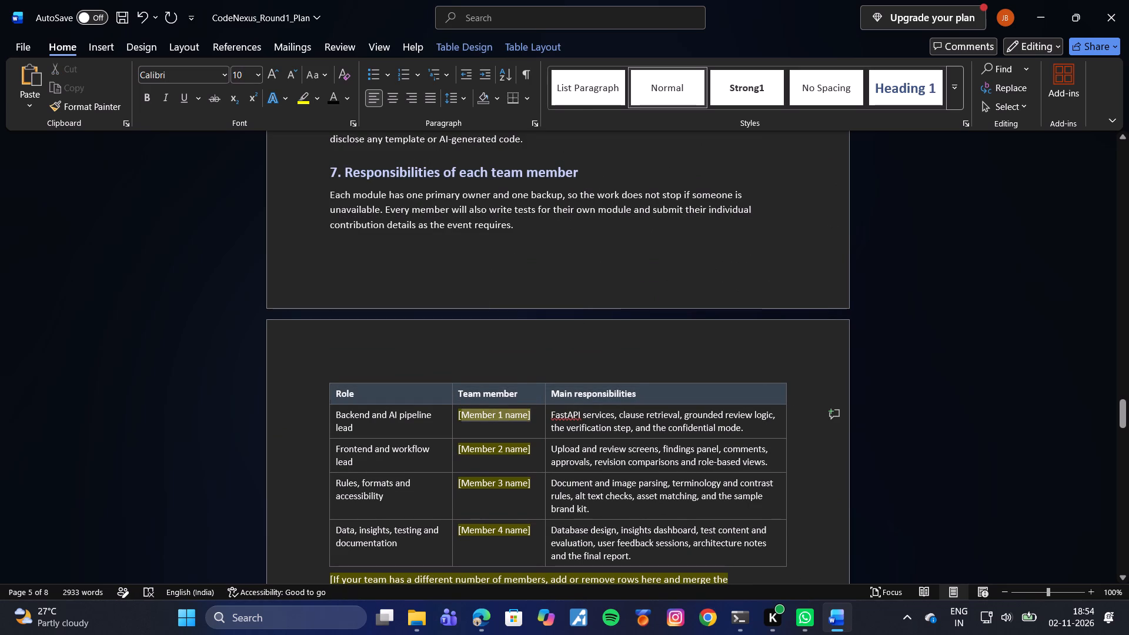
left_click_drag(466, 420, 457, 419)
key("BackSpace")
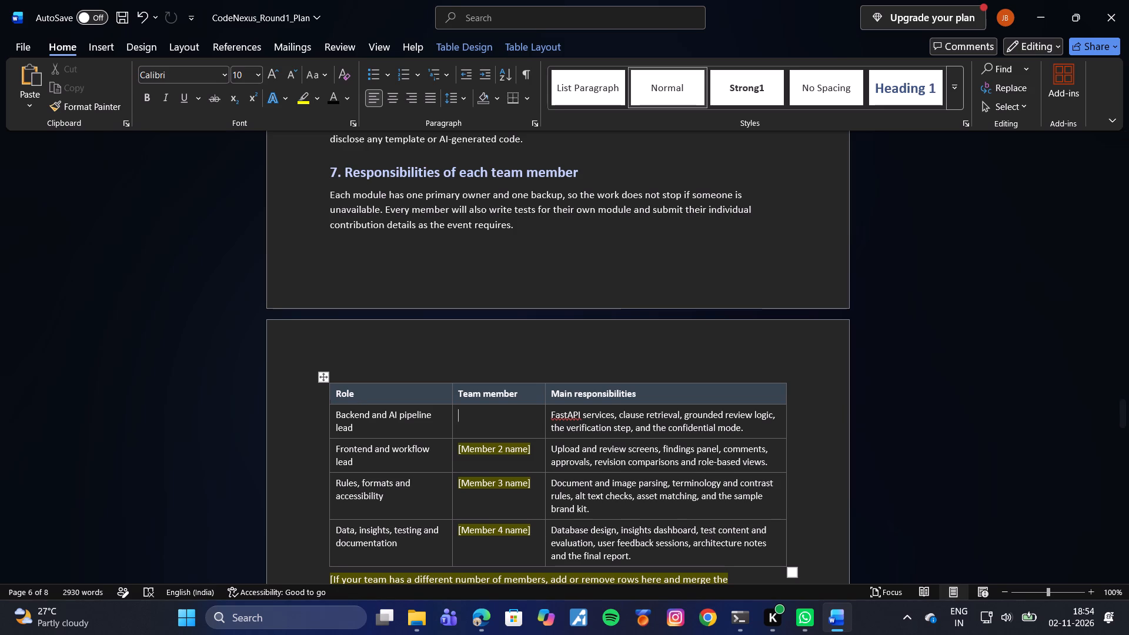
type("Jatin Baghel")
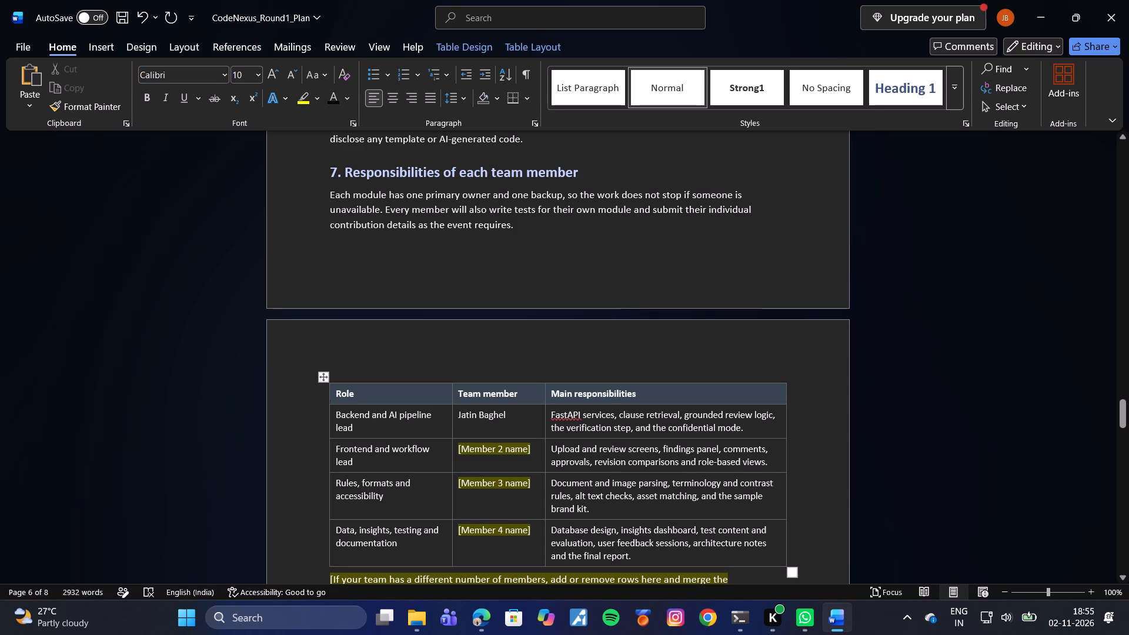
Replace the [Member 2 name] placeholder in the responsibilities table with the frontend and workflow lead's name.
left_click_drag(535, 451, 446, 447)
left_click(495, 454)
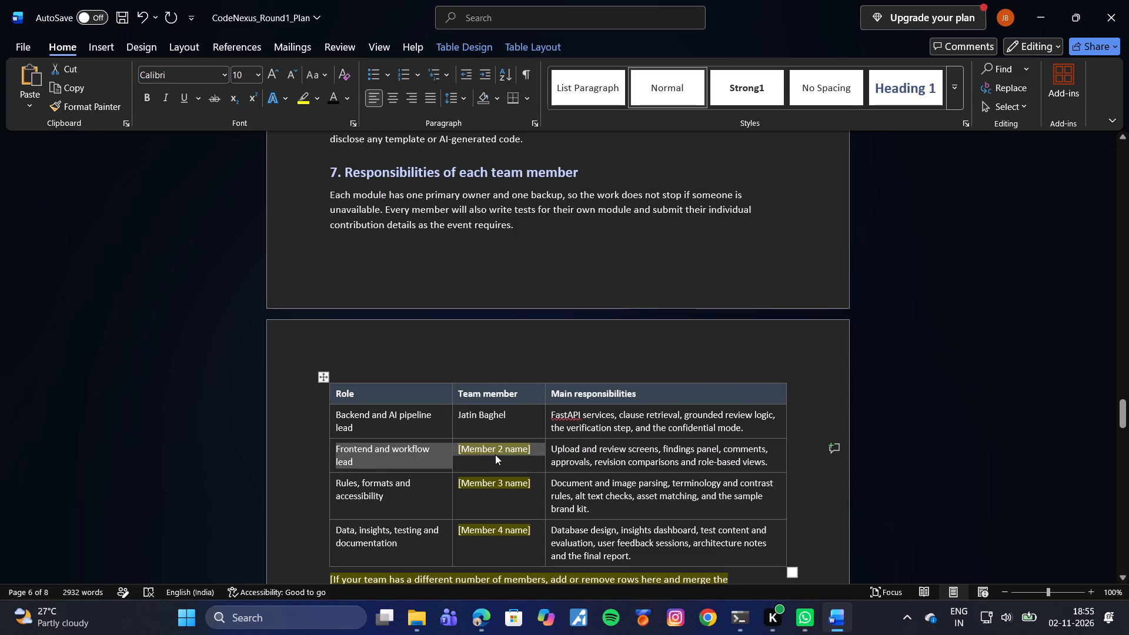
left_click_drag(530, 447, 454, 446)
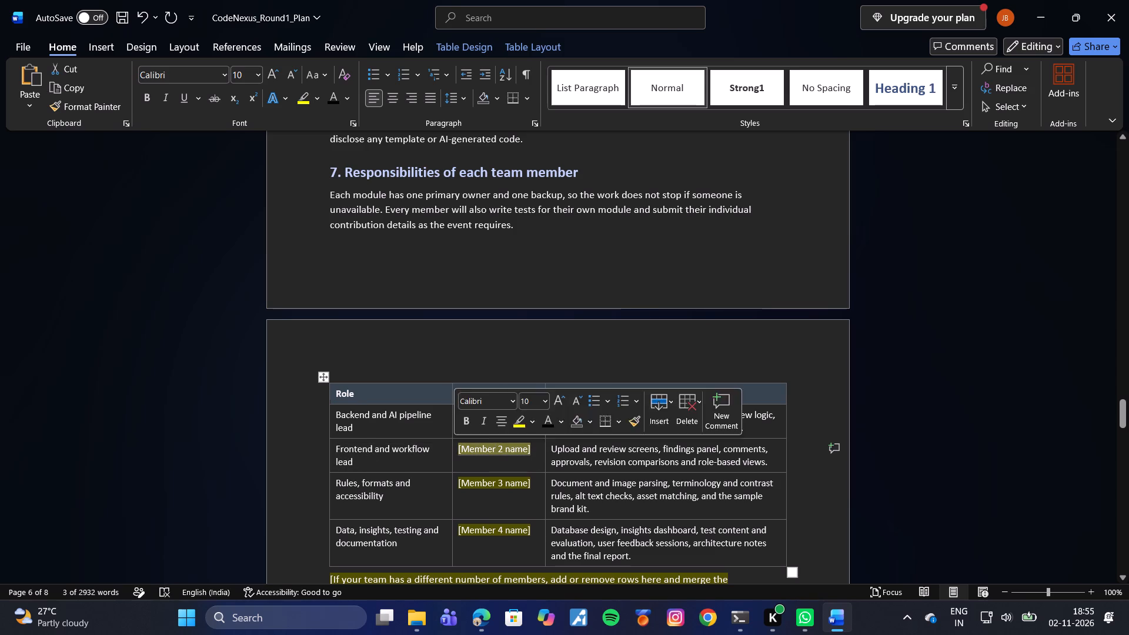
key("BackSpace")
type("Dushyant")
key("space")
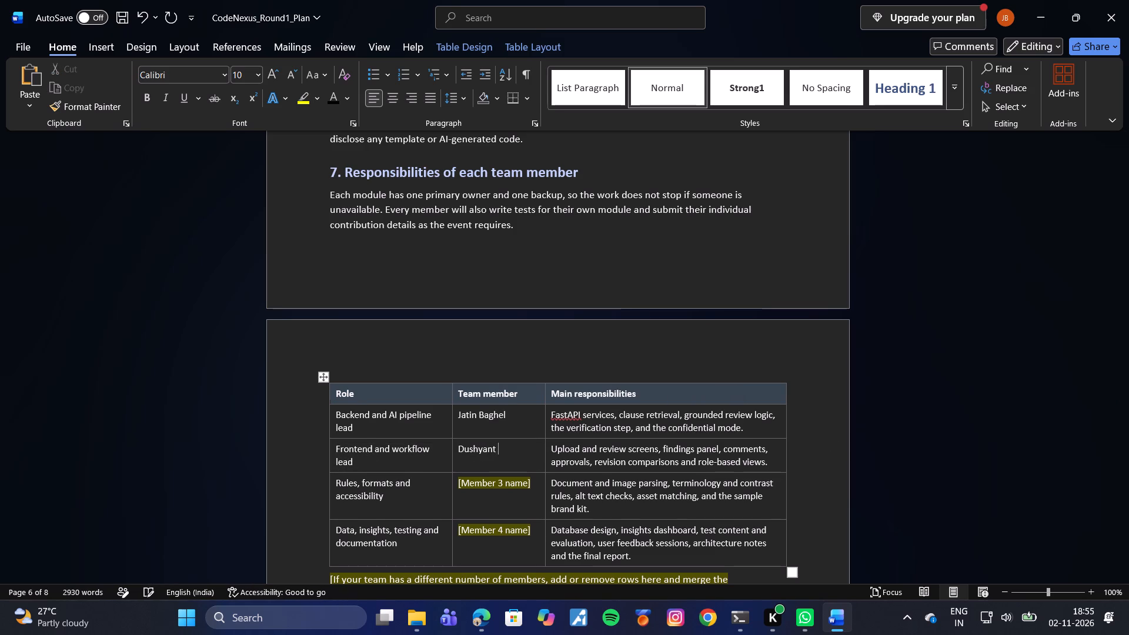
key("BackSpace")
Replace the [Member 3 name] placeholder in the rules, formats and accessibility row with that team member's name.
left_click_drag(536, 486, 458, 483)
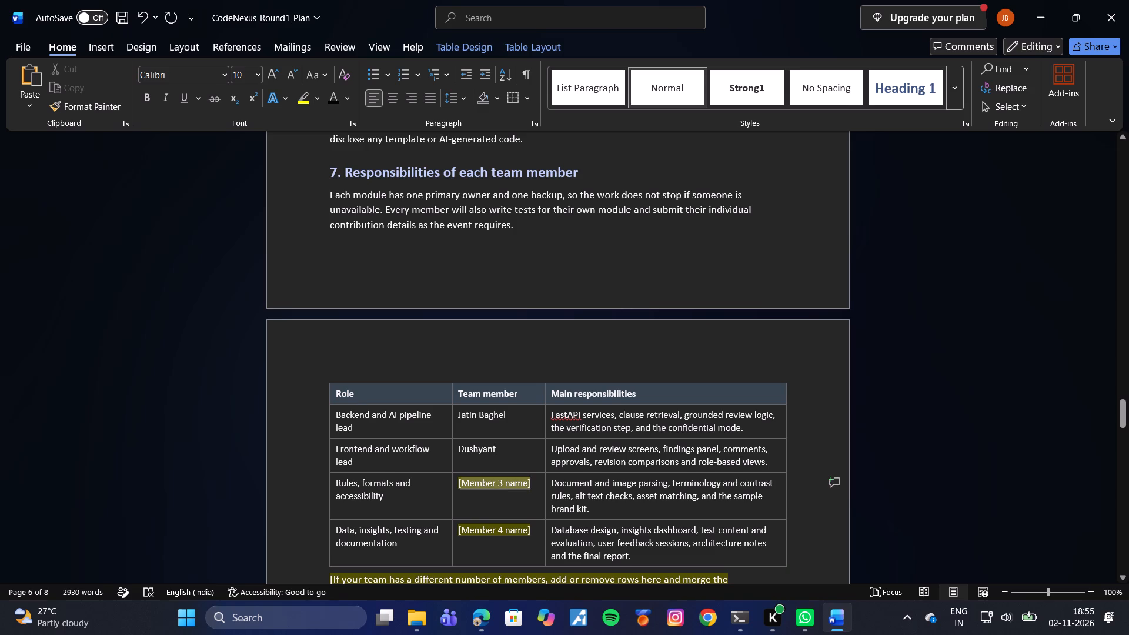
left_click_drag(458, 483, 453, 484)
key("BackSpace")
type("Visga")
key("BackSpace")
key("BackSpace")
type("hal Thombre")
Replace the [Member 4 name] placeholder in the data, insights, testing and documentation row with that team member's name.
left_click_drag(536, 530, 457, 529)
key("BackSpace")
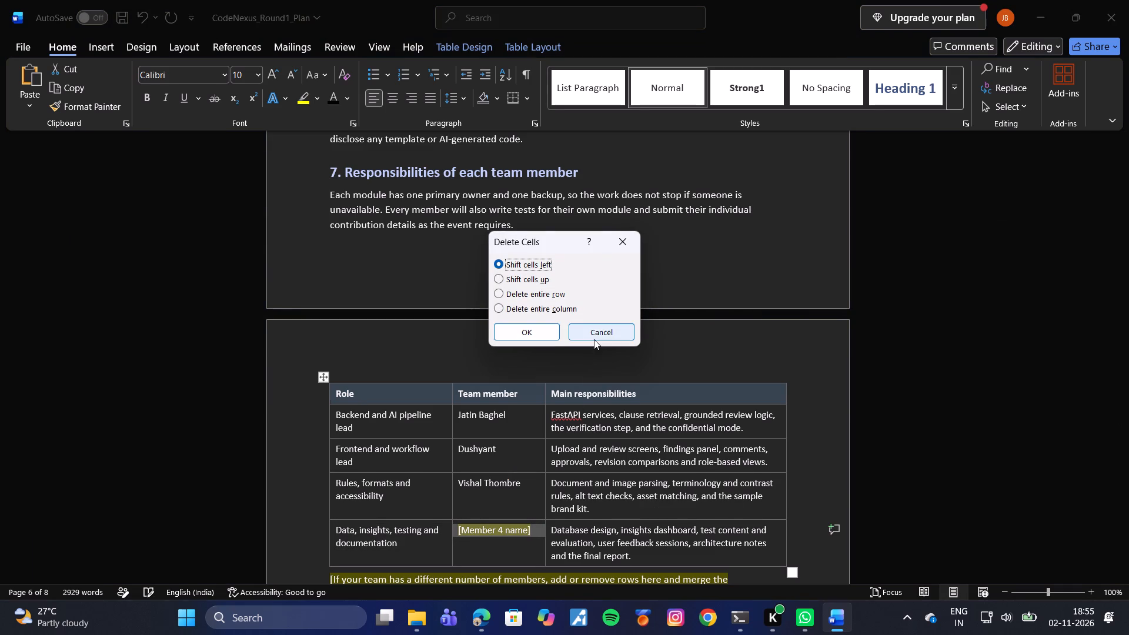
left_click(594, 339)
left_click(526, 548)
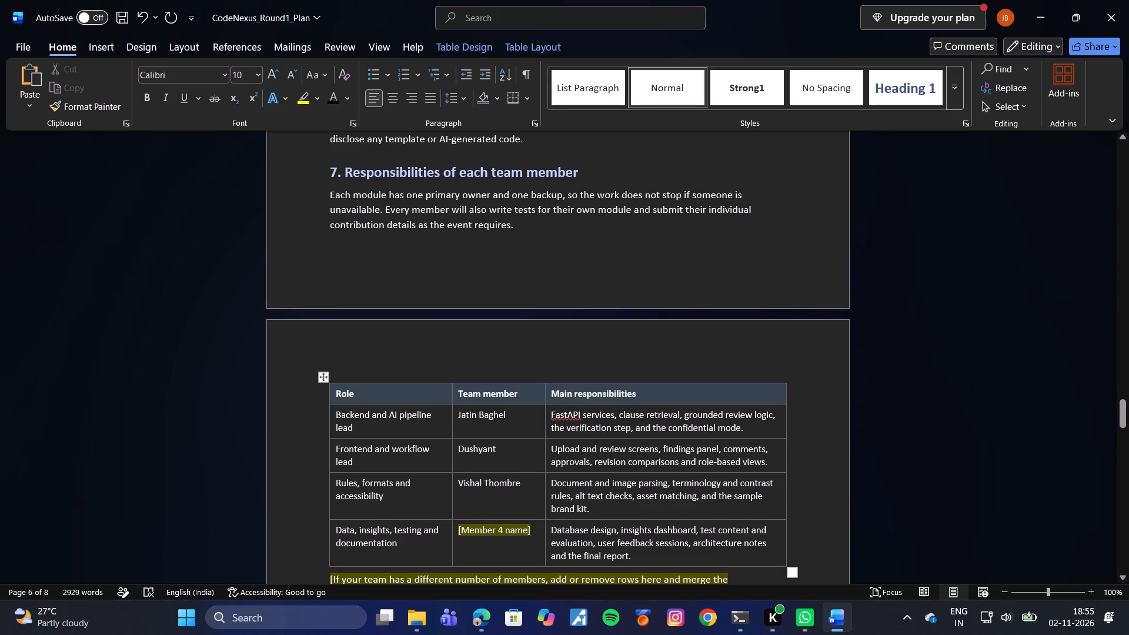
left_click_drag(537, 533, 462, 533)
key("BackSpace")
key("BackSpace")
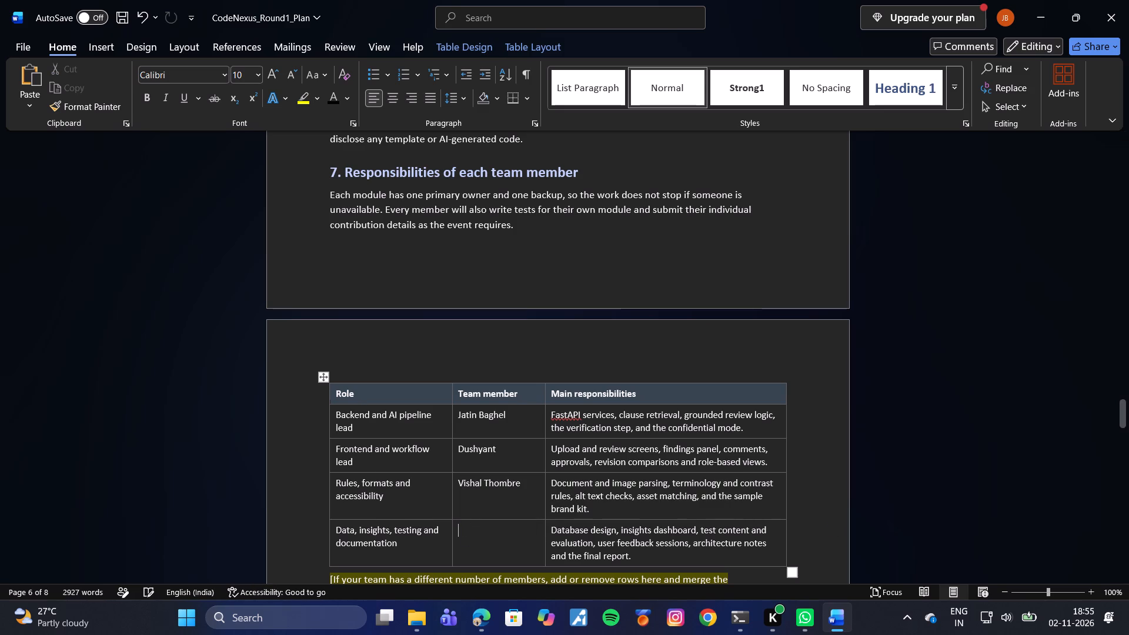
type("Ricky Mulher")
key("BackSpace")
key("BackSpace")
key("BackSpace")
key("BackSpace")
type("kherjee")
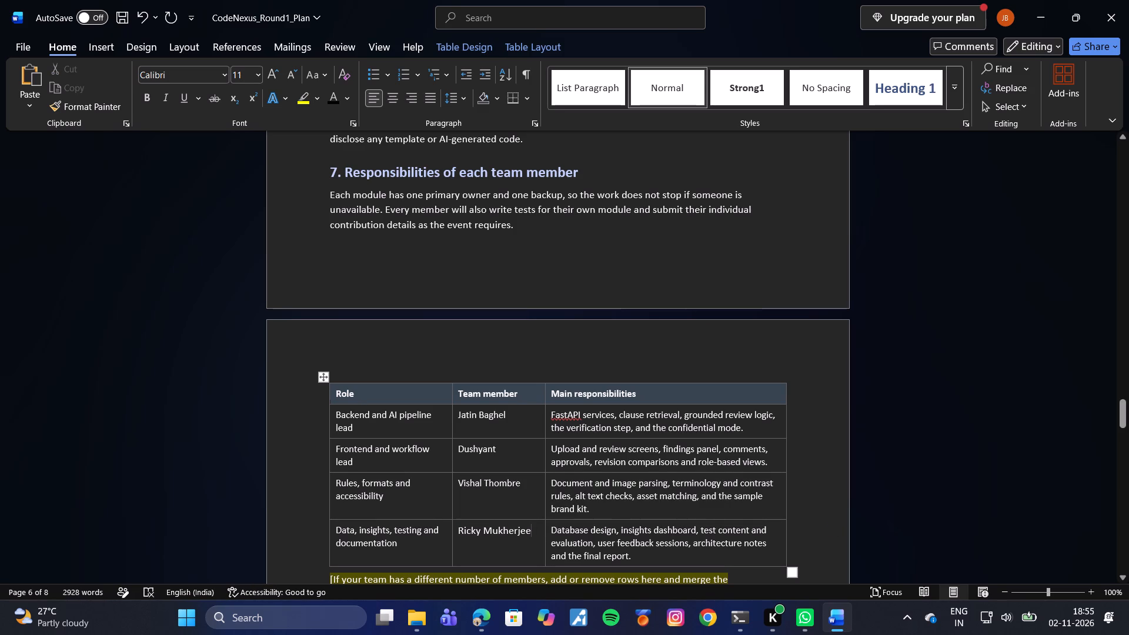
Delete the highlighted note below the responsibilities table about adding or removing rows for a different number of members.
left_click(285, 509)
scroll(285, 509, "down", 1)
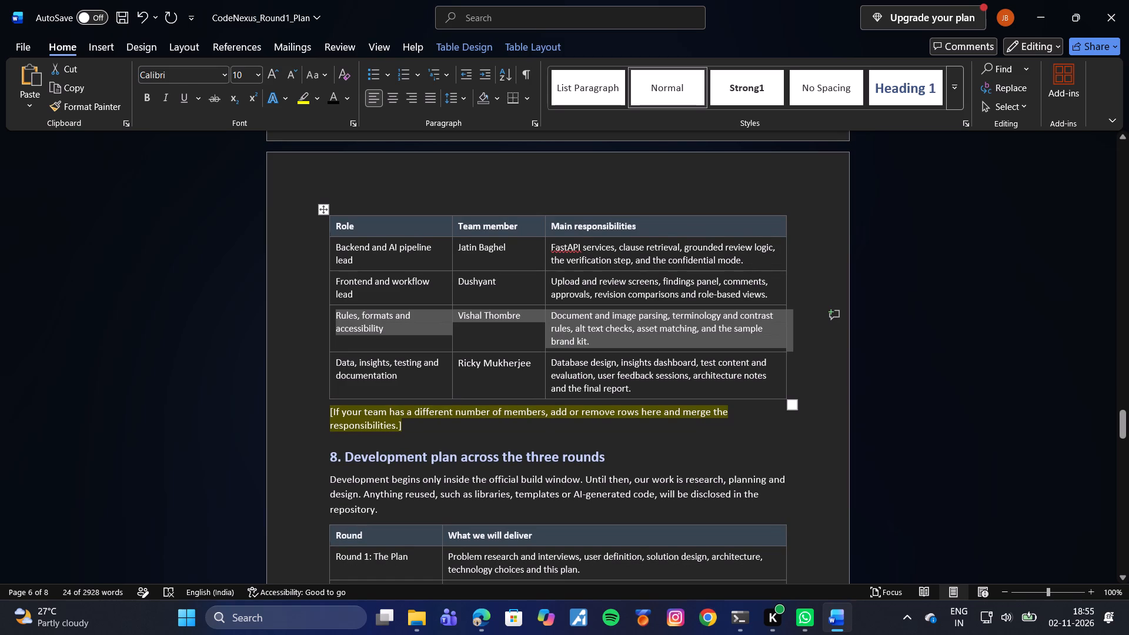
left_click_drag(413, 427, 329, 415)
key("BackSpace")
left_click(299, 417)
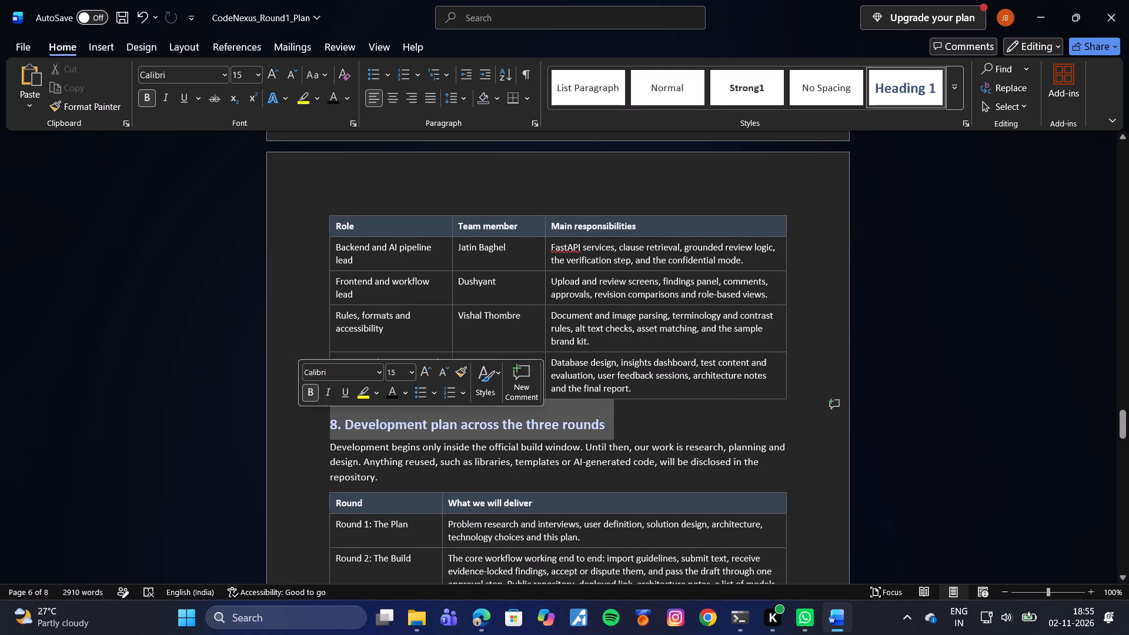
Recolour the subheading "8.1 Scope and risk" black.
scroll(299, 417, "down", 1)
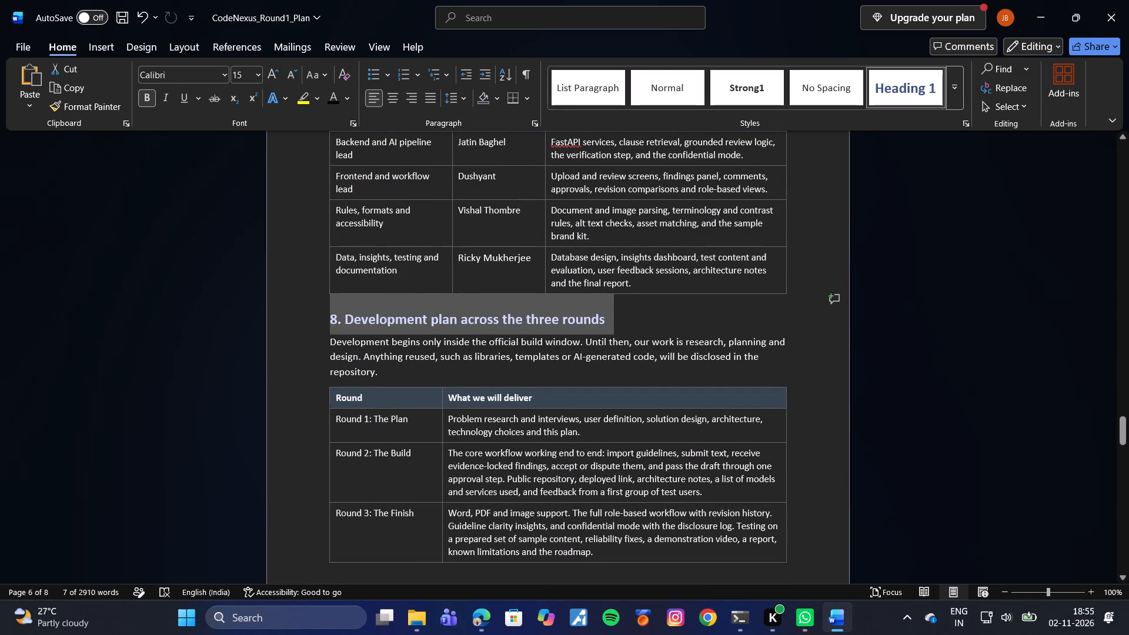
scroll(291, 429, "down", 3)
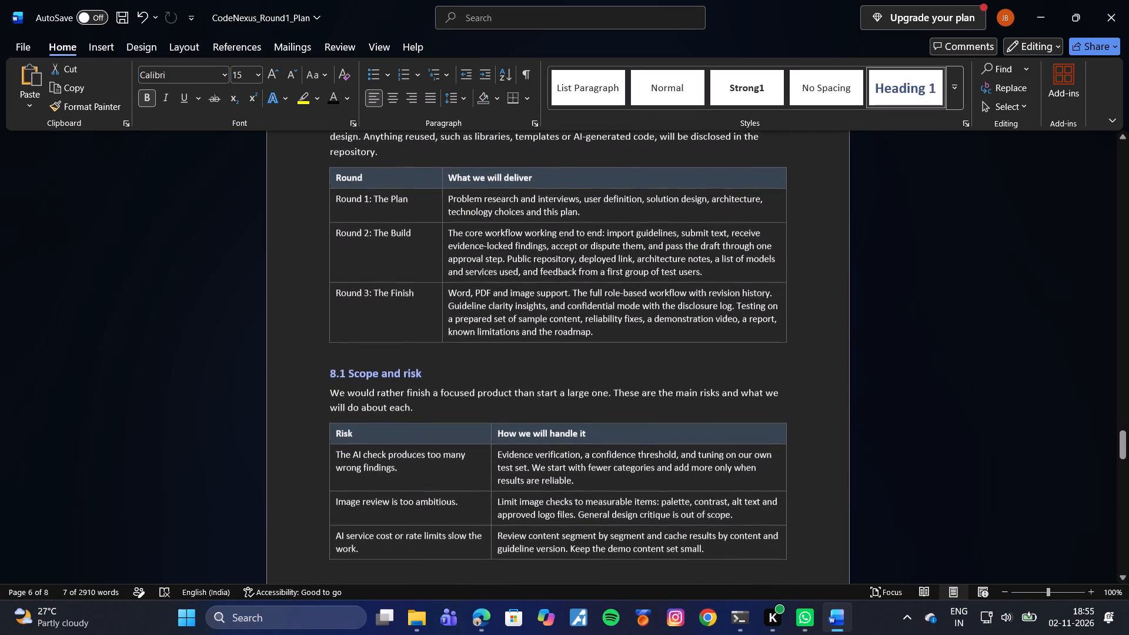
left_click_drag(426, 372, 329, 379)
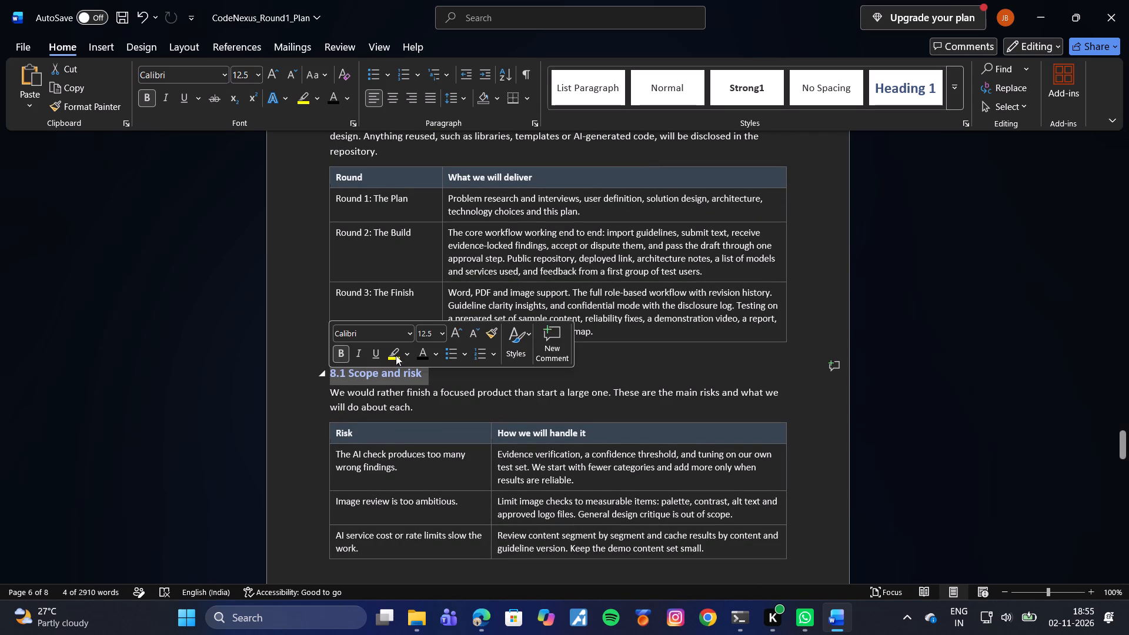
left_click(426, 352)
Replace the highlighted team name placeholder in section 11, Team and participant details, with "Social Bugs".
scroll(426, 352, "down", 2)
scroll(310, 392, "down", 2)
scroll(446, 433, "down", 1)
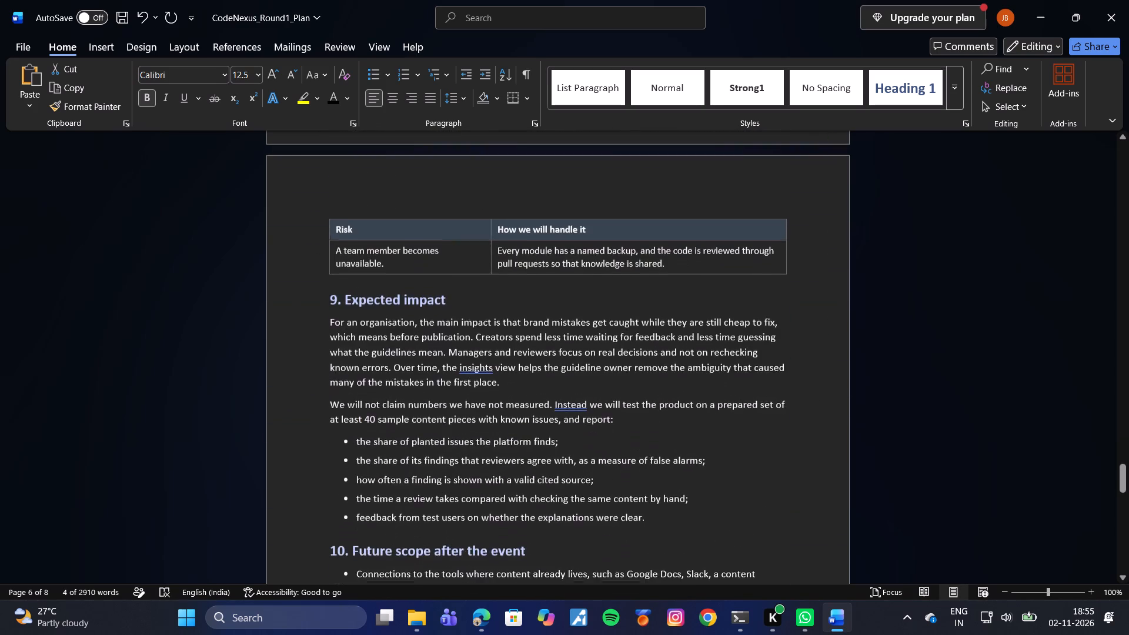
scroll(446, 433, "down", 2)
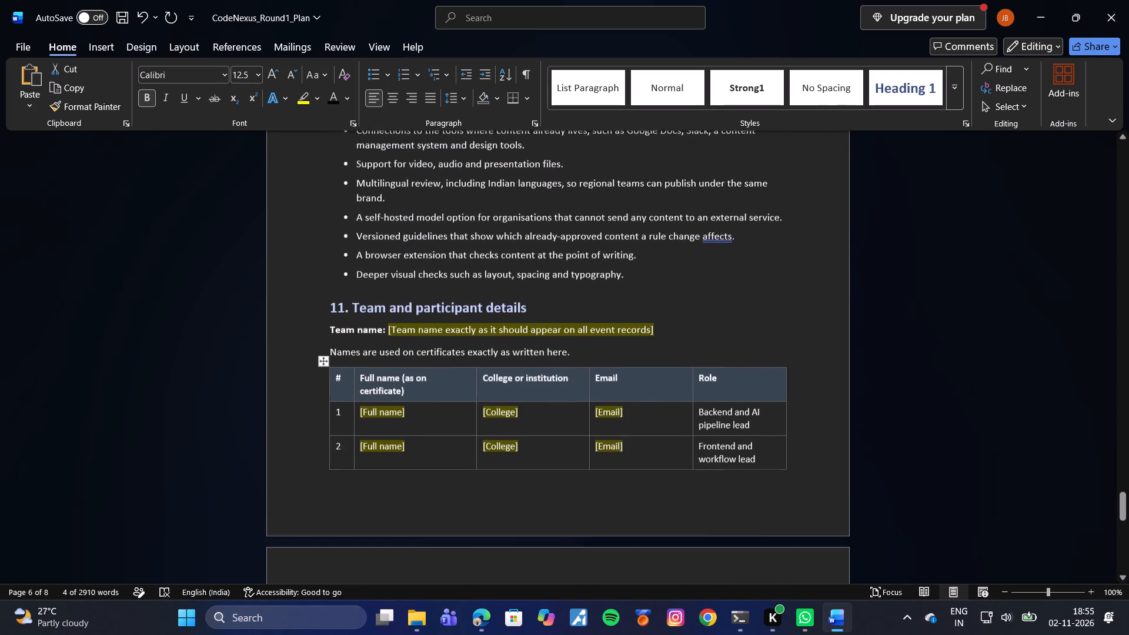
scroll(446, 433, "down", 2)
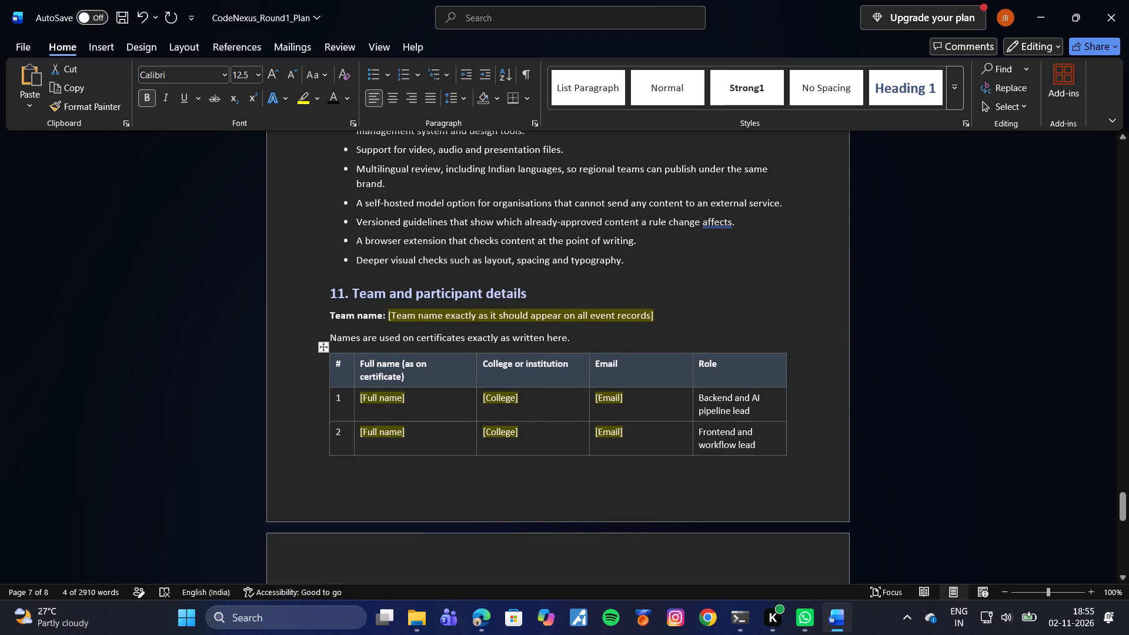
scroll(446, 433, "down", 1)
left_click_drag(662, 263, 435, 265)
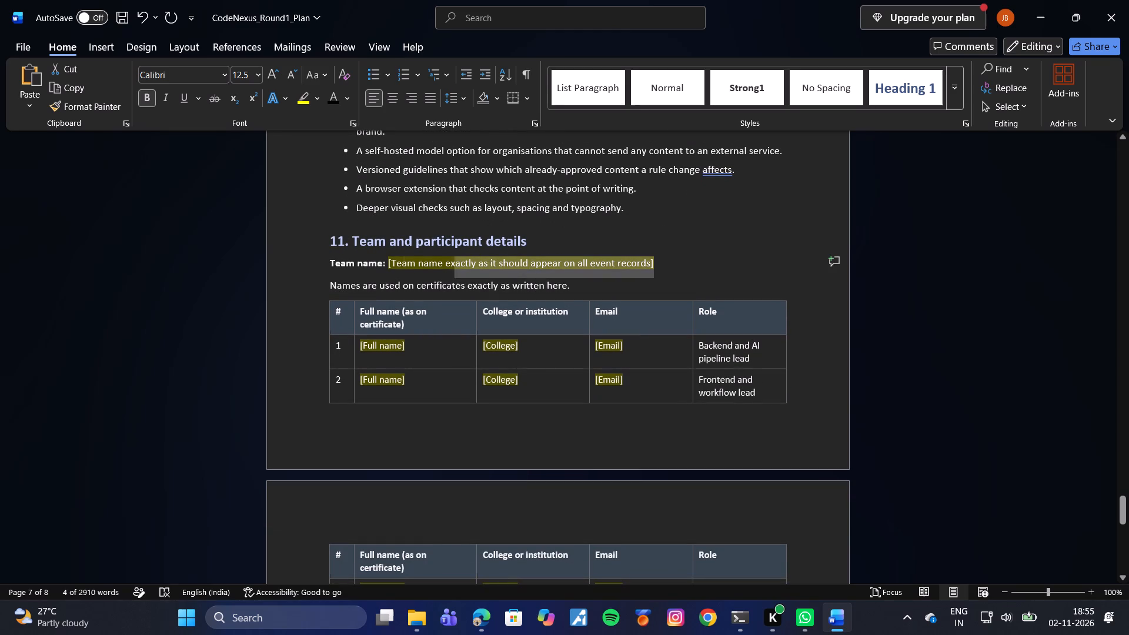
left_click_drag(435, 265, 390, 262)
key("BackSpace")
key("BackSpace")
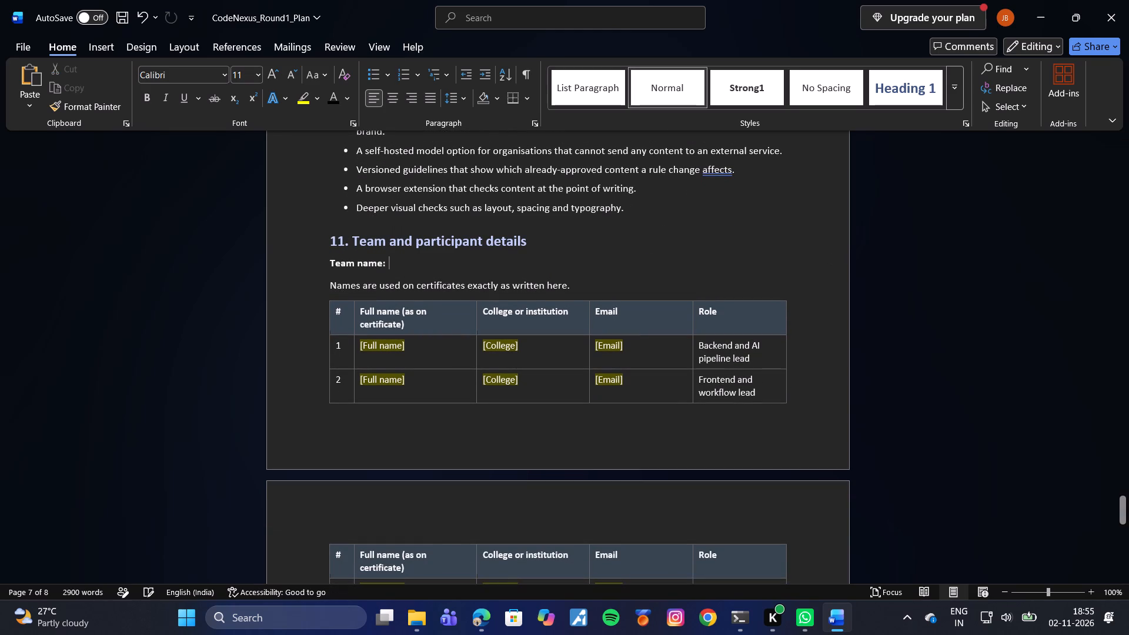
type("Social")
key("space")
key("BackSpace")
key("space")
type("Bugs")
Replace the team name below the title Pre-Publication Brand Governance Platform with "Social Bugs".
scroll(455, 198, "up", 18)
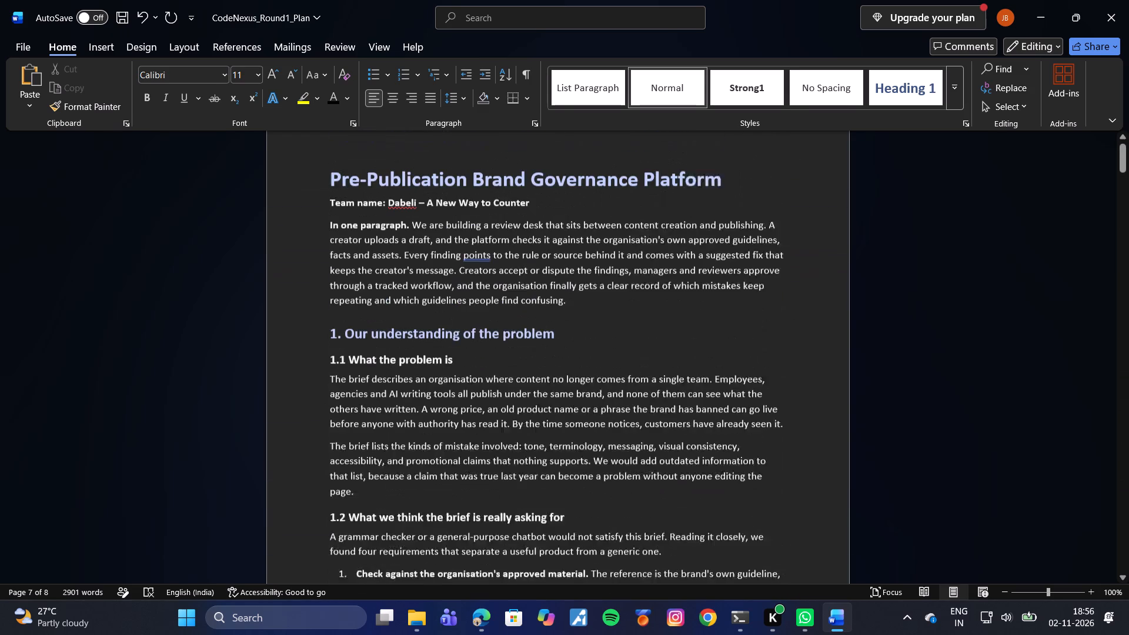
left_click_drag(537, 241, 400, 245)
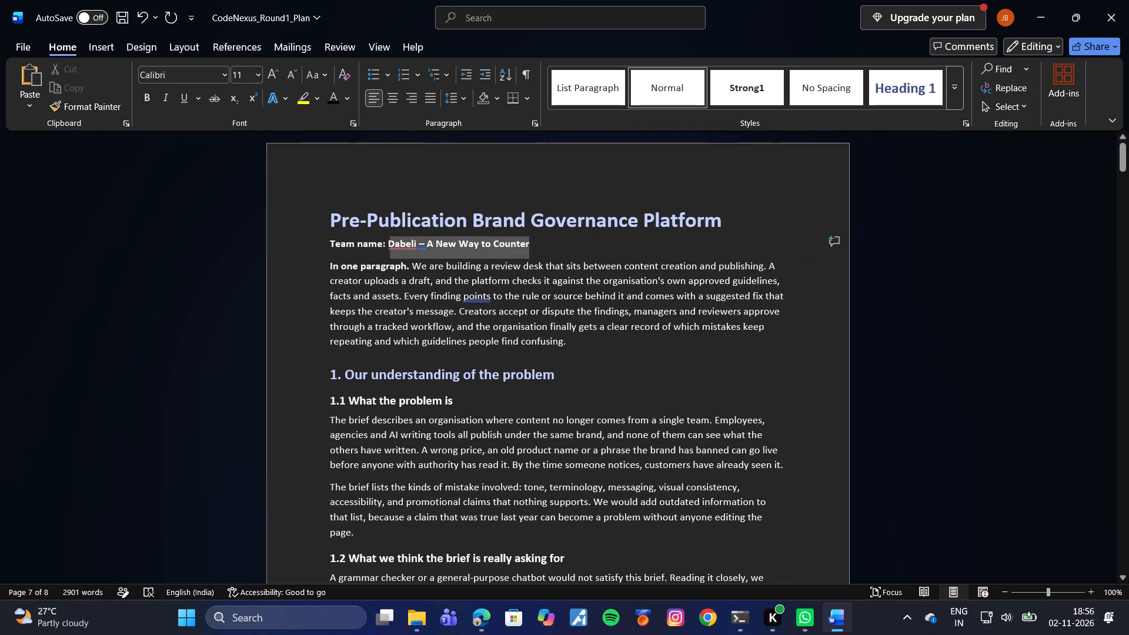
left_click_drag(400, 245, 392, 244)
key("BackSpace")
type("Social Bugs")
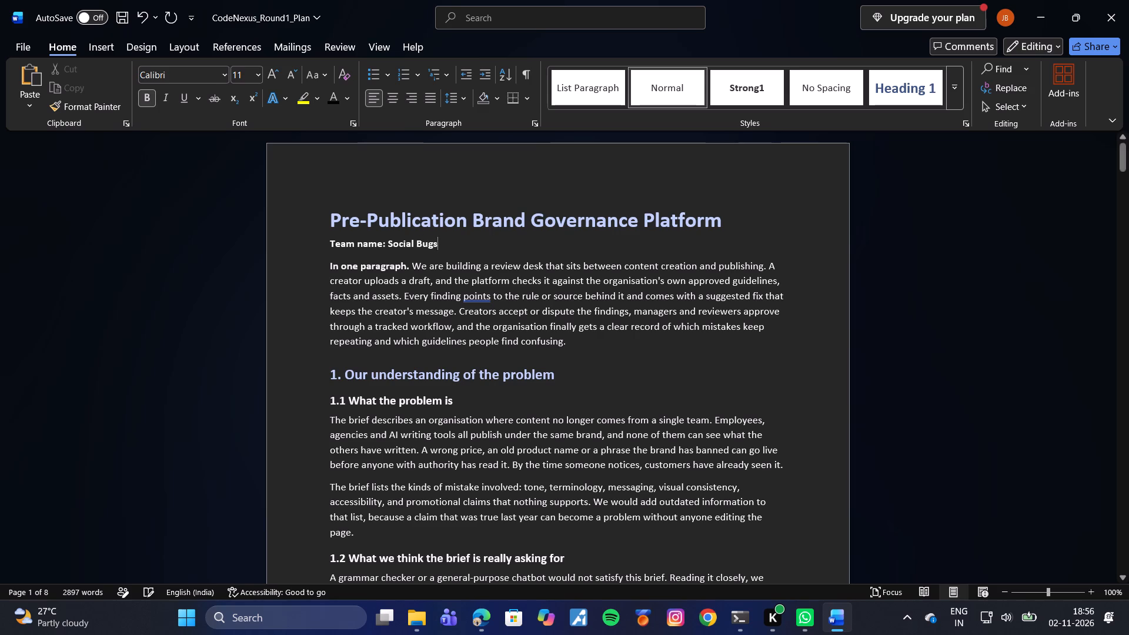
Replace the [Full name] placeholder in row 1 of the section 11 participant table with the backend and AI pipeline lead's name.
scroll(415, 240, "down", 6)
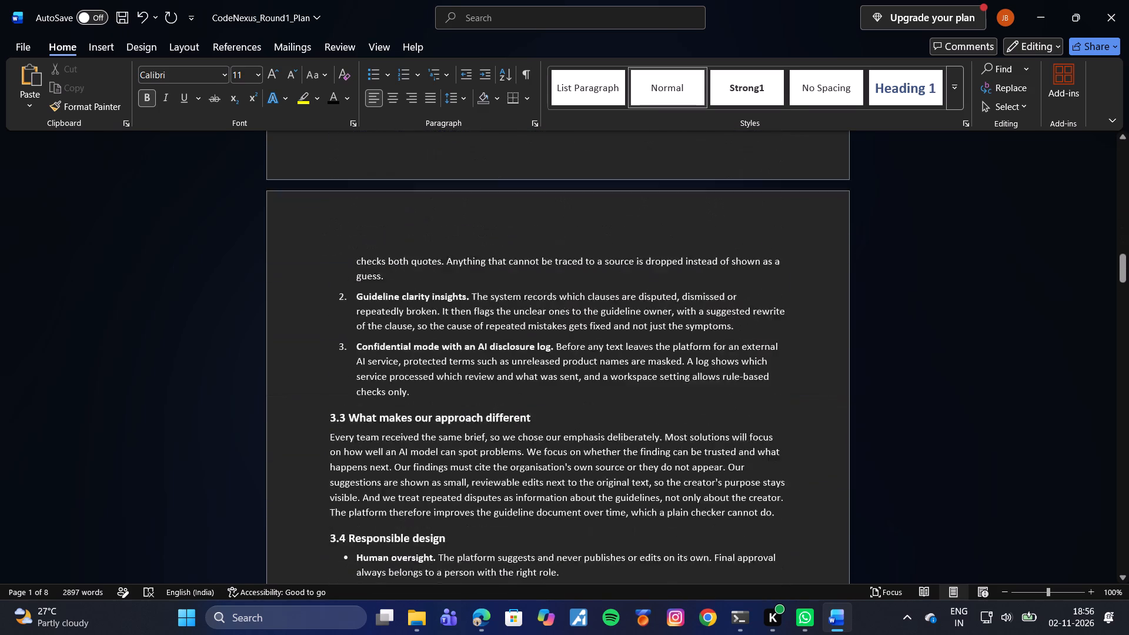
scroll(415, 240, "down", 3)
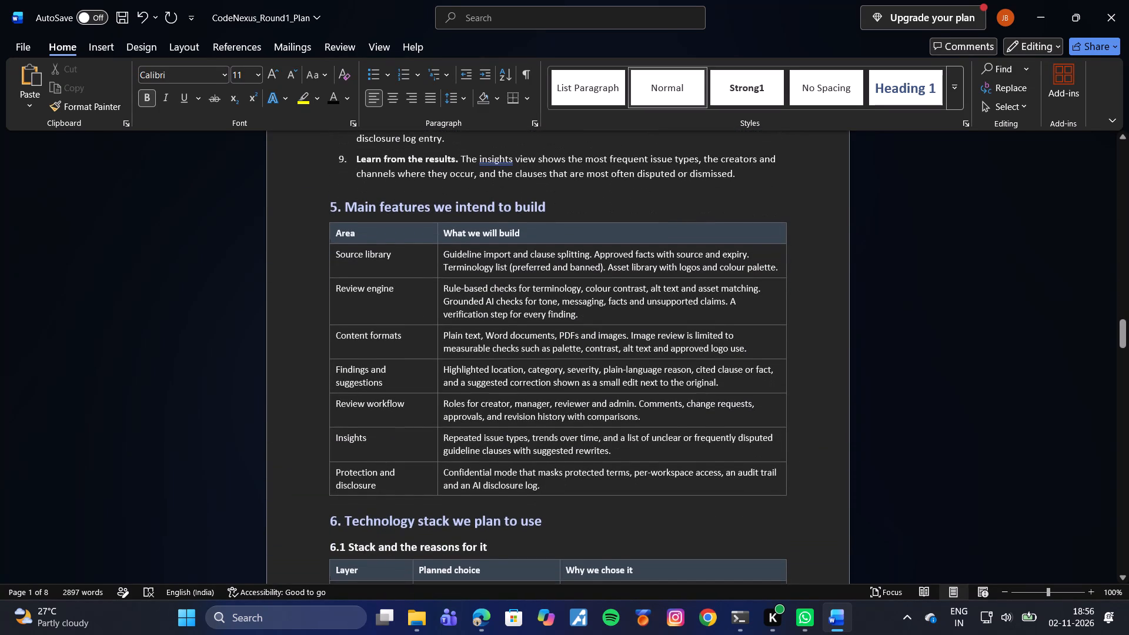
scroll(415, 240, "down", 4)
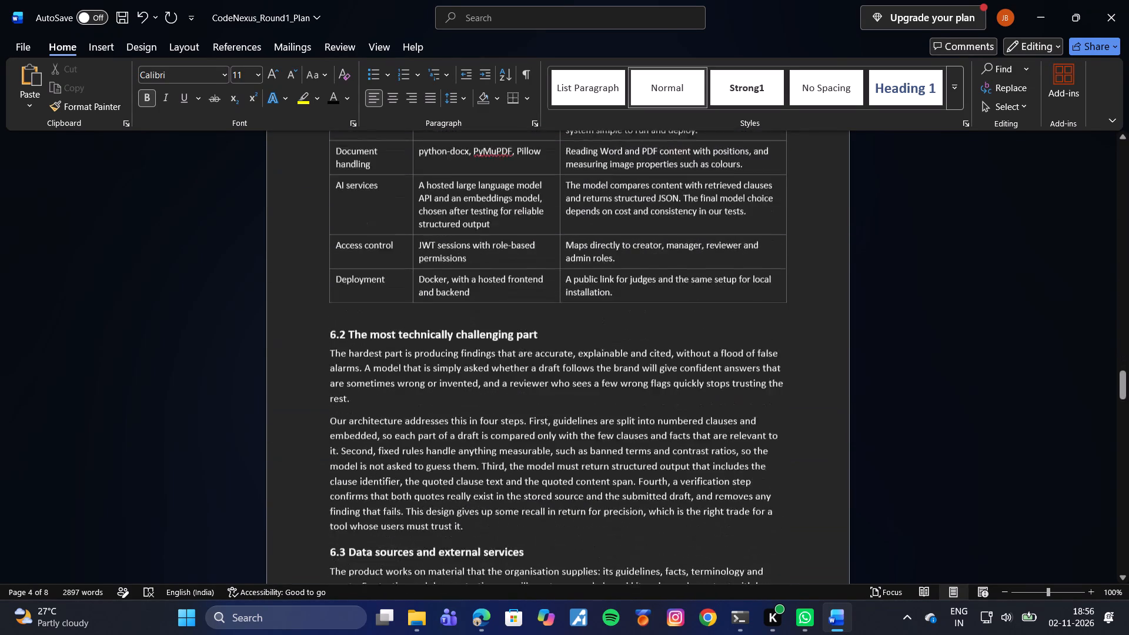
scroll(415, 240, "down", 4)
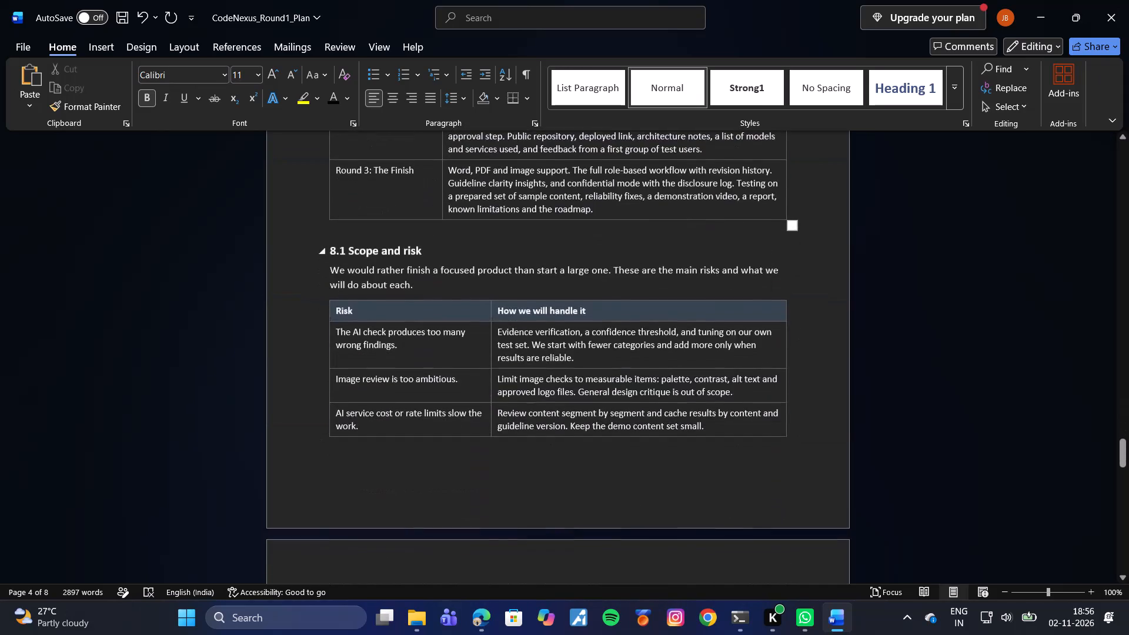
scroll(415, 240, "down", 3)
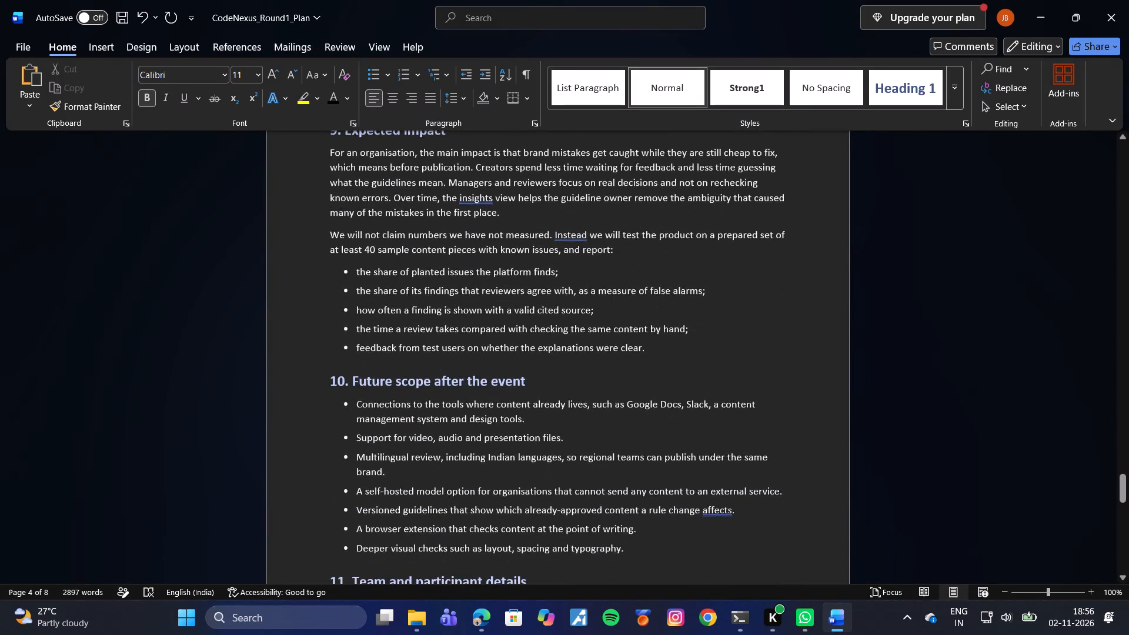
scroll(415, 240, "up", 3)
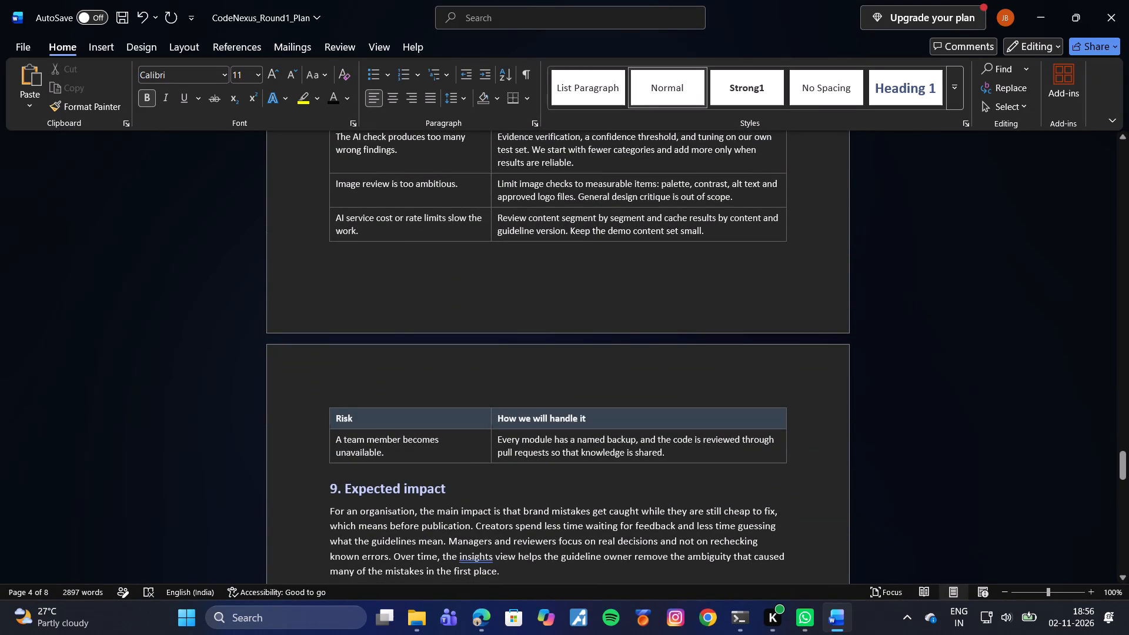
scroll(415, 240, "down", 1)
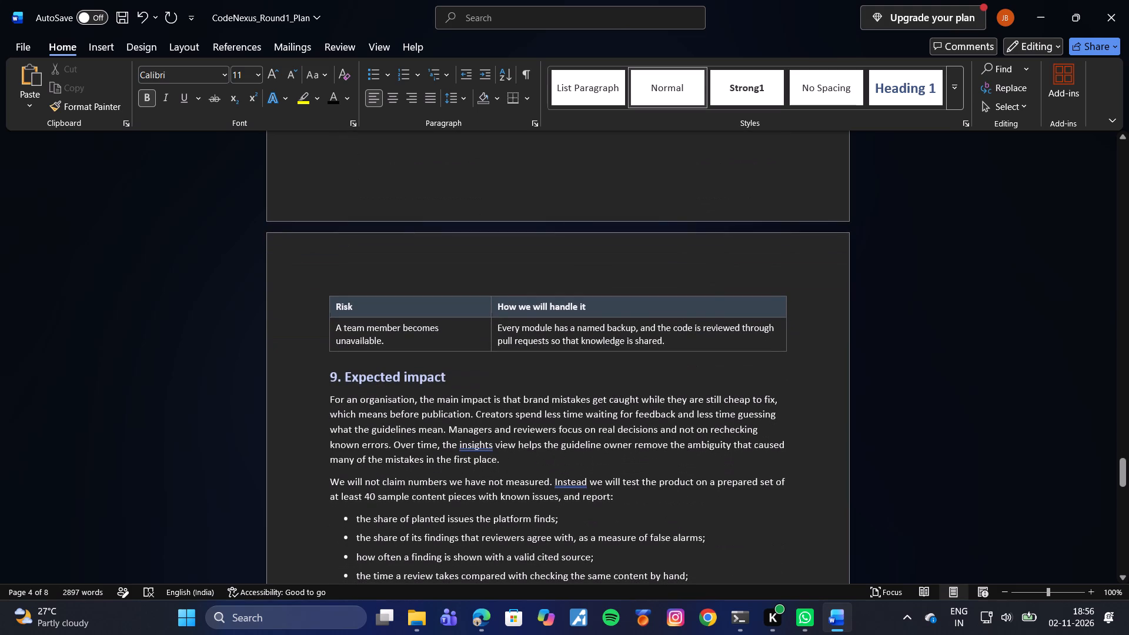
scroll(415, 240, "down", 1)
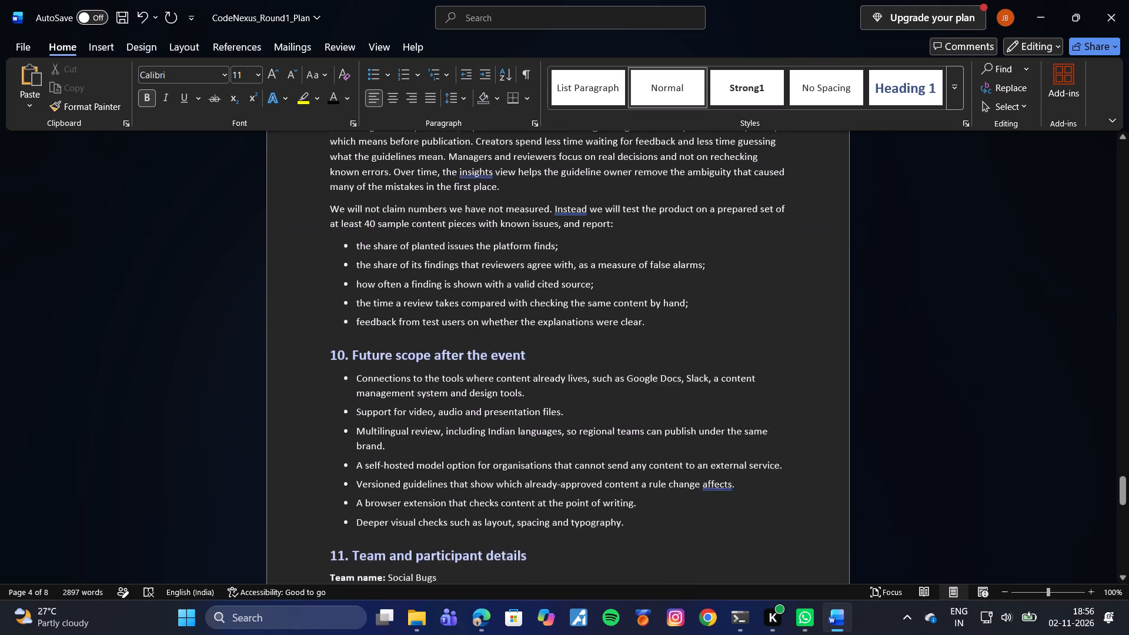
scroll(415, 240, "down", 1)
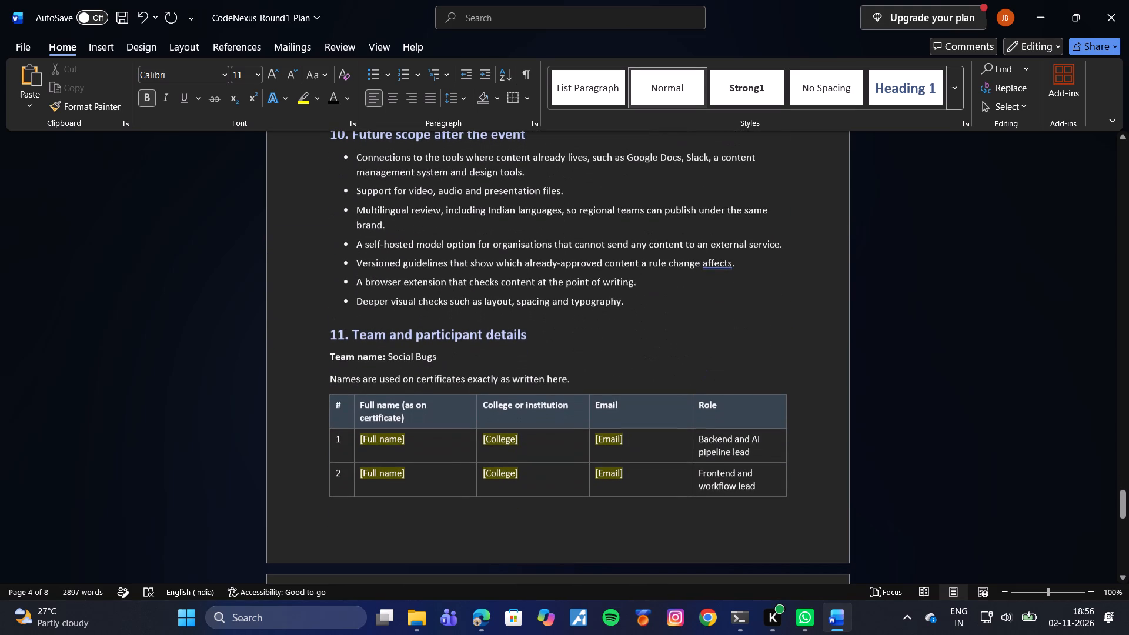
left_click_drag(420, 442, 372, 442)
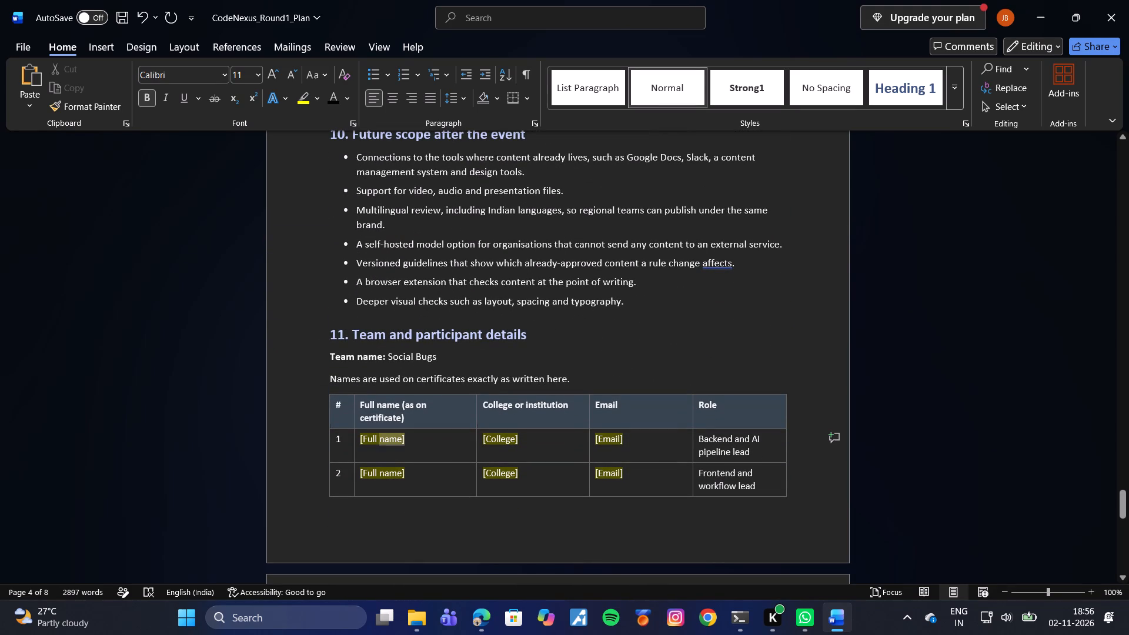
left_click_drag(372, 442, 352, 440)
left_click(440, 436)
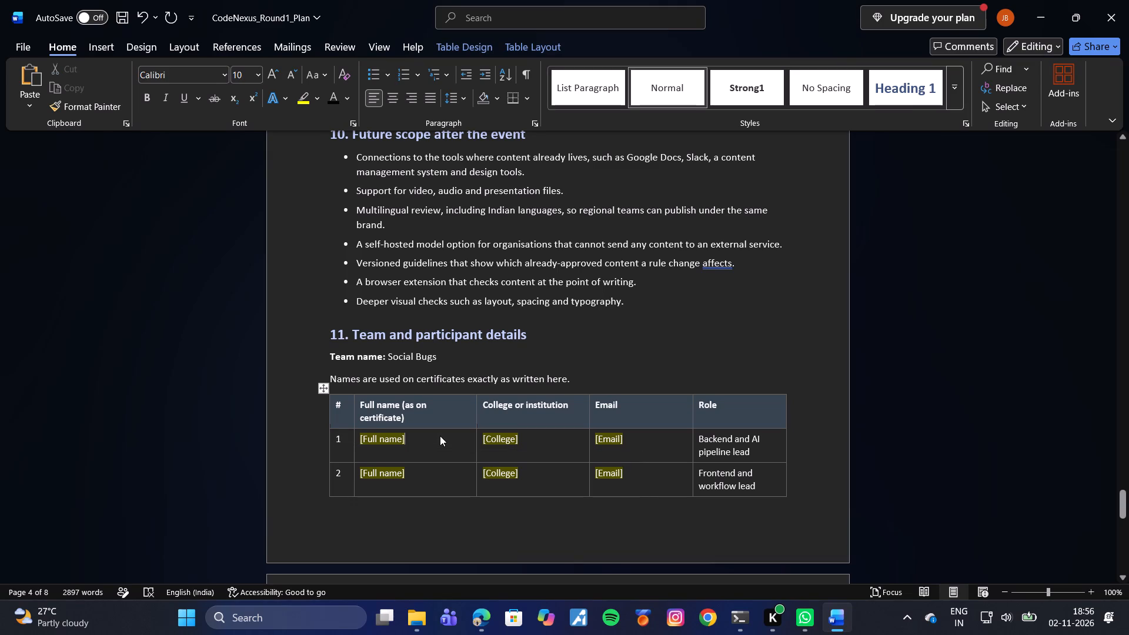
left_click_drag(423, 442, 359, 442)
key("BackSpace")
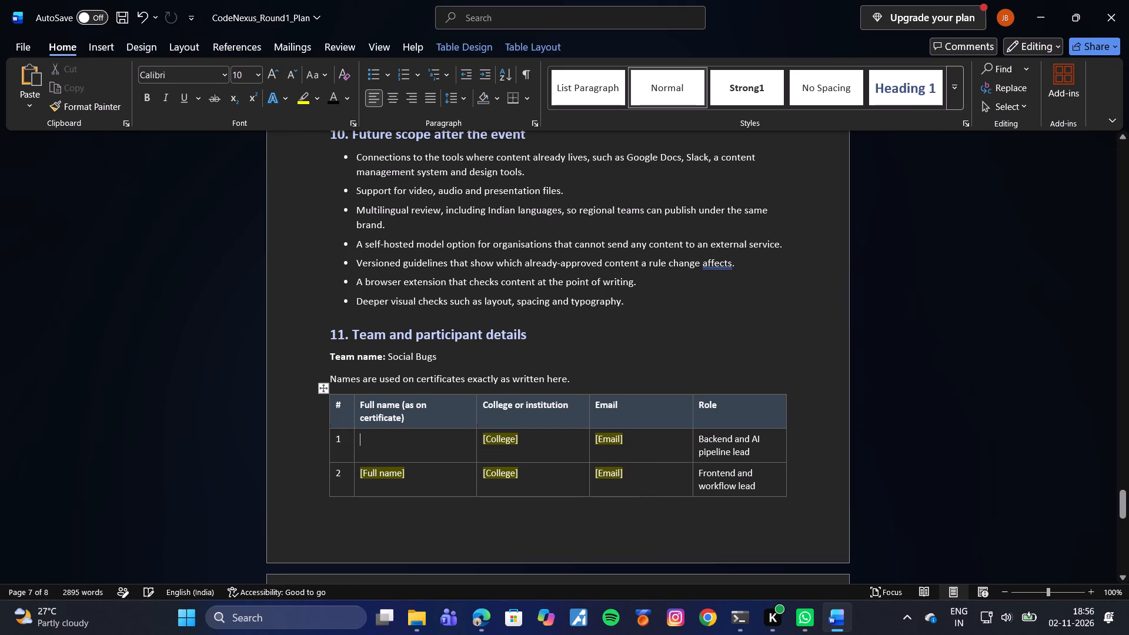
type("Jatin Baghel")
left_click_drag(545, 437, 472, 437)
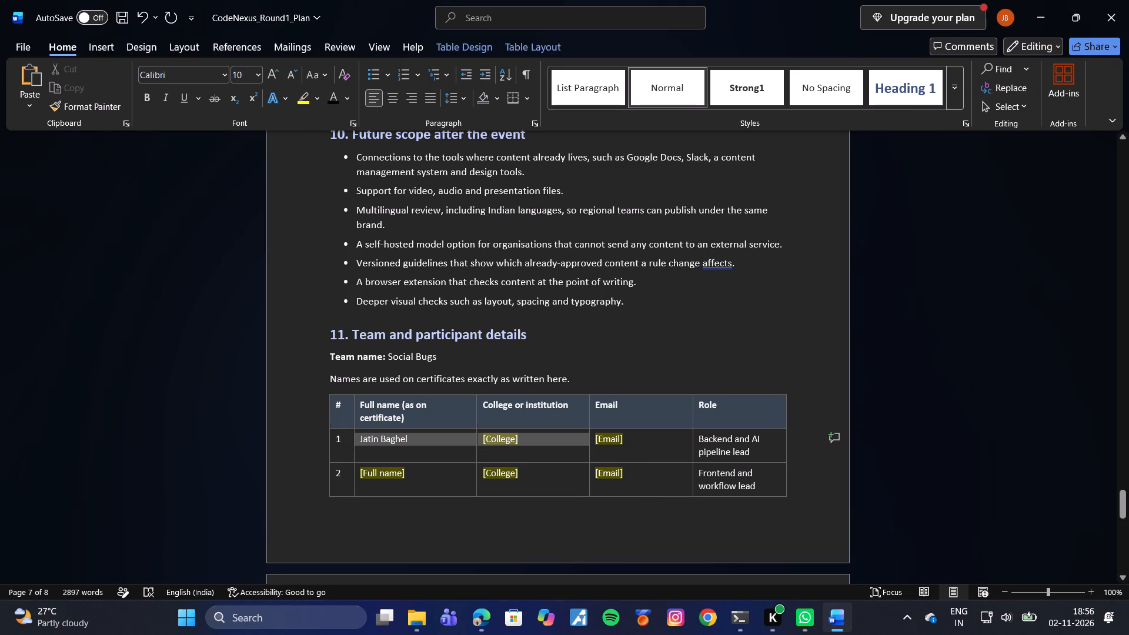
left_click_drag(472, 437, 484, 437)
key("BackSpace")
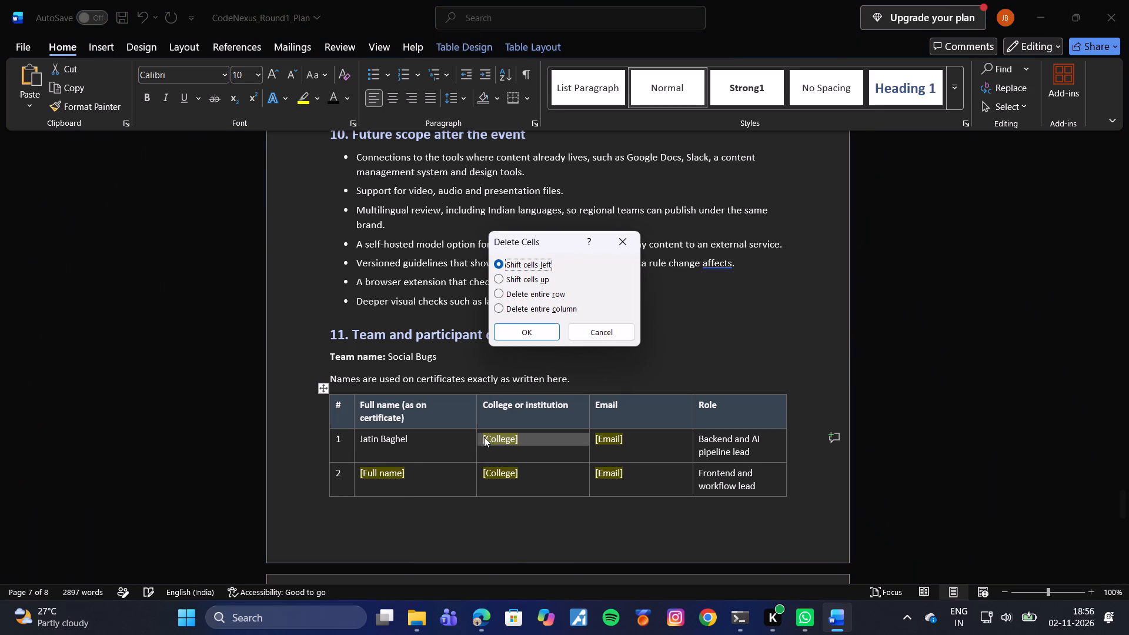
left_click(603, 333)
Replace the [College] placeholder in row 1 of the participant table with "IIIT Nagpur".
left_click(553, 454)
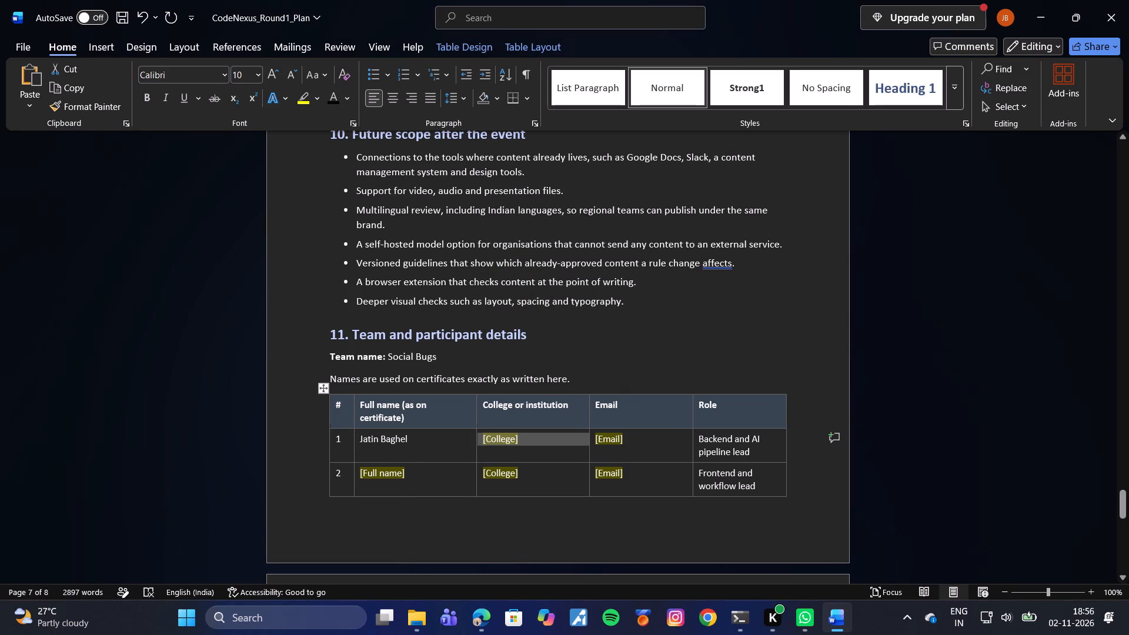
key("BackSpace")
key("BackSpace")
key("BackSpace")
key("BackSpace")
key("BackSpace")
key("BackSpace")
key("BackSpace")
key("BackSpace")
key("BackSpace")
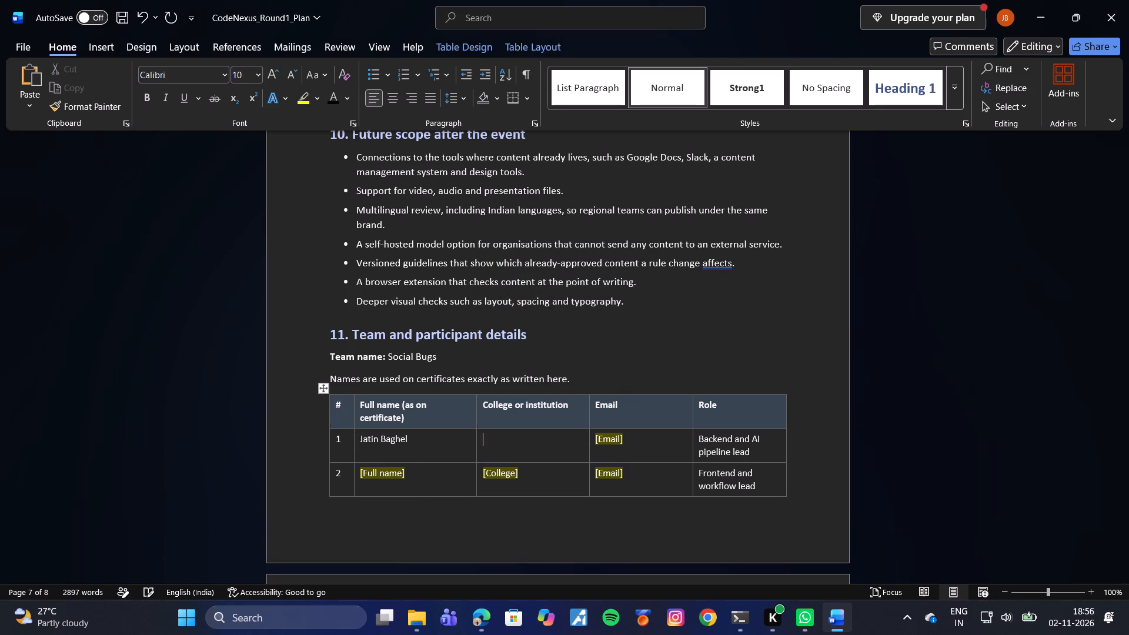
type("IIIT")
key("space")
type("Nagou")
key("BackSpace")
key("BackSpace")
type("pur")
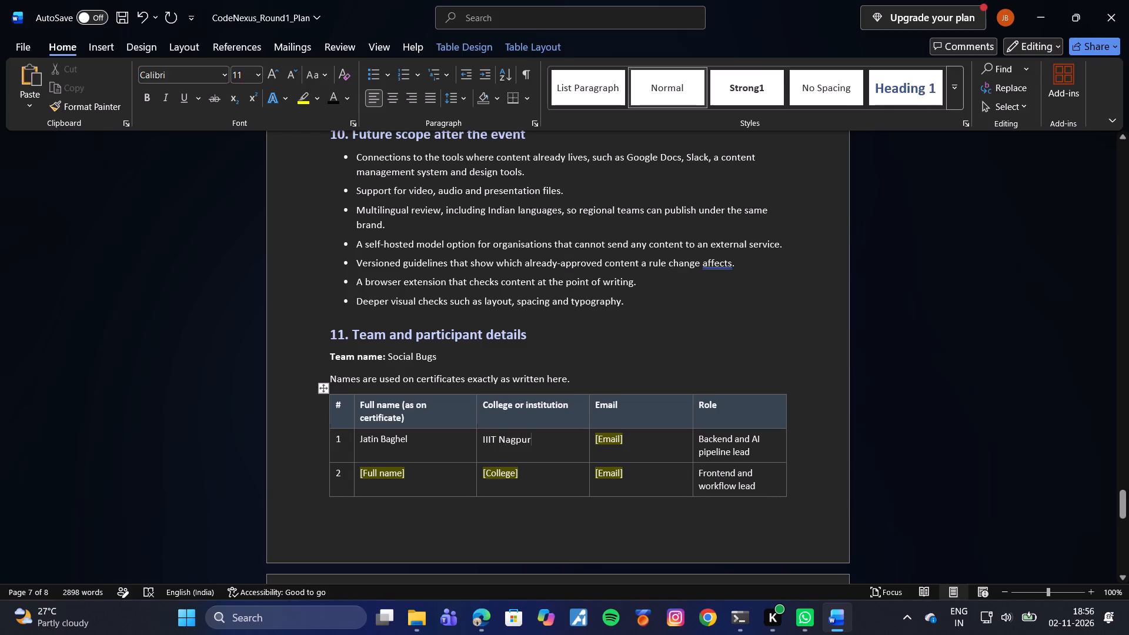
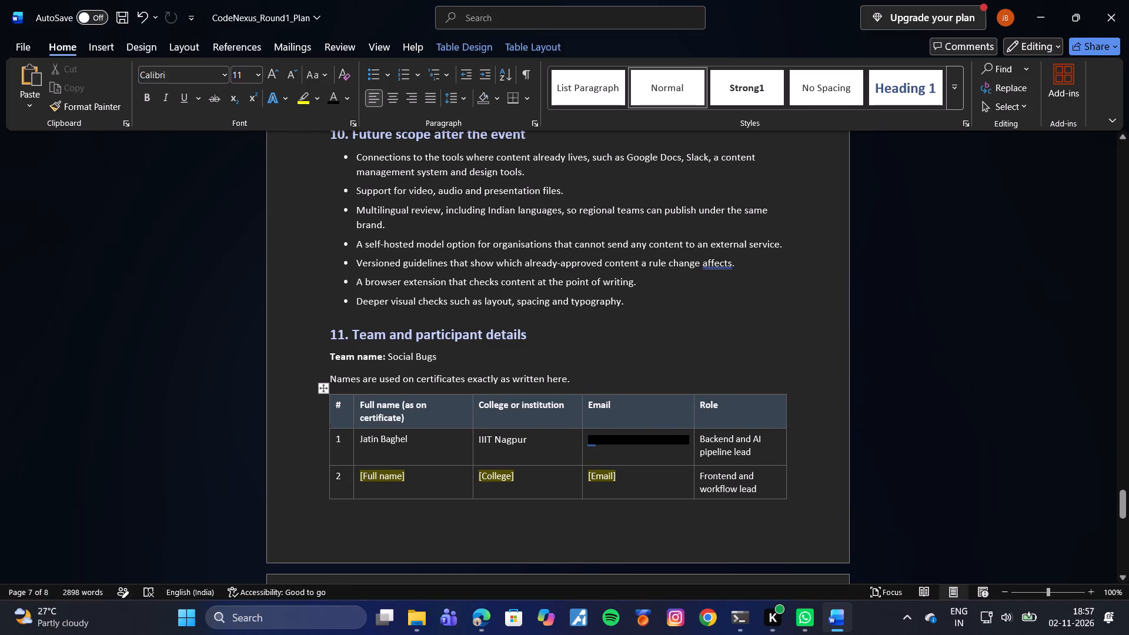
Correct the mistyped character in the email address in row 1 of the participant table.
key("Right")
key("BackSpace")
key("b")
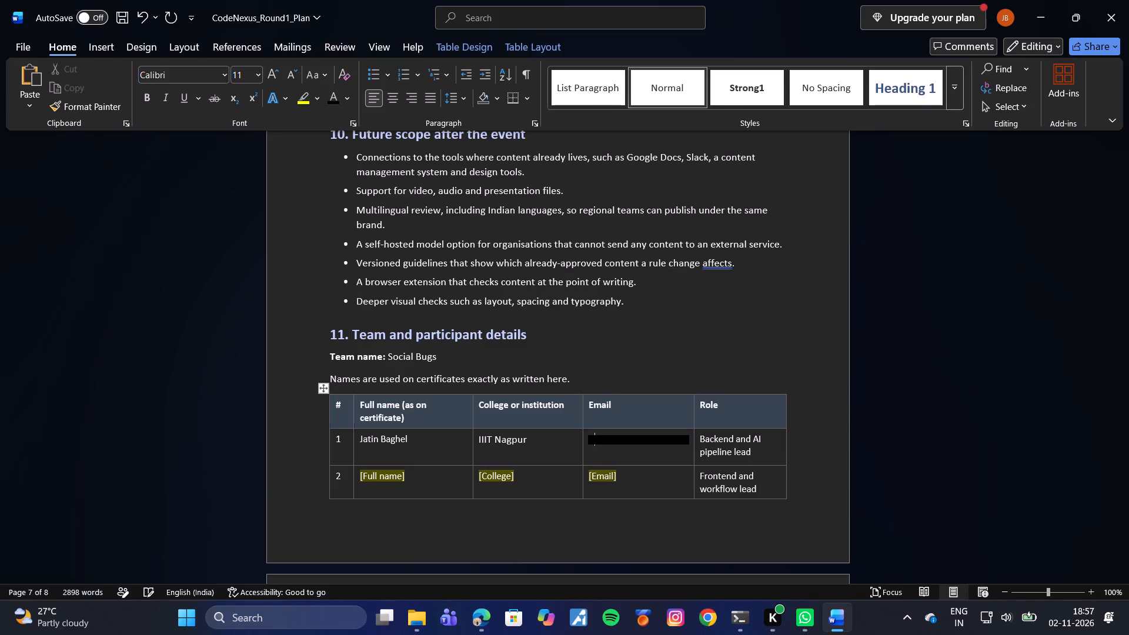
left_click(632, 482)
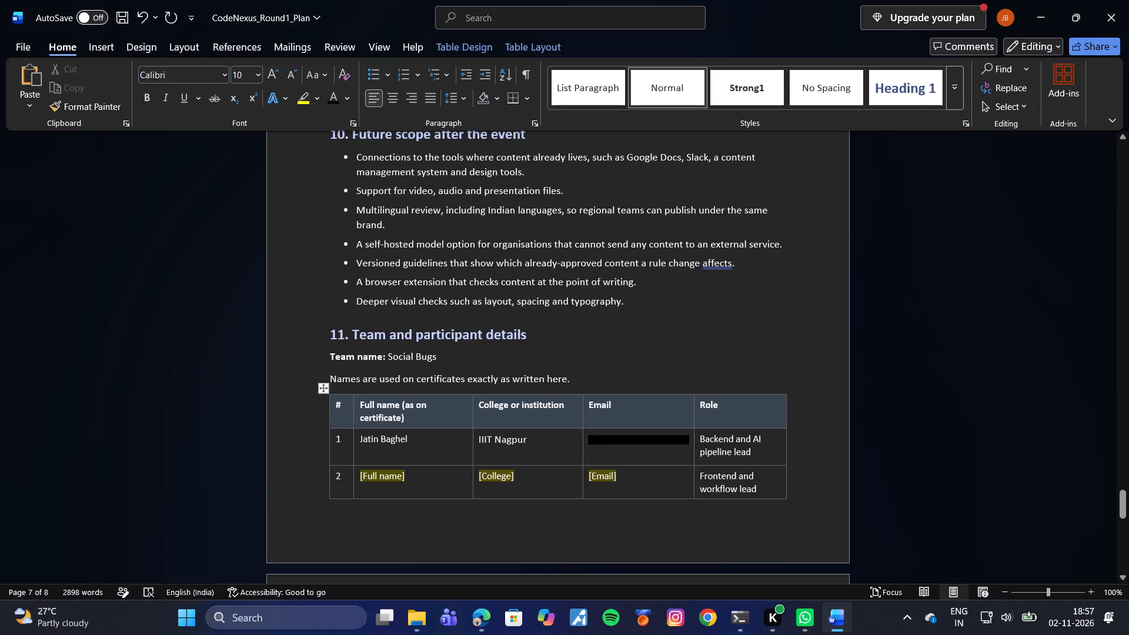
Replace the [Full name] placeholder in row 2 of the participant table with the frontend and workflow lead's name.
left_click_drag(413, 473, 365, 483)
key("BackSpace")
key("BackSpace")
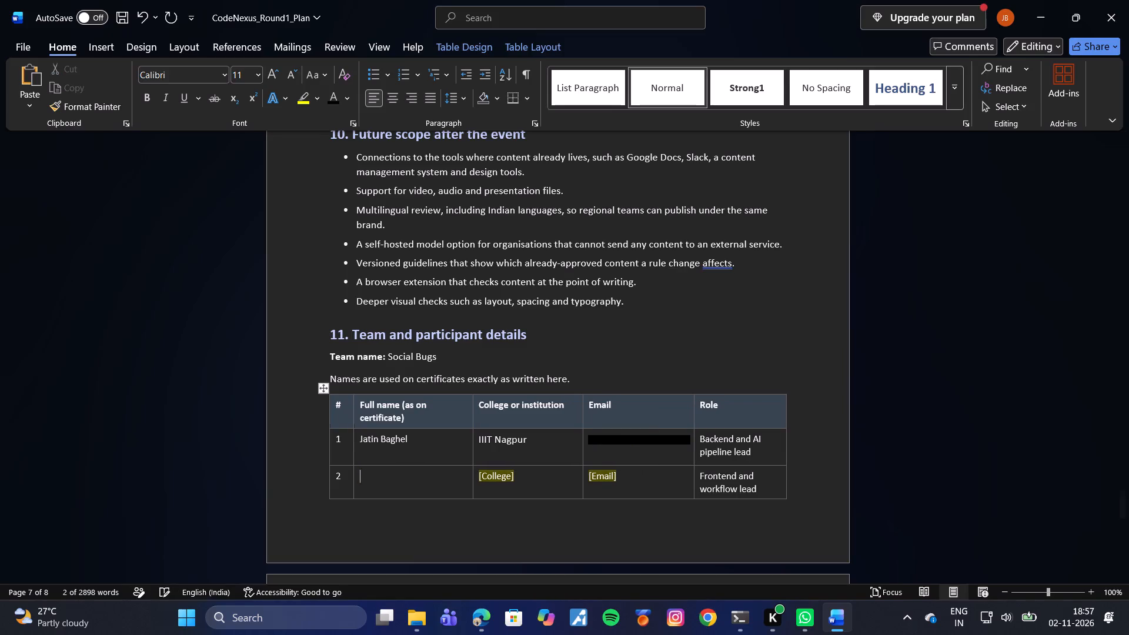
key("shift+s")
key("shift+BackSpace")
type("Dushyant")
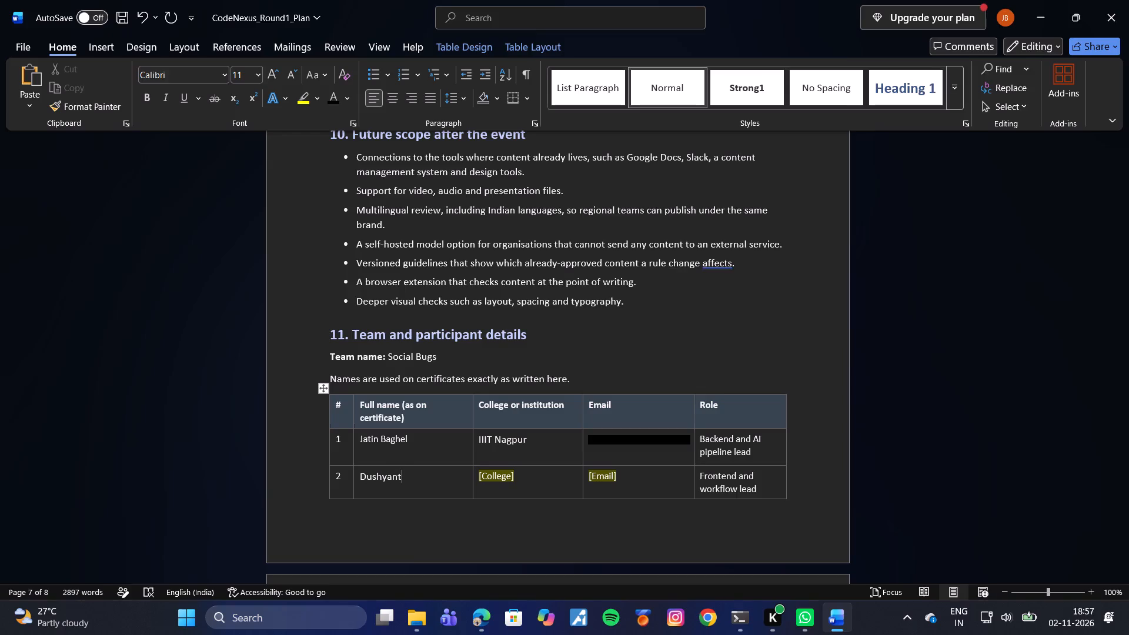
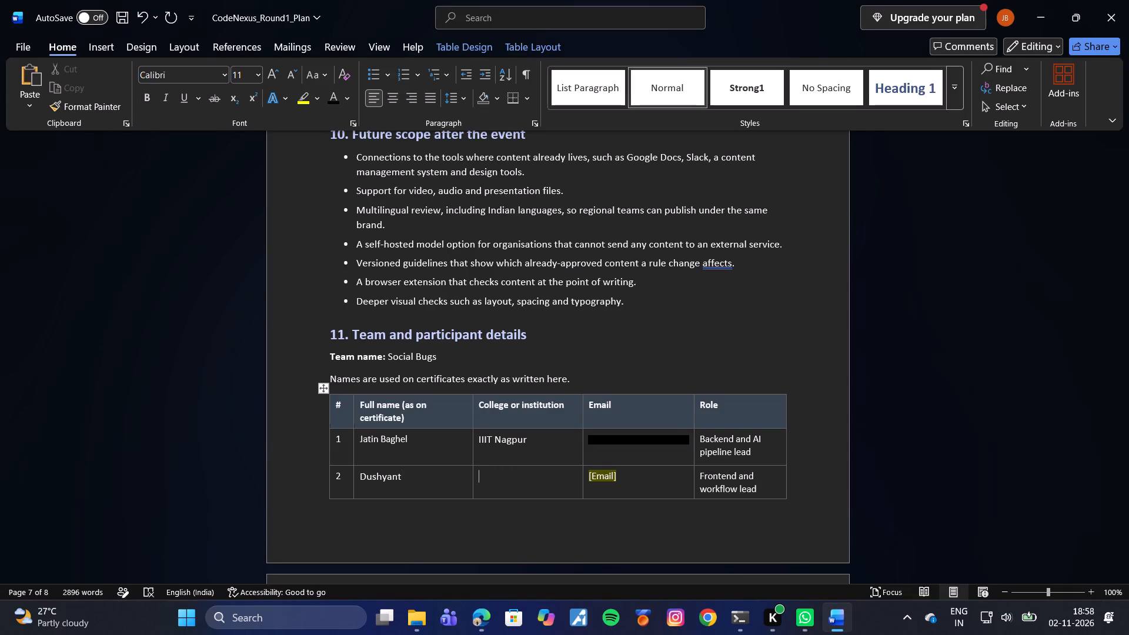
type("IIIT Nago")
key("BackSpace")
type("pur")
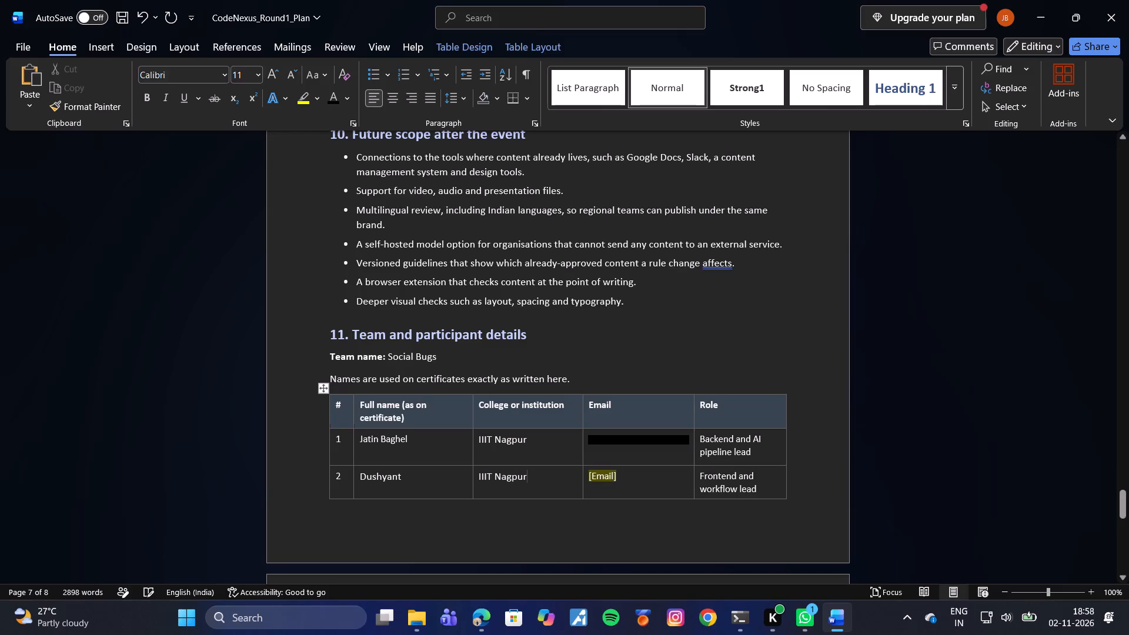
Delete the [Email] placeholder in row 2 of the participant table.
left_click(625, 479)
key("BackSpace")
key("BackSpace")
key("BackSpace")
key("BackSpace")
key("BackSpace")
key("BackSpace")
key("BackSpace")
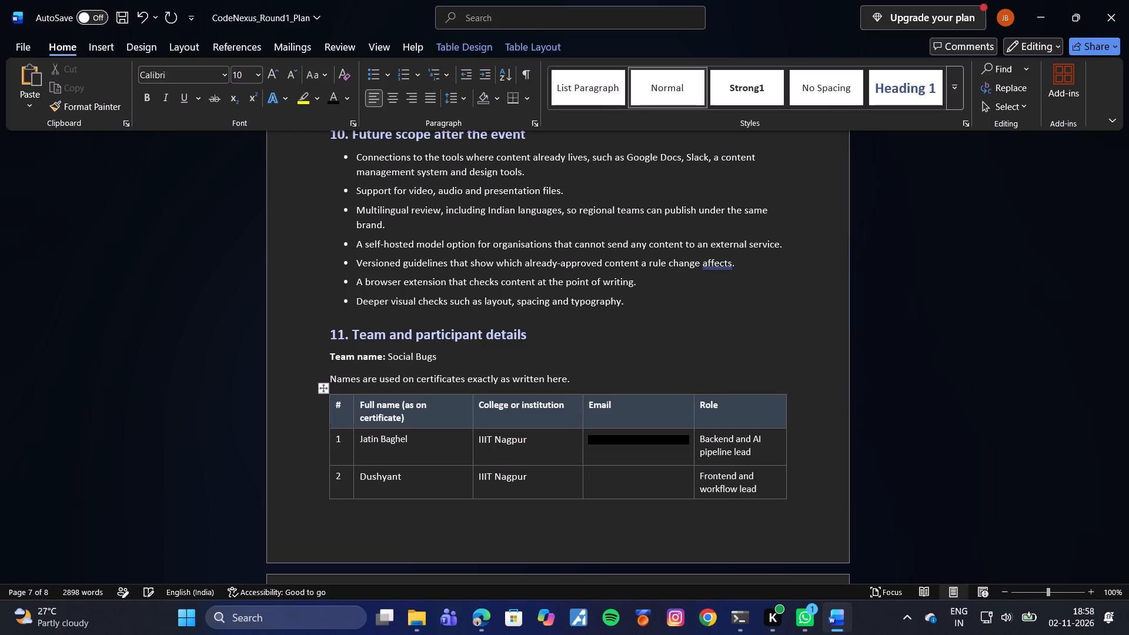
Replace the [Full name] placeholder in row 3 of the participant table with the rules, formats and accessibility member's name.
scroll(589, 449, "down", 1)
left_click(419, 507)
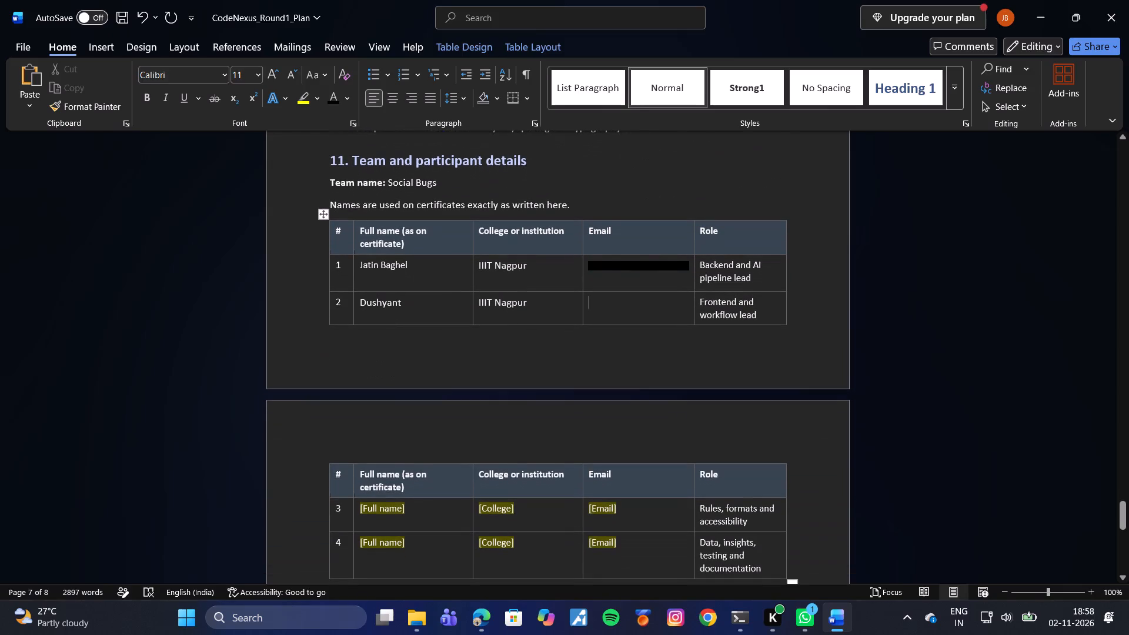
key("BackSpace")
key("BackSpace")
key("BackSpace")
key("BackSpace")
key("BackSpace")
key("BackSpace")
key("BackSpace")
key("BackSpace")
key("BackSpace")
key("BackSpace")
key("BackSpace")
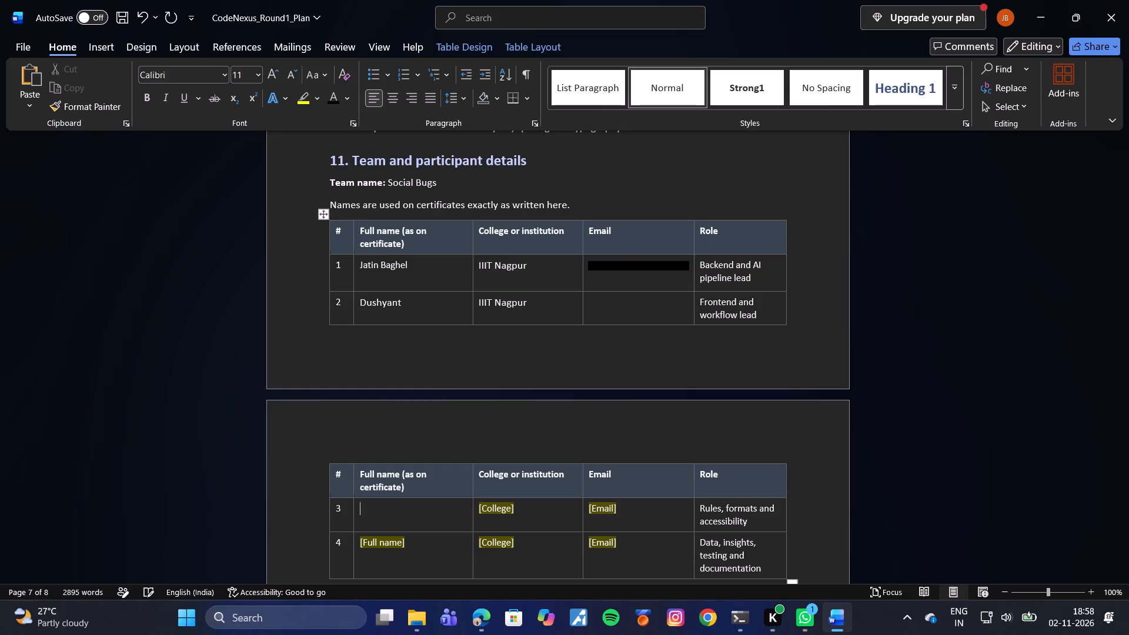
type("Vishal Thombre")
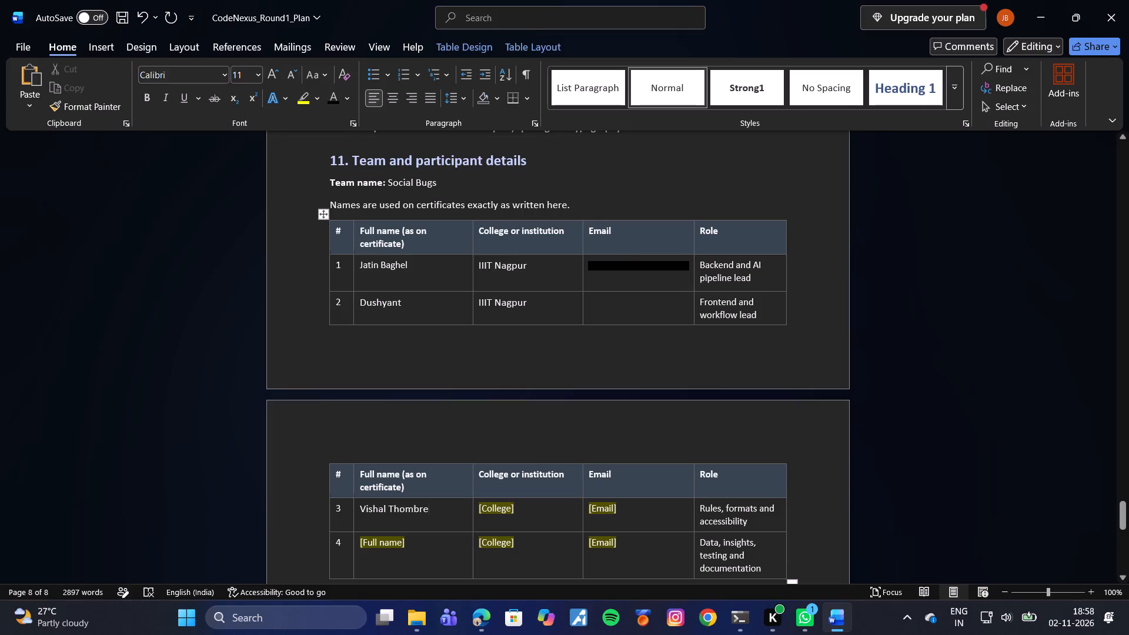
Replace the [College] placeholder in row 3 of the participant table with IIIT Nagpur.
left_click(520, 514)
key("BackSpace")
key("BackSpace")
key("BackSpace")
key("BackSpace")
key("BackSpace")
key("BackSpace")
key("BackSpace")
key("BackSpace")
key("BackSpace")
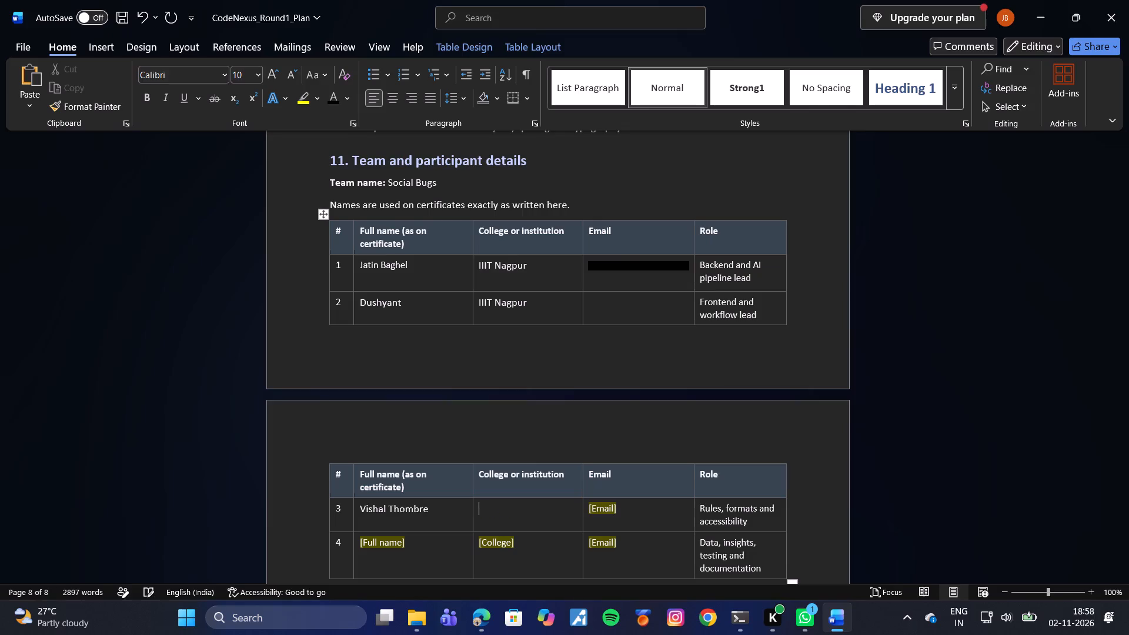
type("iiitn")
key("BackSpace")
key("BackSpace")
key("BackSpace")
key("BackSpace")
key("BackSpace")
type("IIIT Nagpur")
left_click(637, 510)
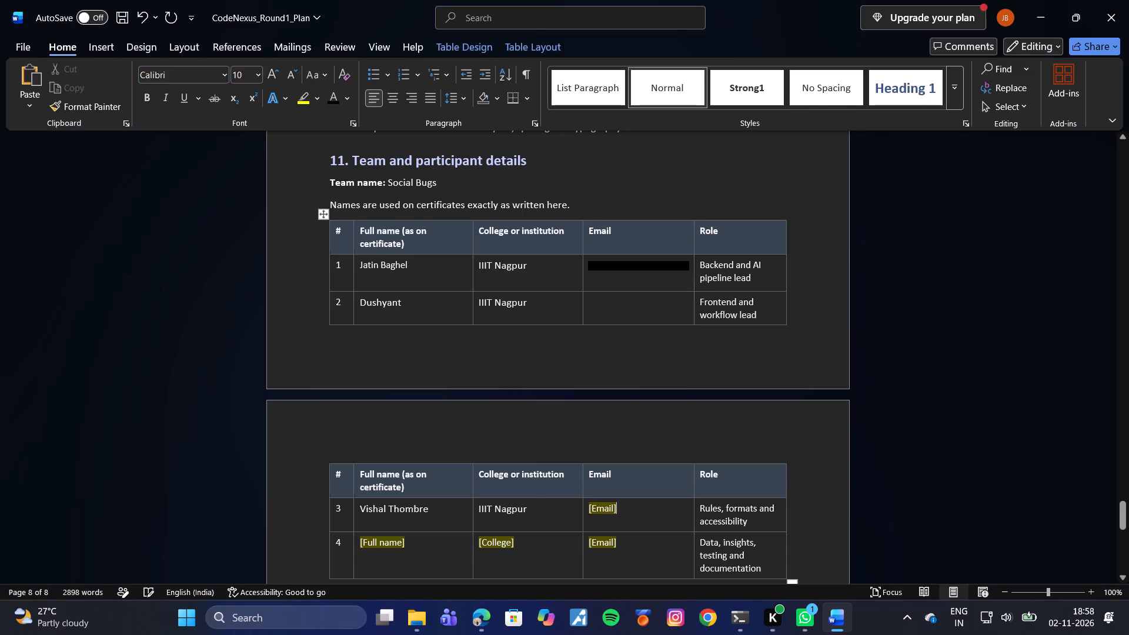
Replace the [Full name] placeholder in row 4 with the name of the data, insights, testing and documentation member.
left_click(416, 550)
key("BackSpace")
key("BackSpace")
key("BackSpace")
key("BackSpace")
key("BackSpace")
key("BackSpace")
key("BackSpace")
key("BackSpace")
key("BackSpace")
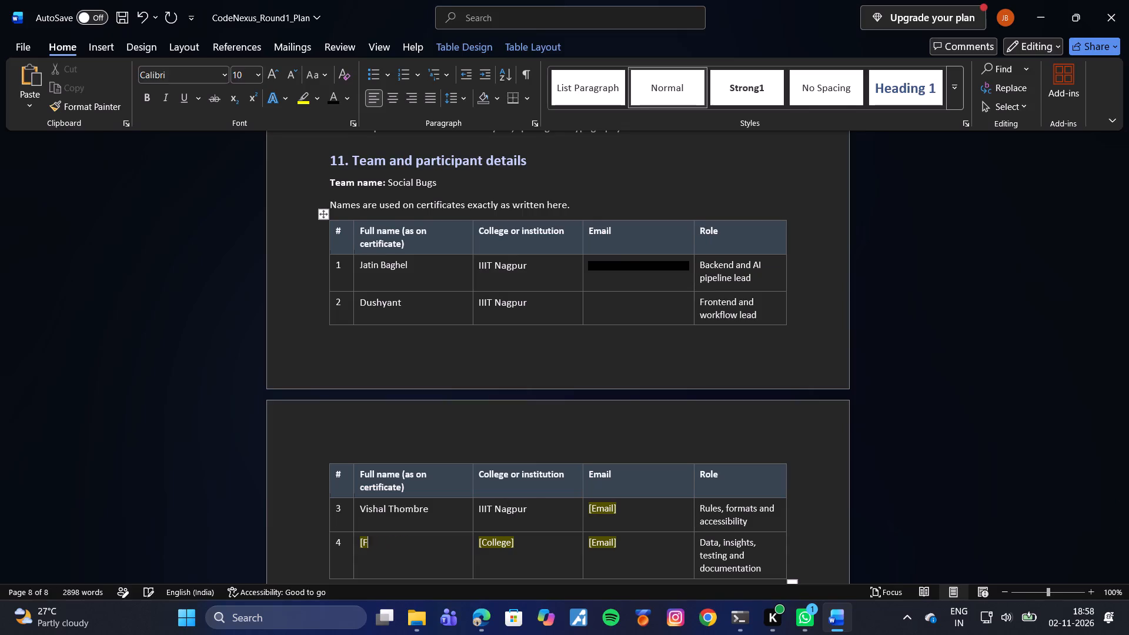
key("BackSpace")
key("BackSpace")
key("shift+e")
key("shift+BackSpace")
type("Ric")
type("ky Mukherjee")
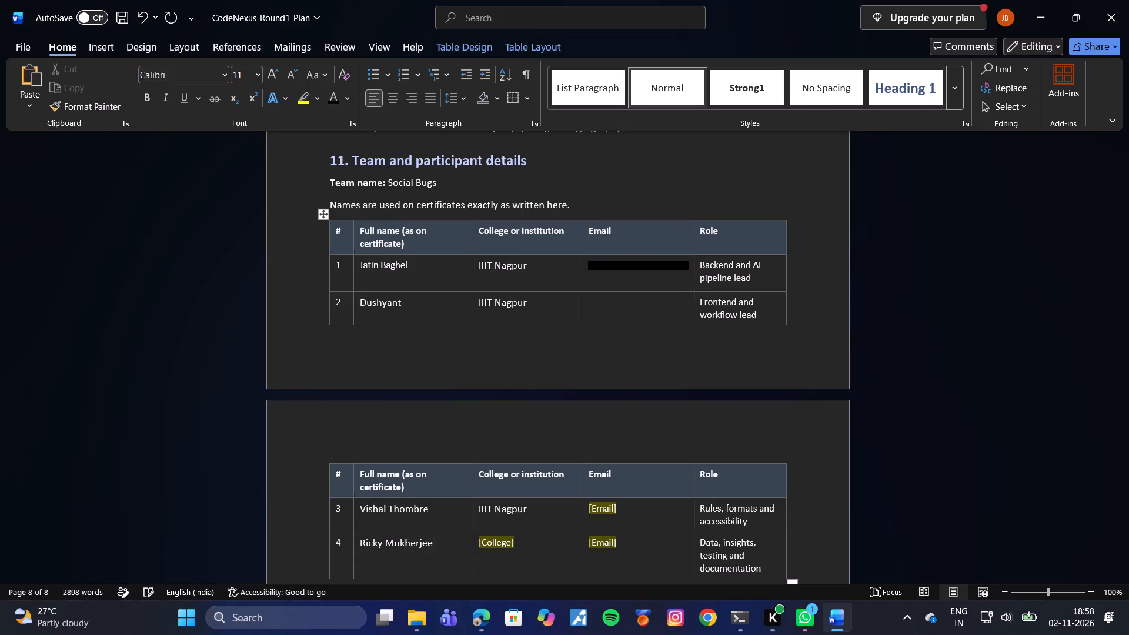
Replace the [College] placeholder in row 4 of the participant table with IIIT Nagpur.
left_click(532, 544)
key("BackSpace")
key("BackSpace")
key("BackSpace")
key("BackSpace")
key("BackSpace")
key("BackSpace")
key("BackSpace")
key("BackSpace")
key("BackSpace")
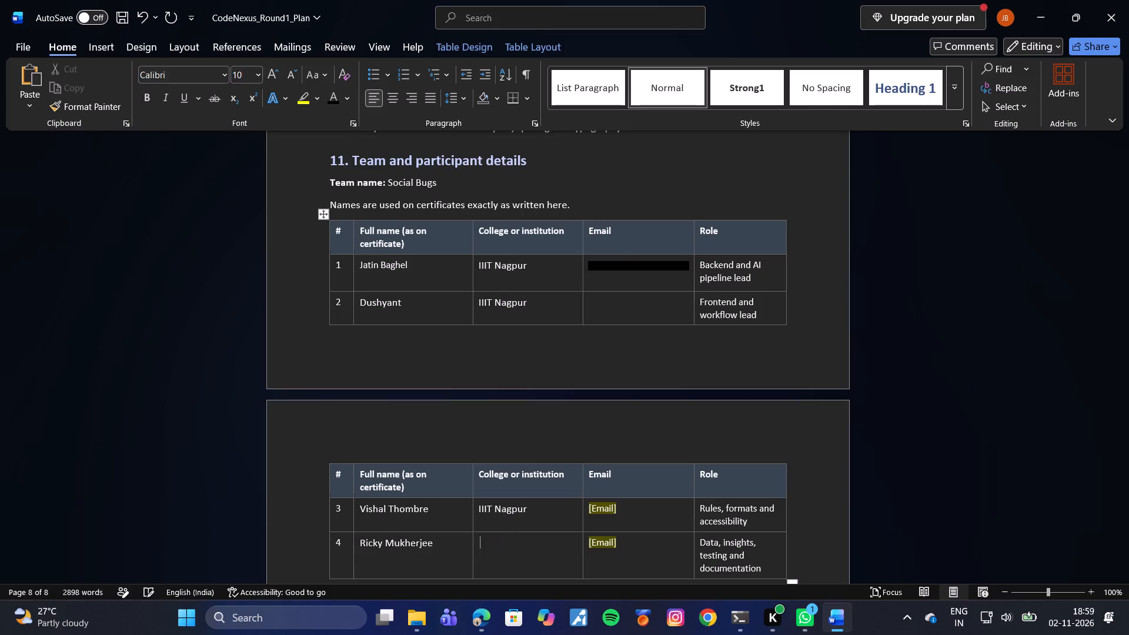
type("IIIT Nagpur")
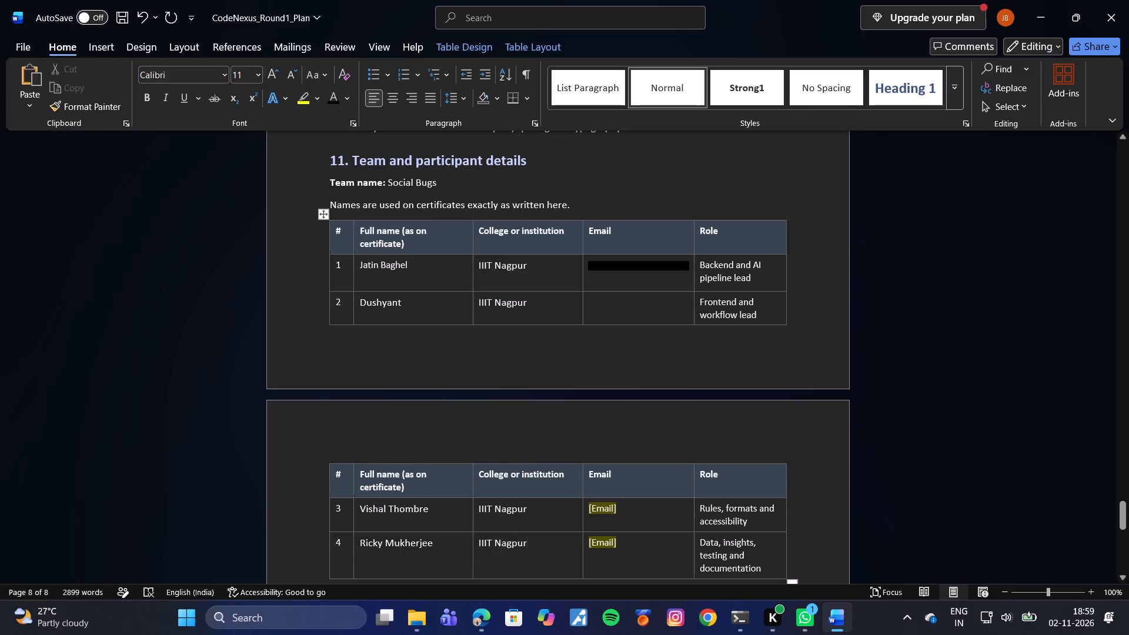
Delete the [Email] placeholder in row 4 of the participant table.
scroll(631, 541, "down", 4)
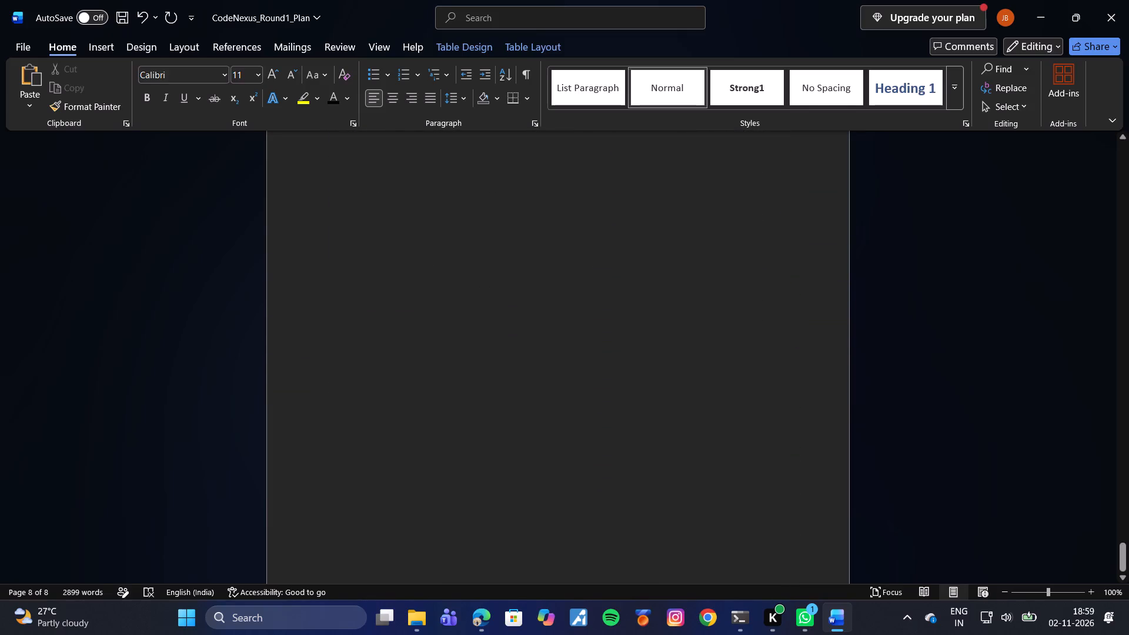
scroll(639, 495, "down", 1)
scroll(639, 495, "up", 3)
scroll(639, 495, "down", 1)
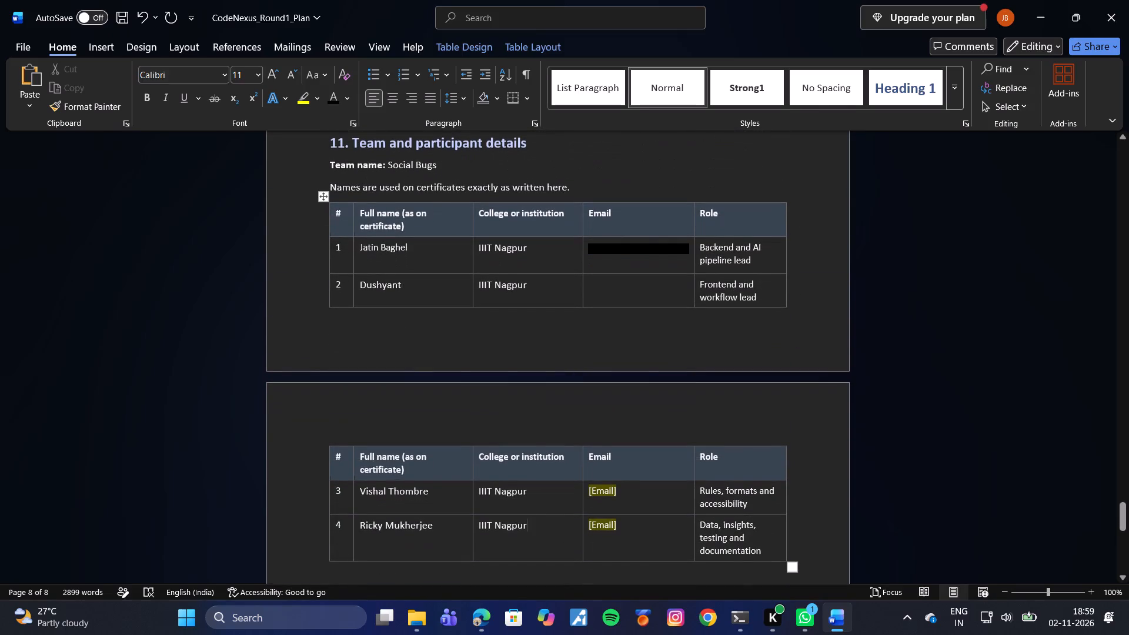
left_click(627, 532)
key("BackSpace")
key("BackSpace")
key("BackSpace")
key("BackSpace")
key("BackSpace")
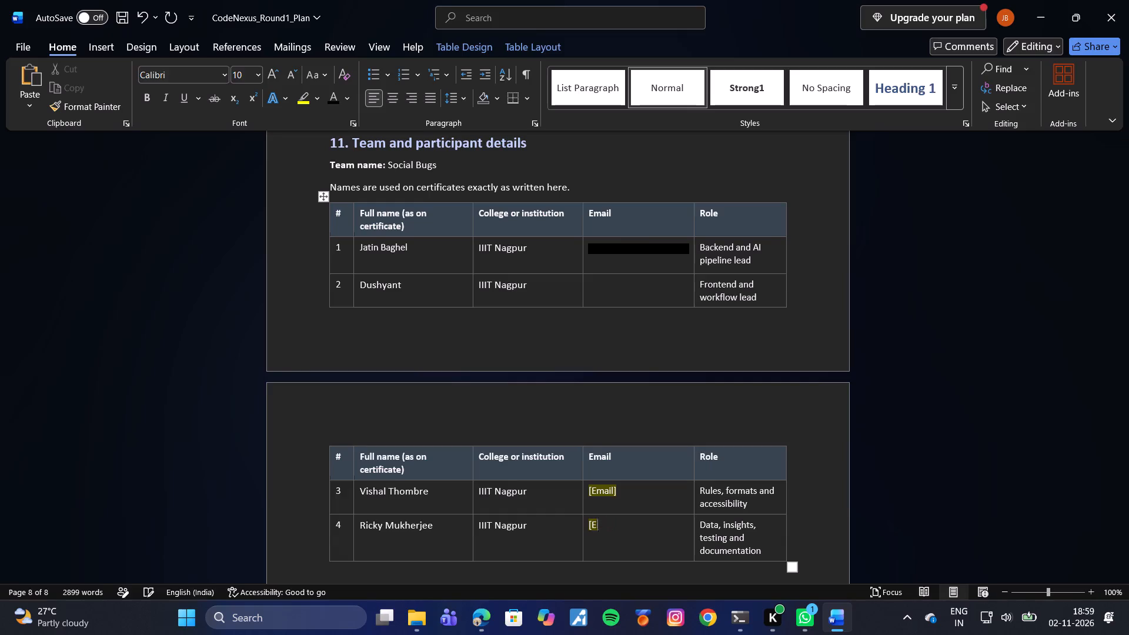
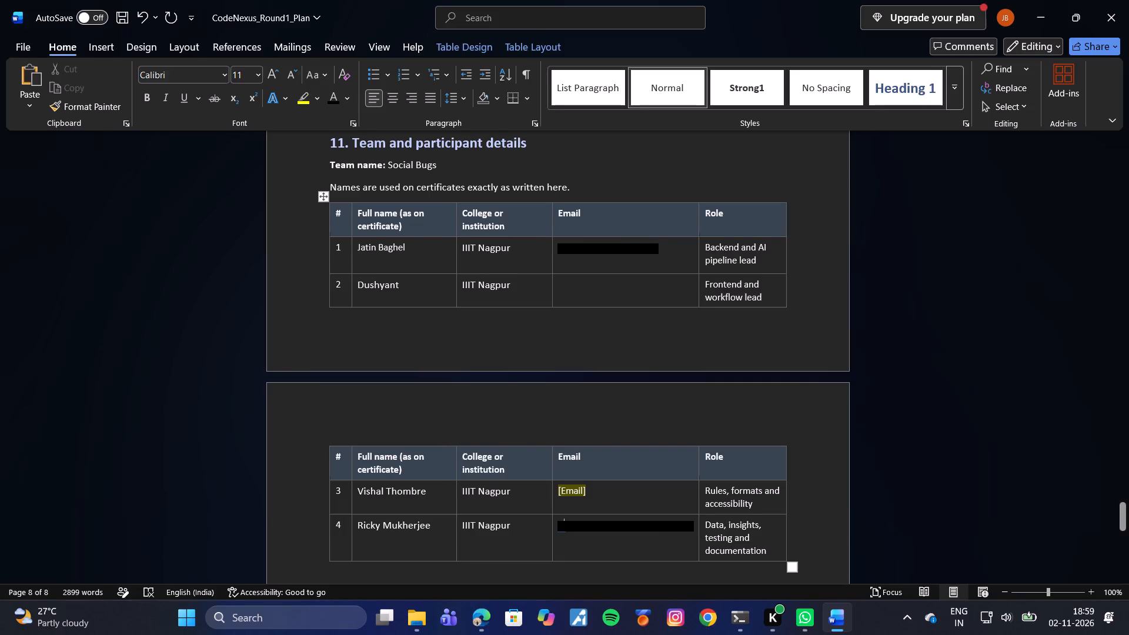
Complete the email address in row 4 of the participant table, retyping its final character and adding a line break after it.
key("r")
left_click(576, 552)
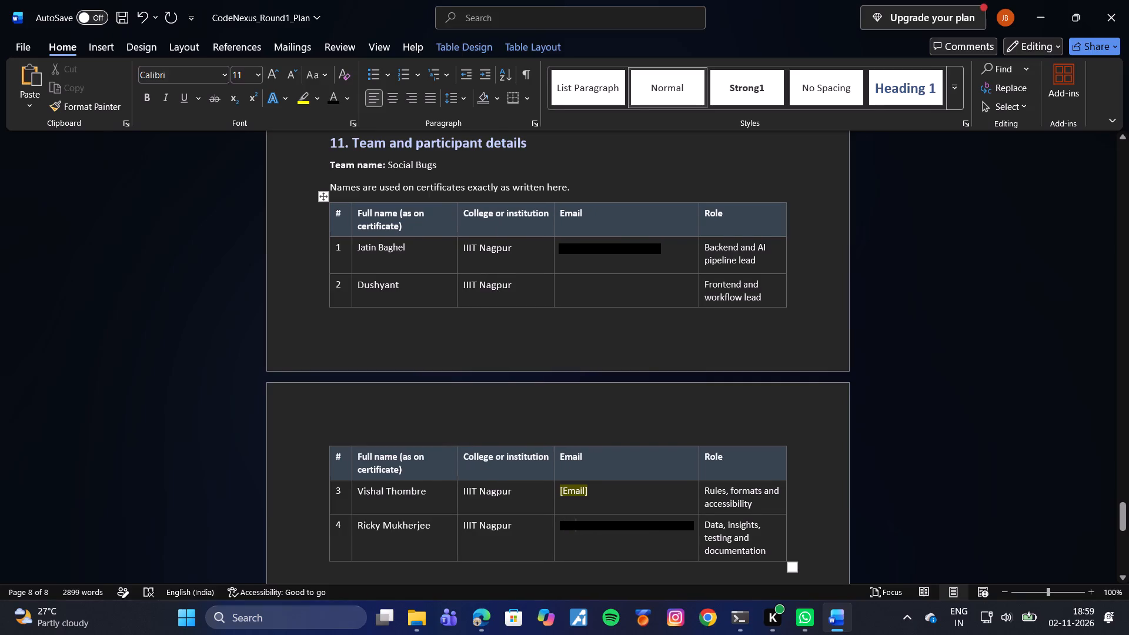
left_click(519, 546)
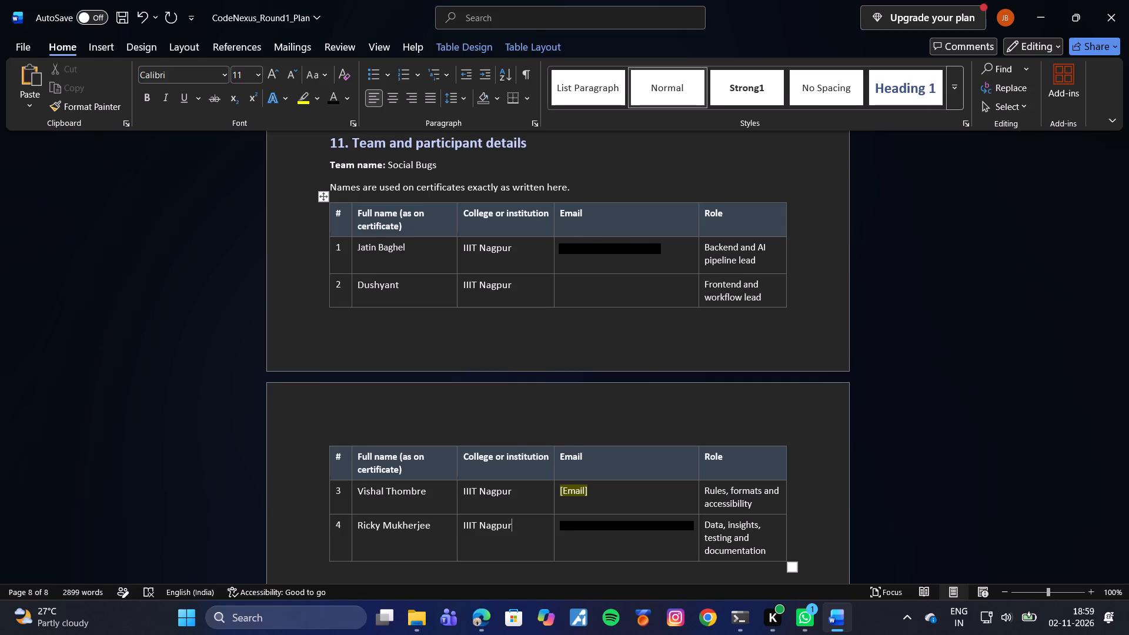
left_click(661, 524)
left_click(689, 527)
key("Right")
key("BackSpace")
key("m")
key("Return")
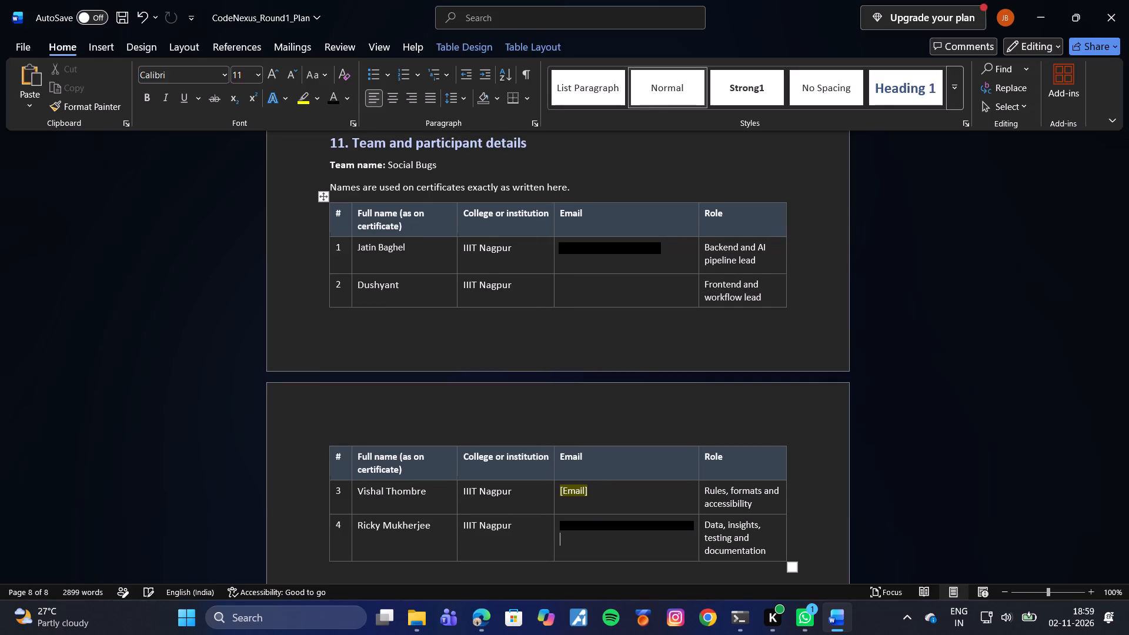
Place the cursor in the Email cell of row 3 in the participant table, after the [Email] placeholder.
left_click(650, 502)
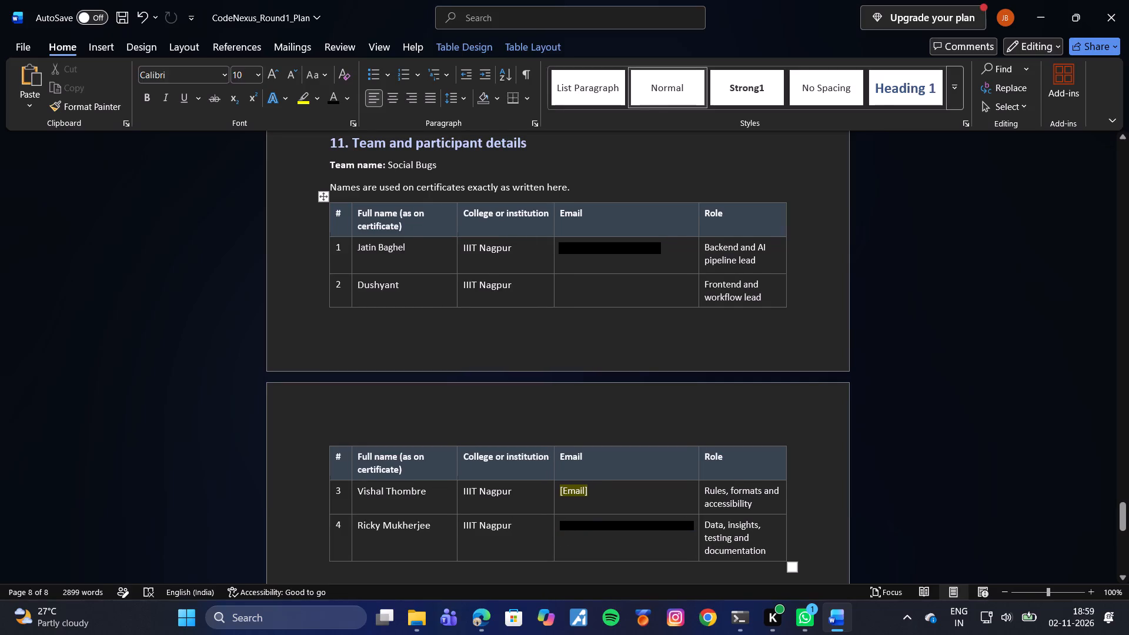
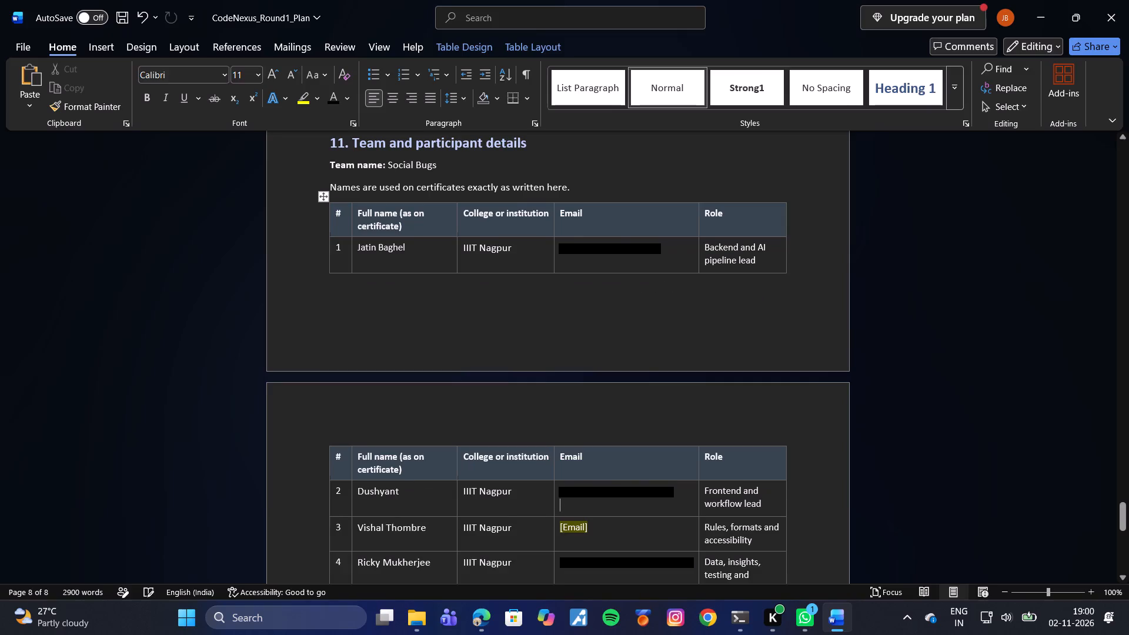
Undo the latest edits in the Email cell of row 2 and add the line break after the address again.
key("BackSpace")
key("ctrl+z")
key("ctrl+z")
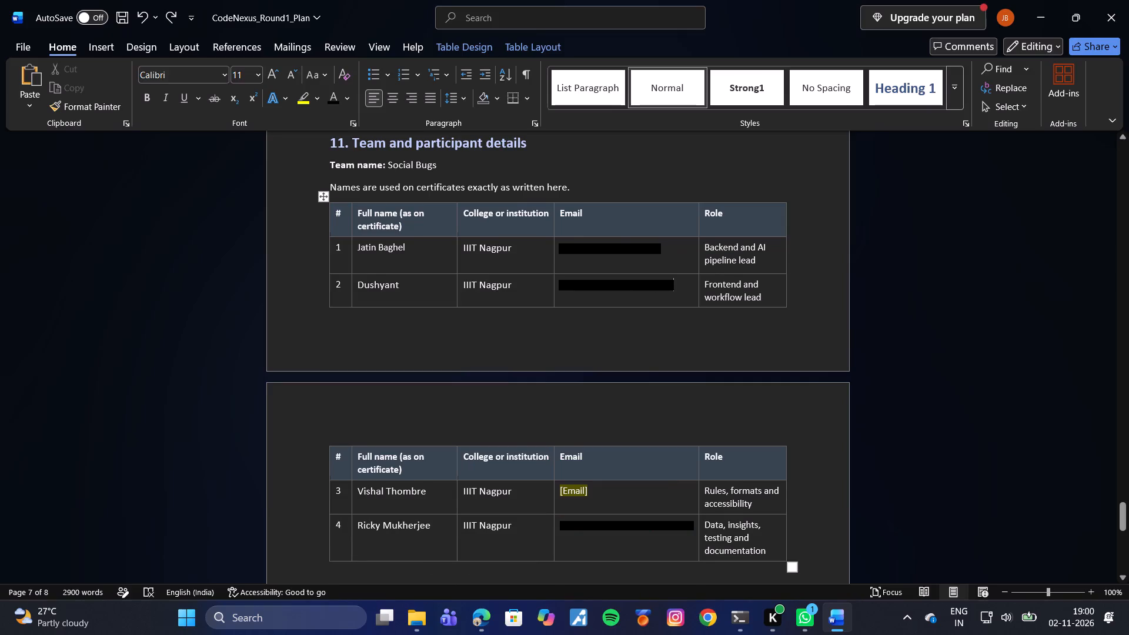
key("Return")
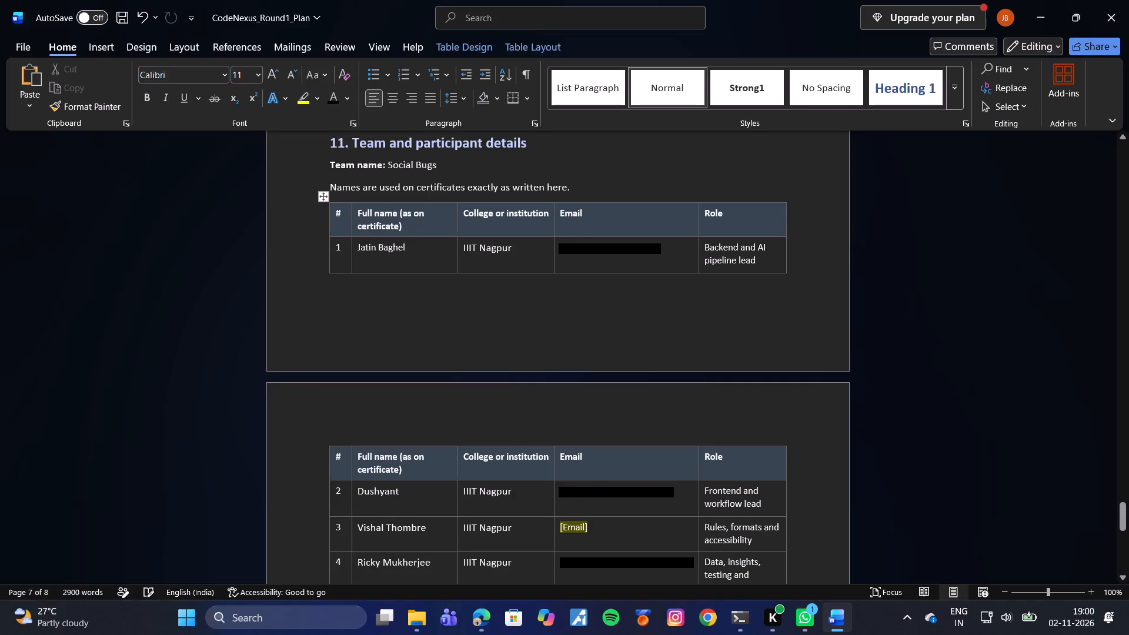
Replace the first letter of the email address in row 2 of the participant table with a lowercase d.
left_click(566, 489)
key("BackSpace")
key("d")
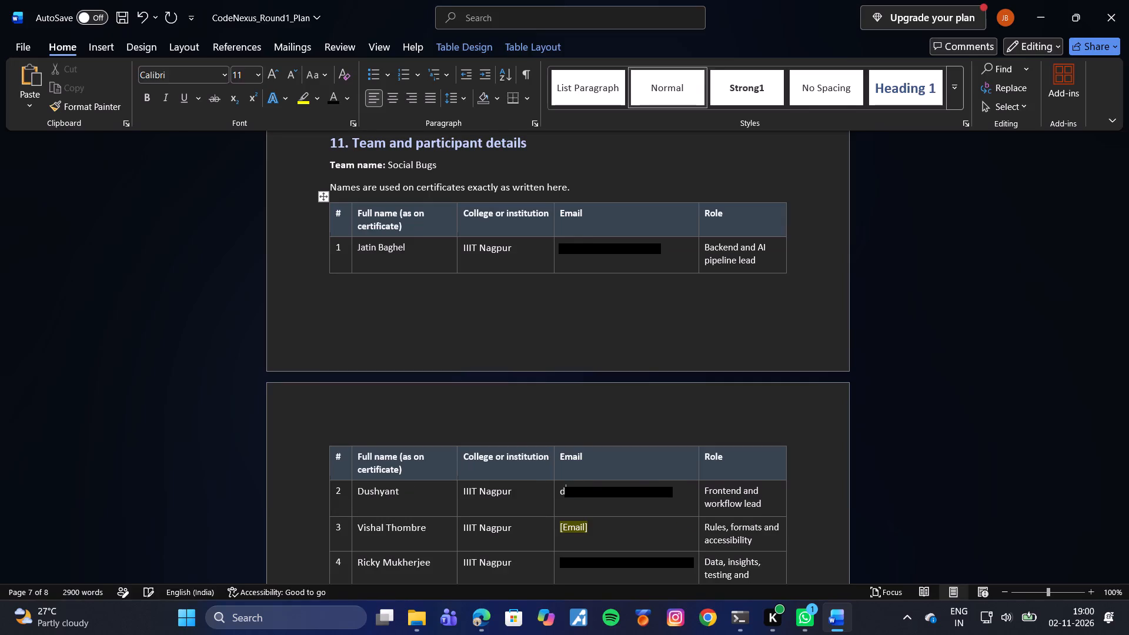
Delete the [Email] placeholder from the Email cell of row 3 in the participant table.
left_click(596, 543)
scroll(578, 426, "down", 1)
key("BackSpace")
key("BackSpace")
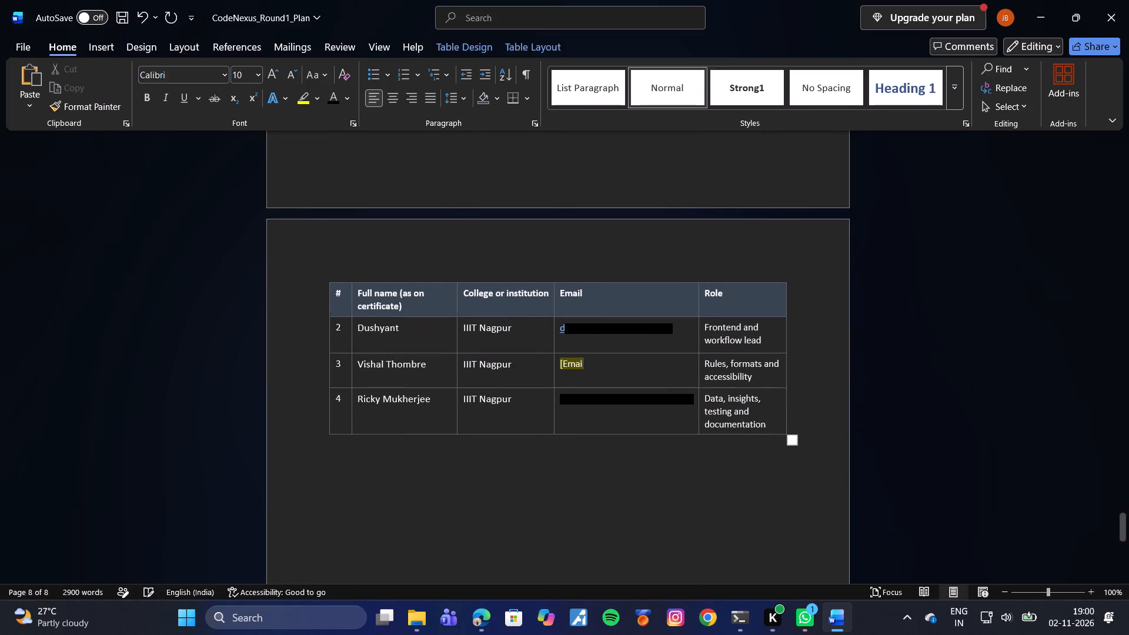
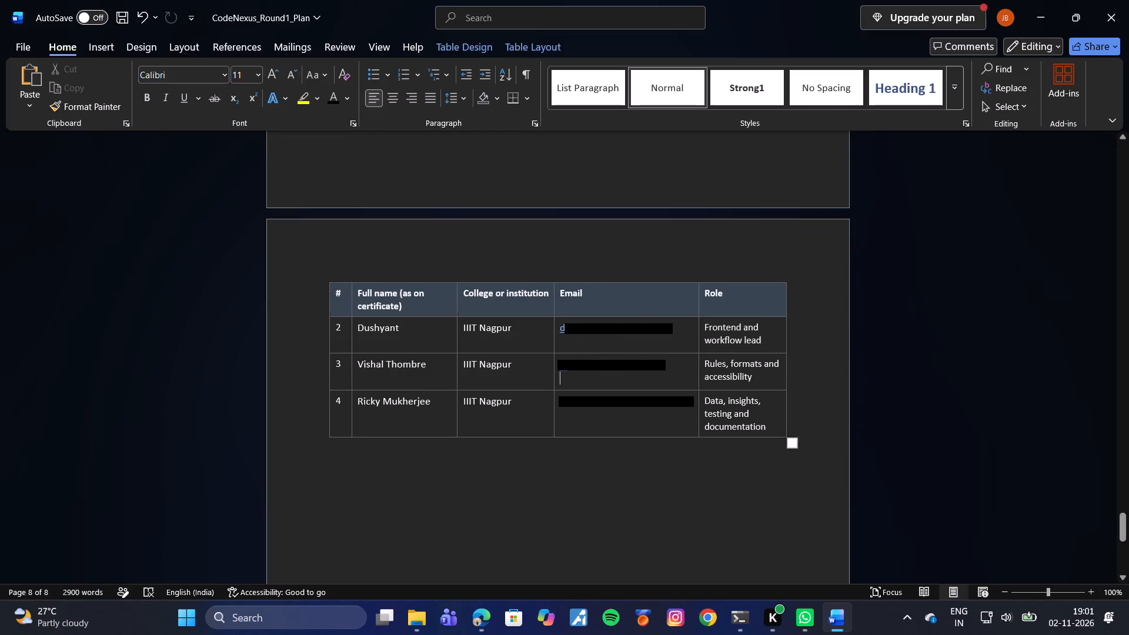
Remove the empty line below the email address in row 3 of the participant table and save the document.
key("BackSpace")
key("b")
key("Return")
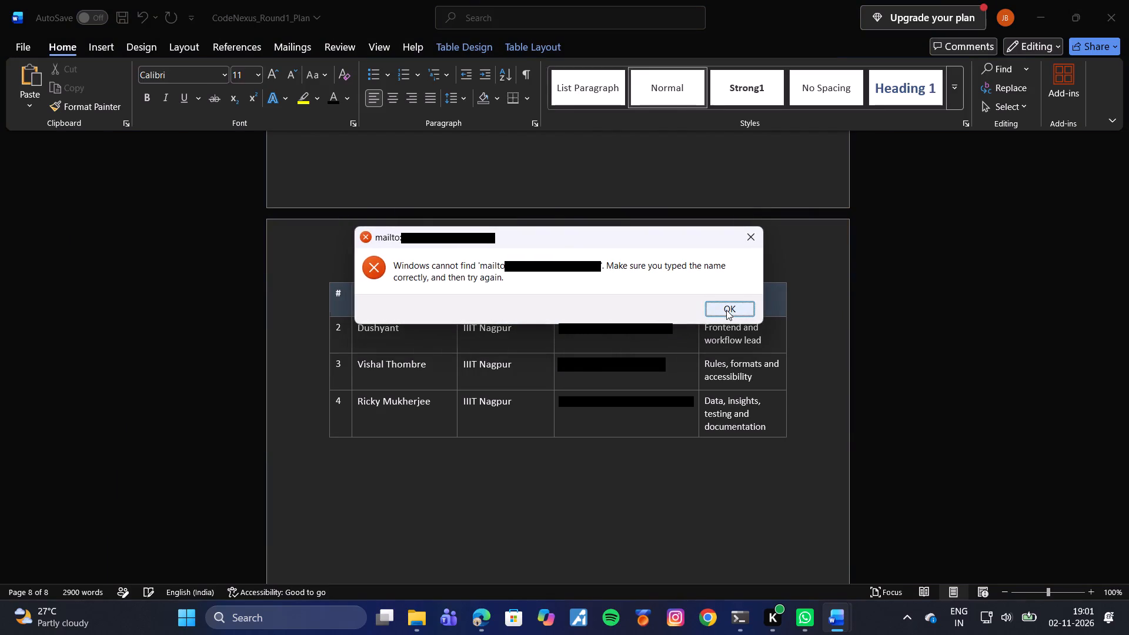
left_click(726, 310)
left_click(659, 365)
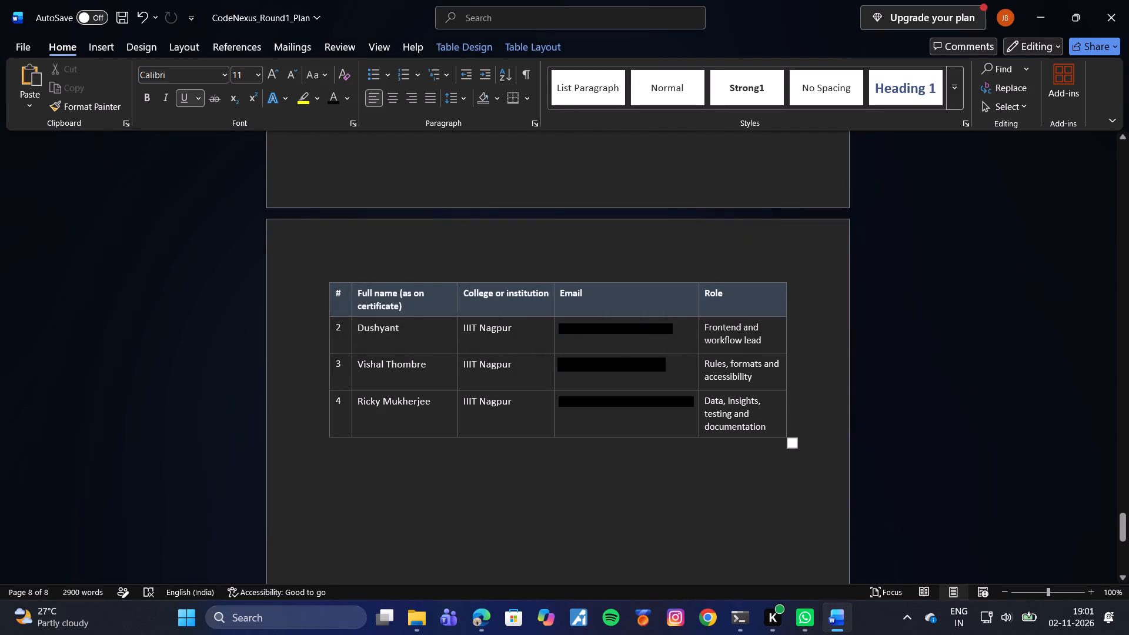
left_click(677, 365)
key("ctrl+s")
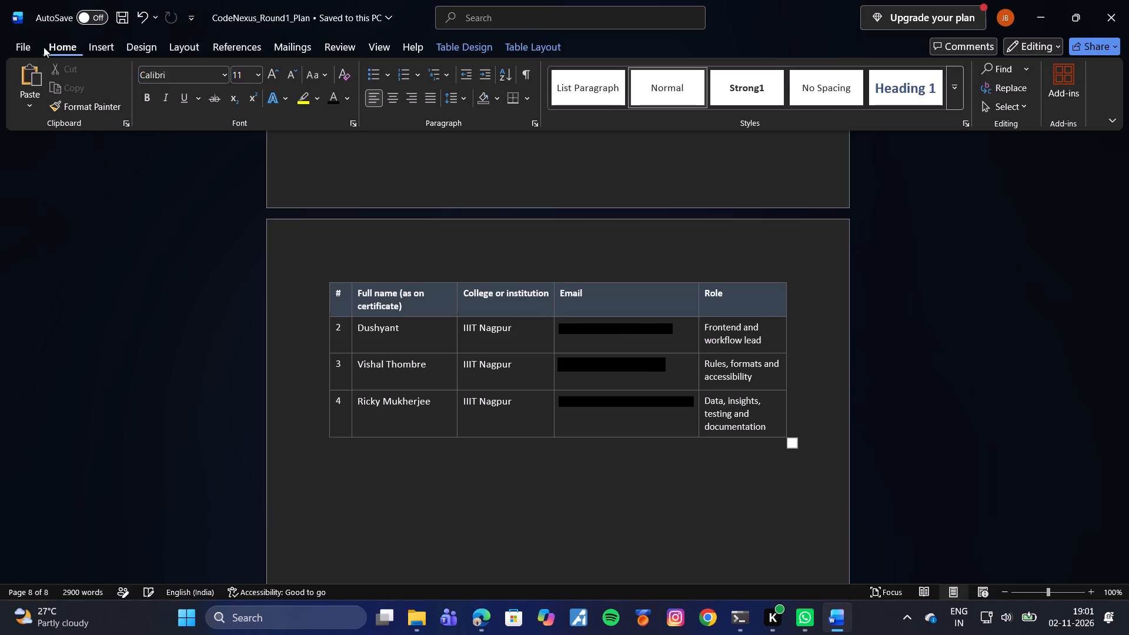
Preview the plan's pages and print all pages with Microsoft Print to PDF.
left_click(34, 48)
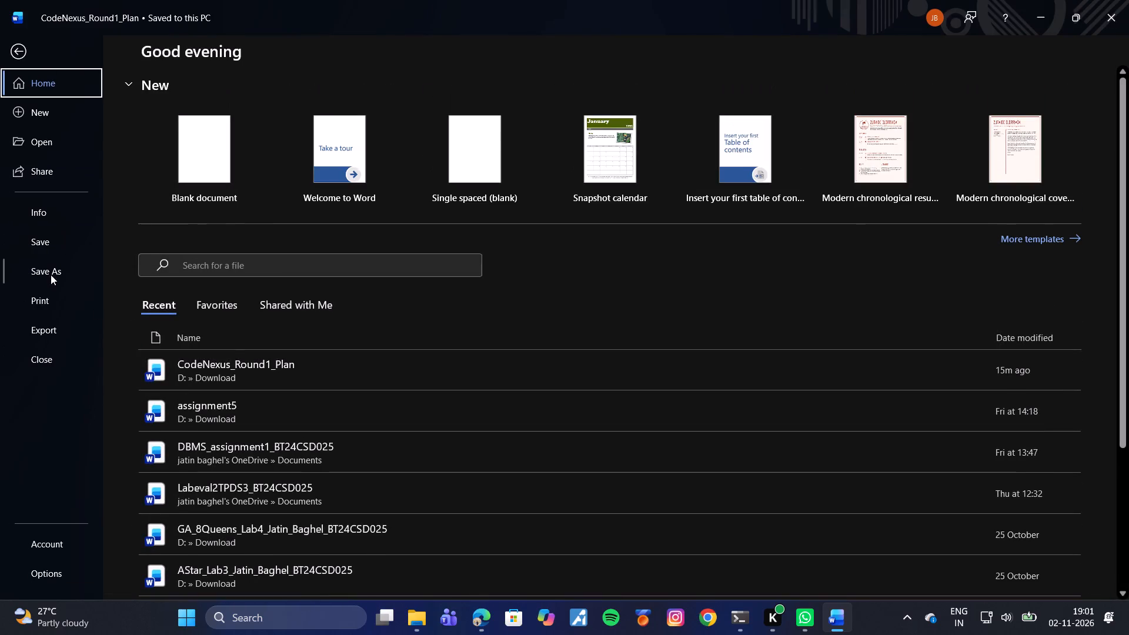
left_click(39, 295)
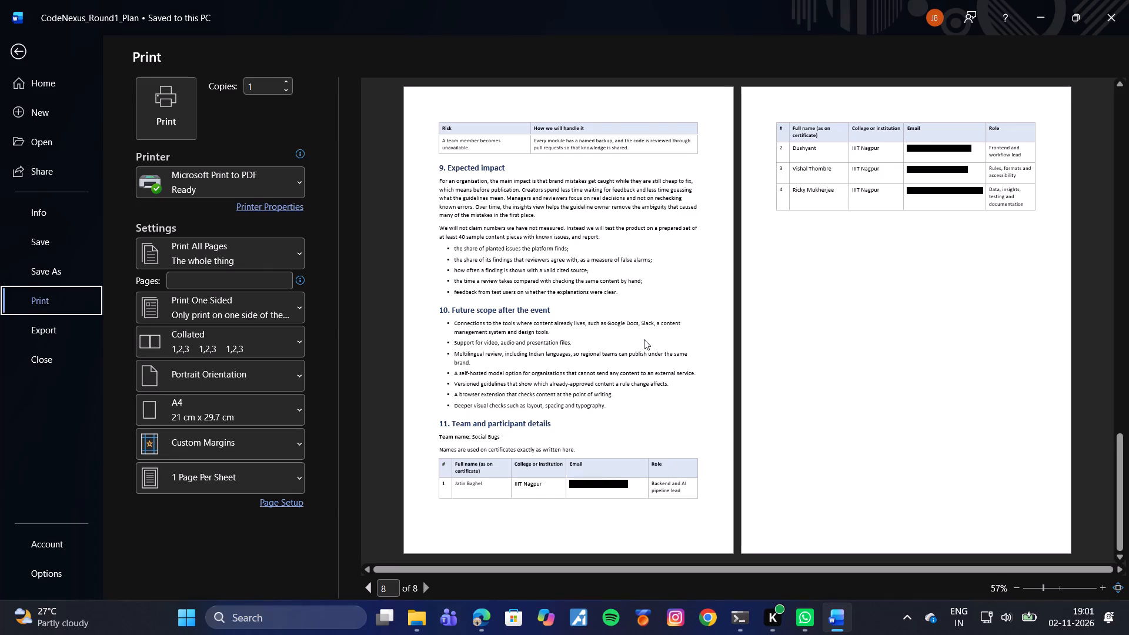
scroll(644, 339, "up", 4)
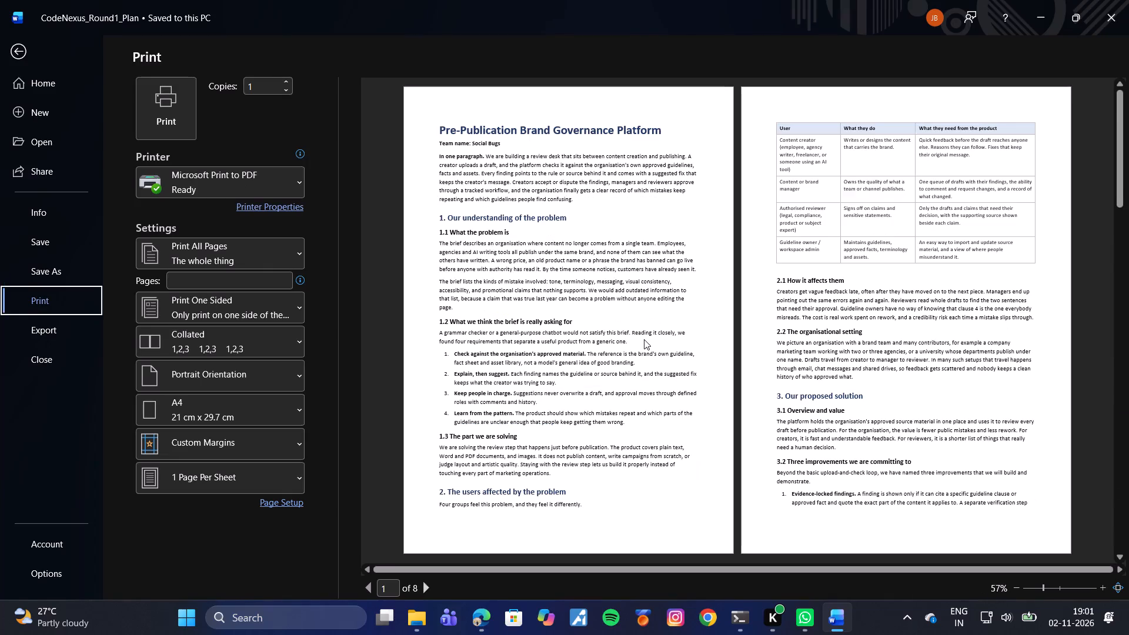
scroll(644, 339, "down", 2)
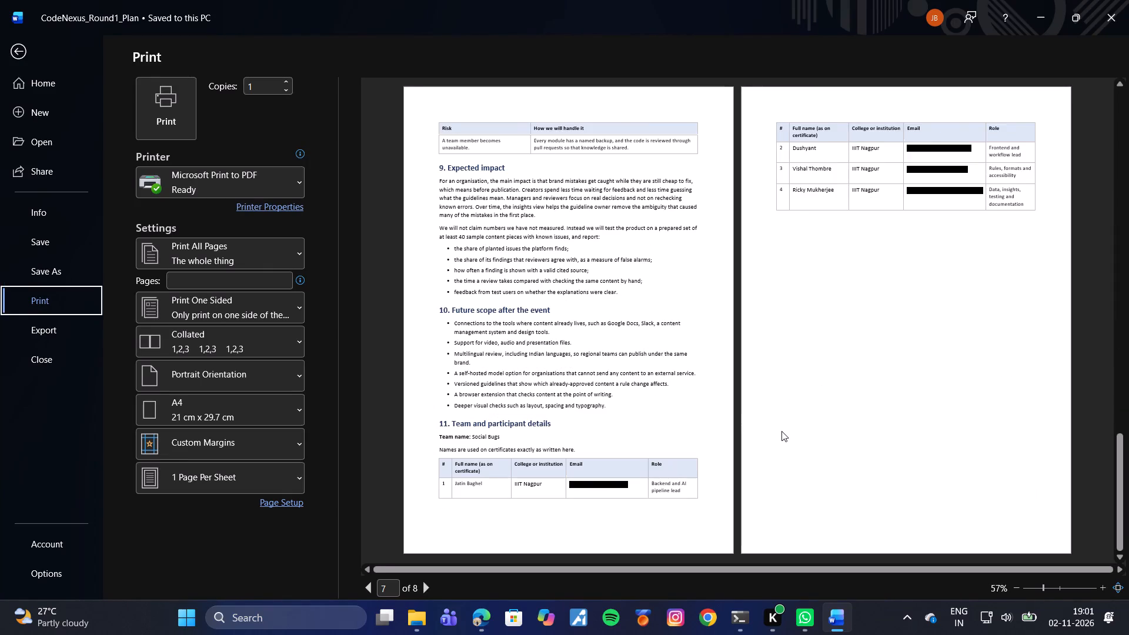
scroll(473, 415, "down", 4)
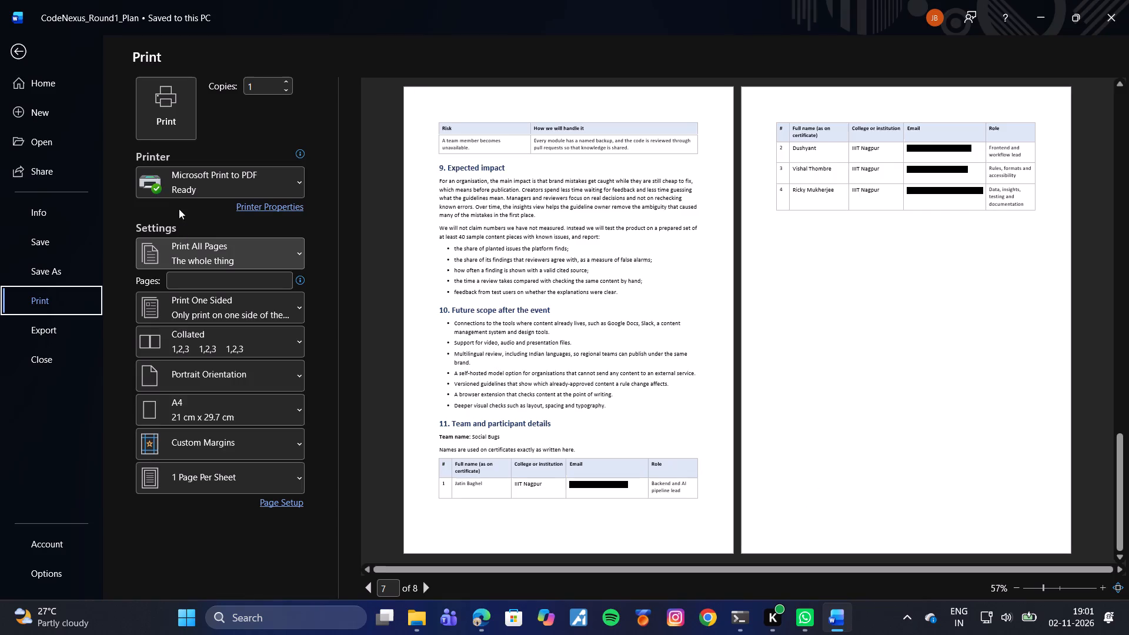
left_click(201, 261)
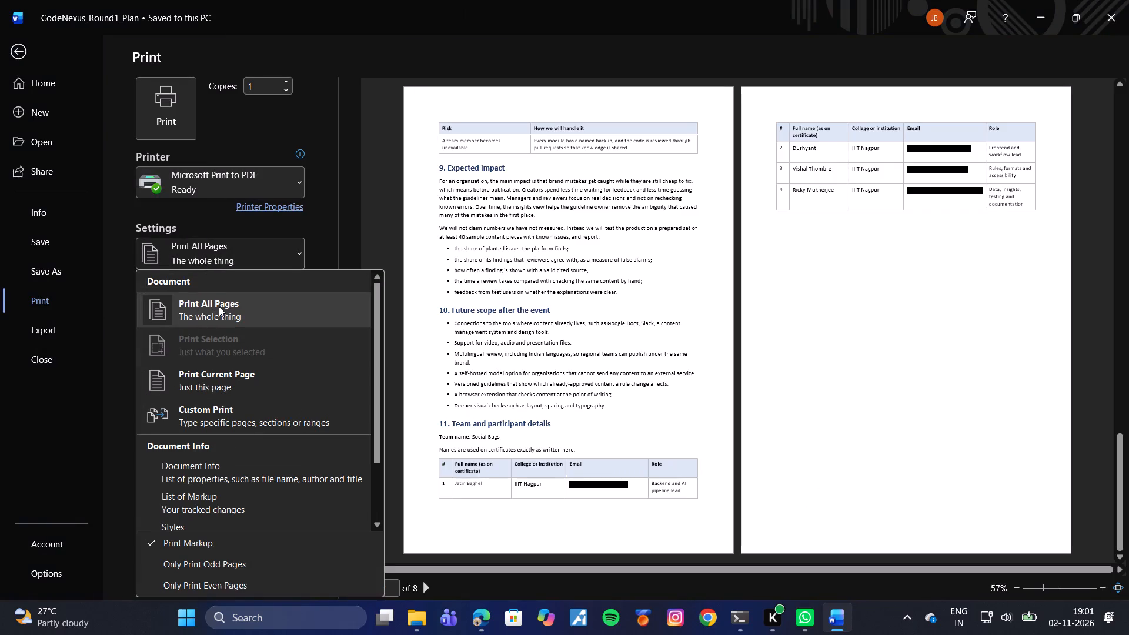
left_click(219, 306)
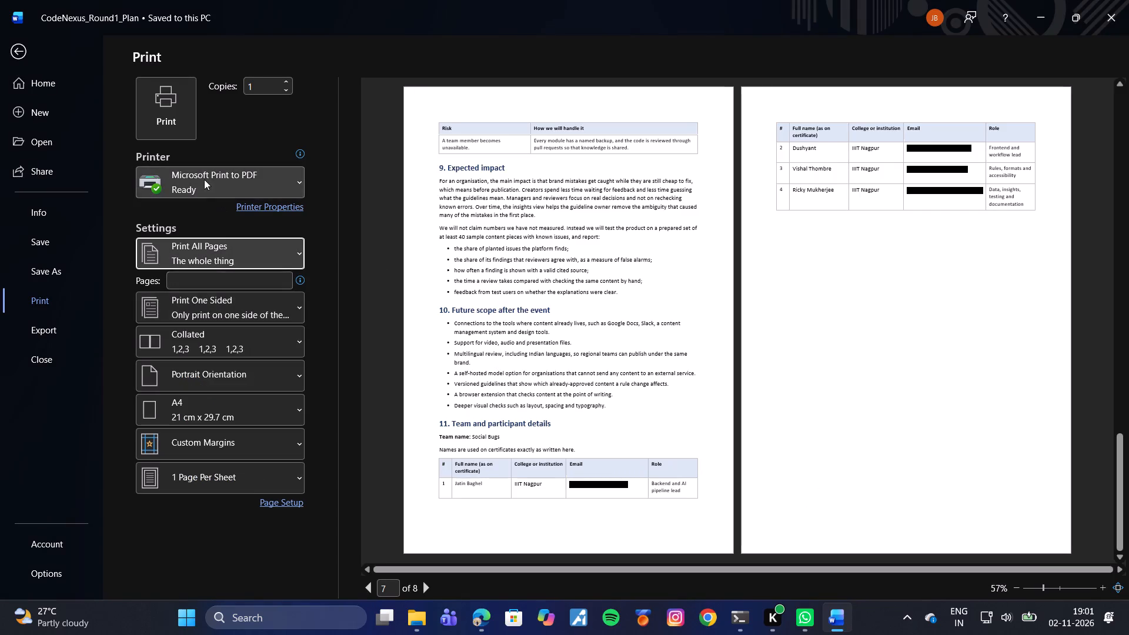
left_click(181, 106)
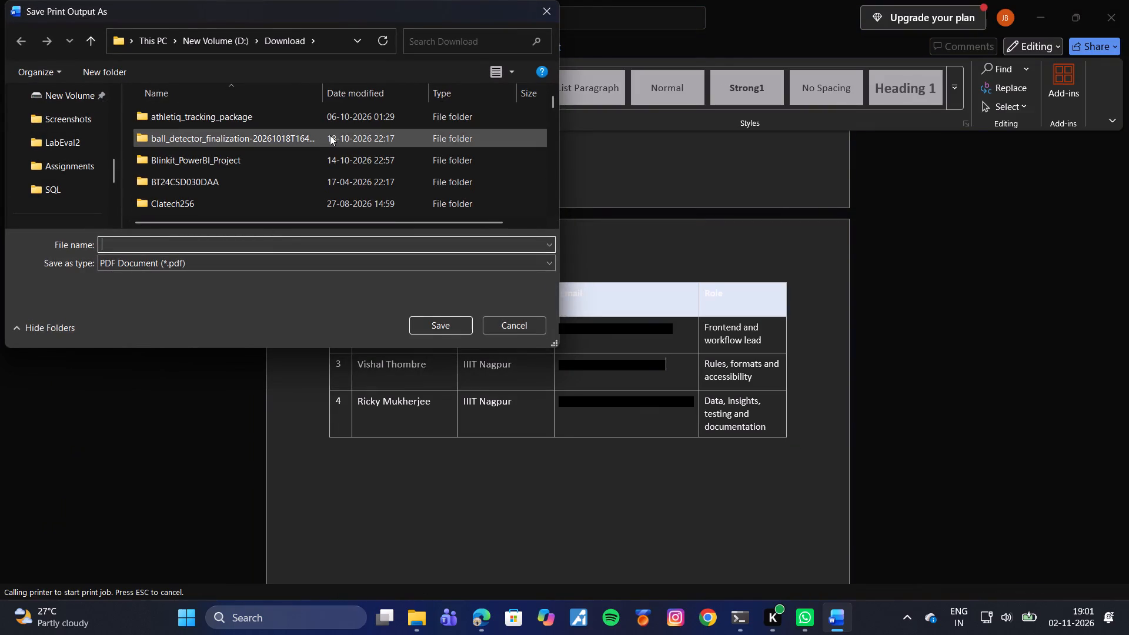
Save the print output as a PDF named CodeNexus_SocialBugs in the Download folder, and close the document.
type("COde")
key("BackSpace")
key("BackSpace")
key("BackSpace")
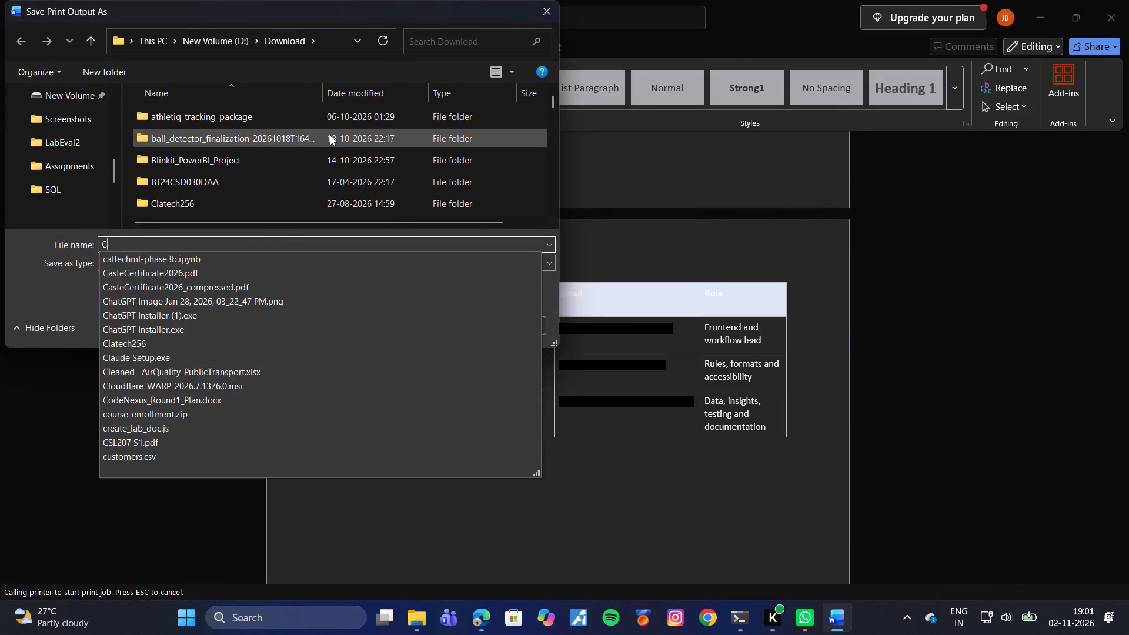
type("odeNexus")
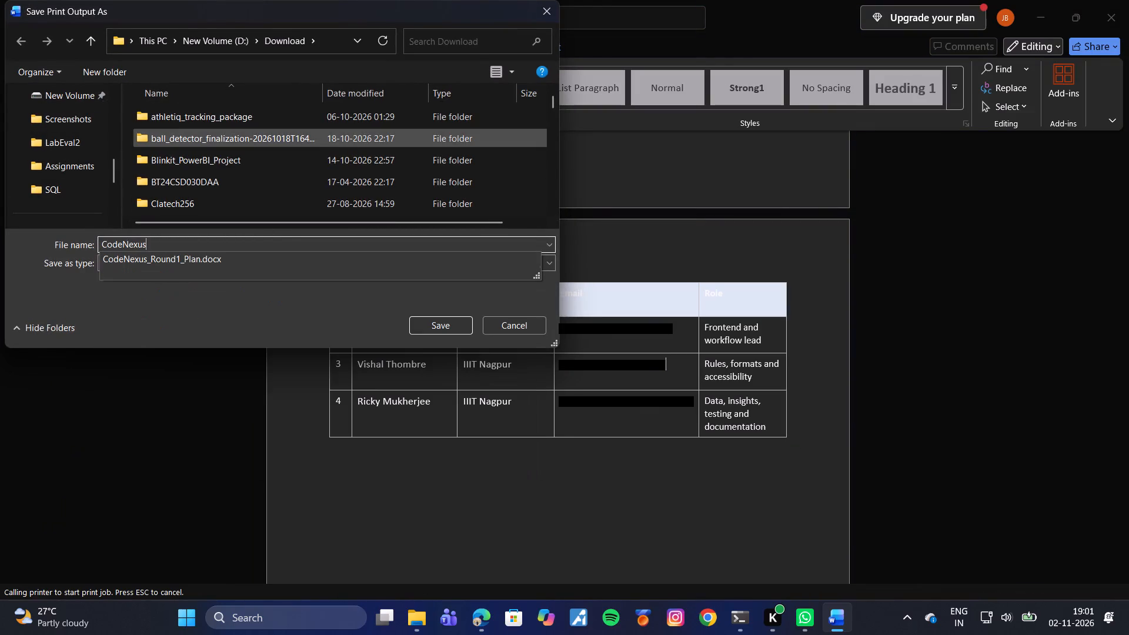
type("_SocialBugs")
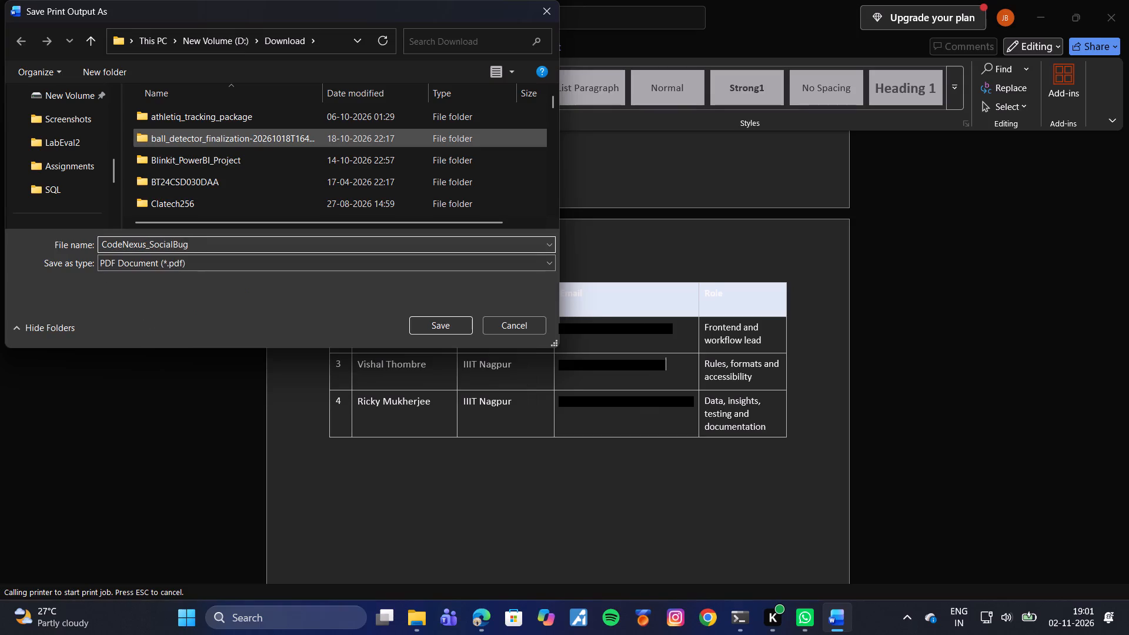
key("Return")
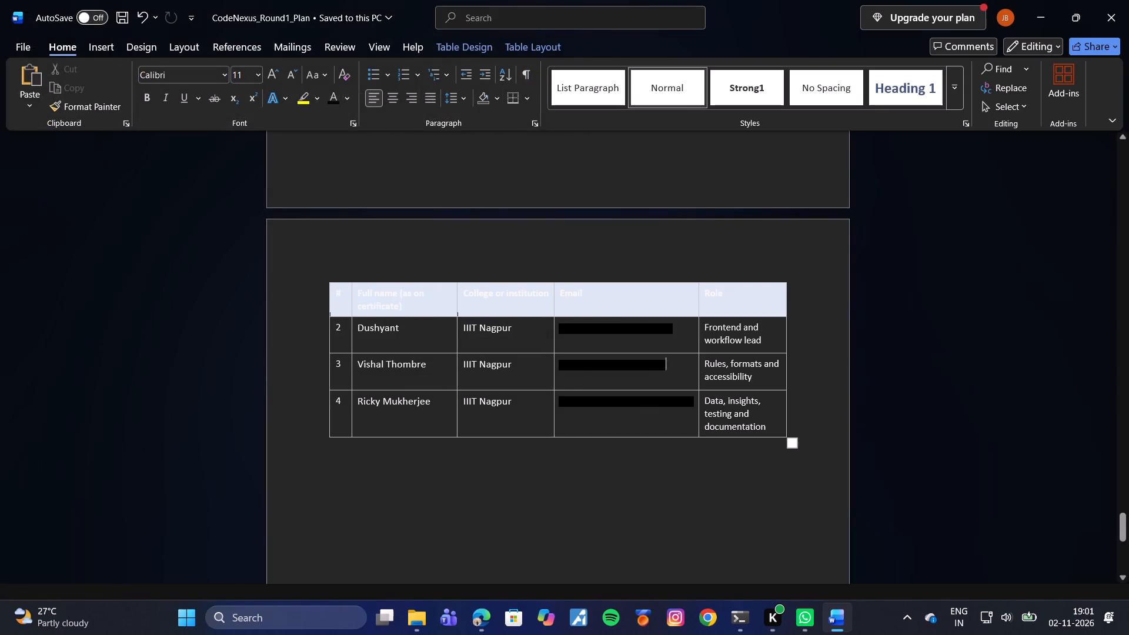
left_click(533, 509)
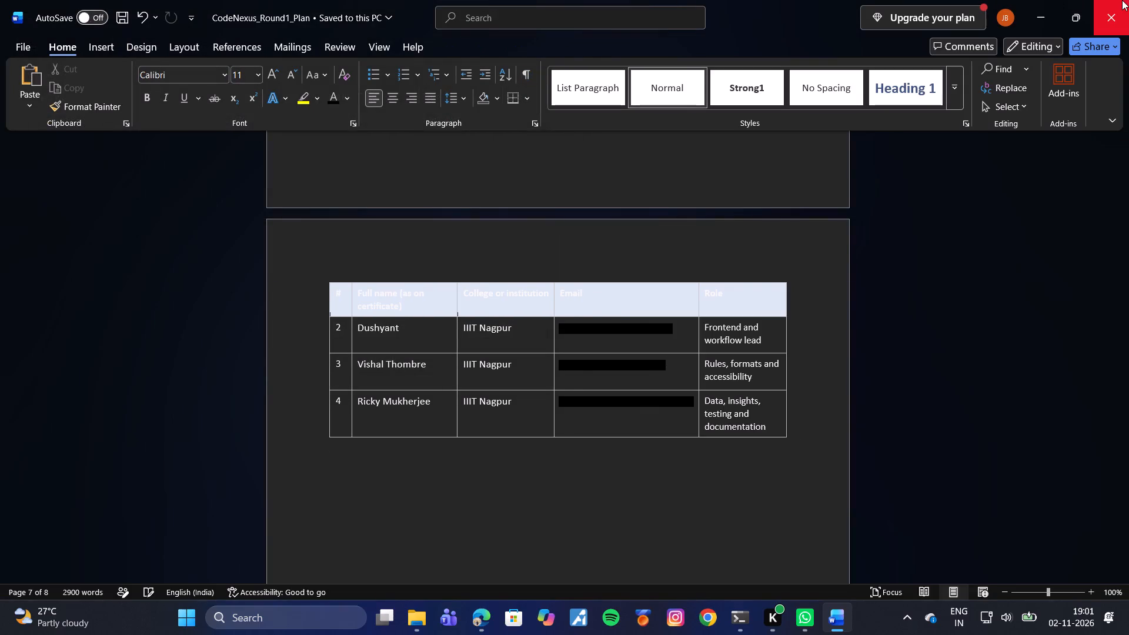
left_click(1122, 0)
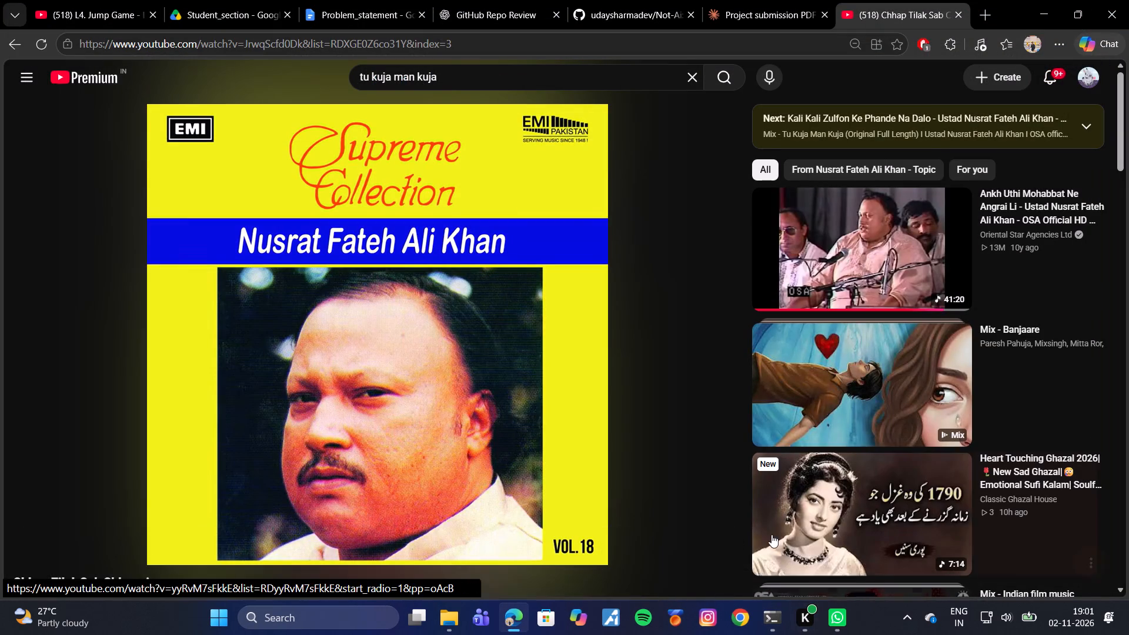
Switch to File Explorer and open the CodeNexus_SocialBugs PDF from the Download folder.
left_click(458, 620)
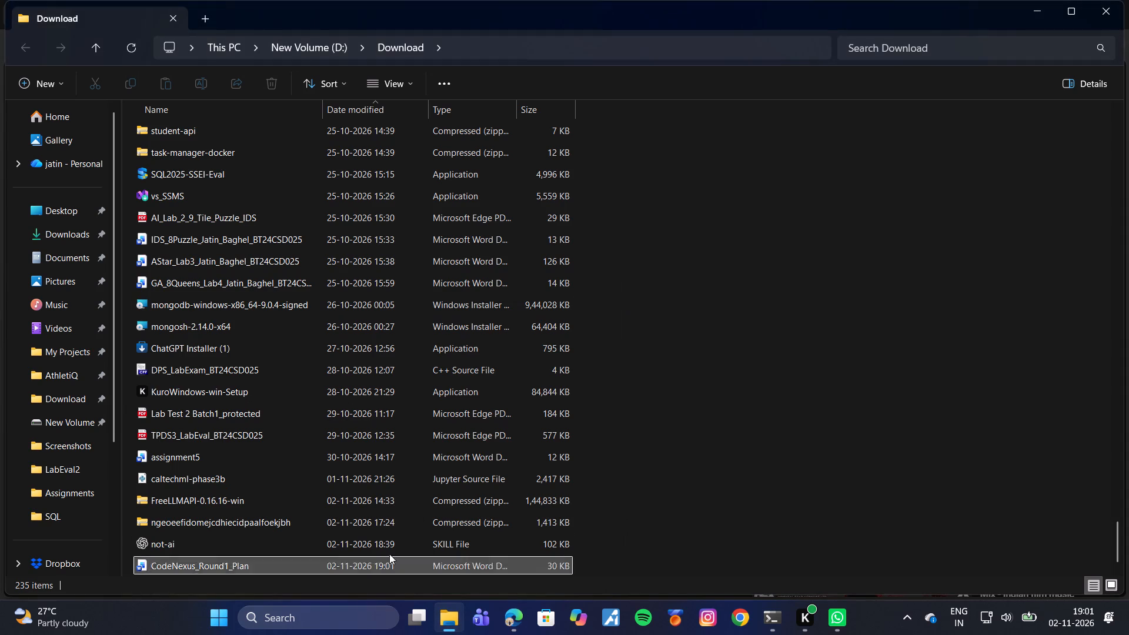
left_click(666, 469)
scroll(296, 524, "down", 1)
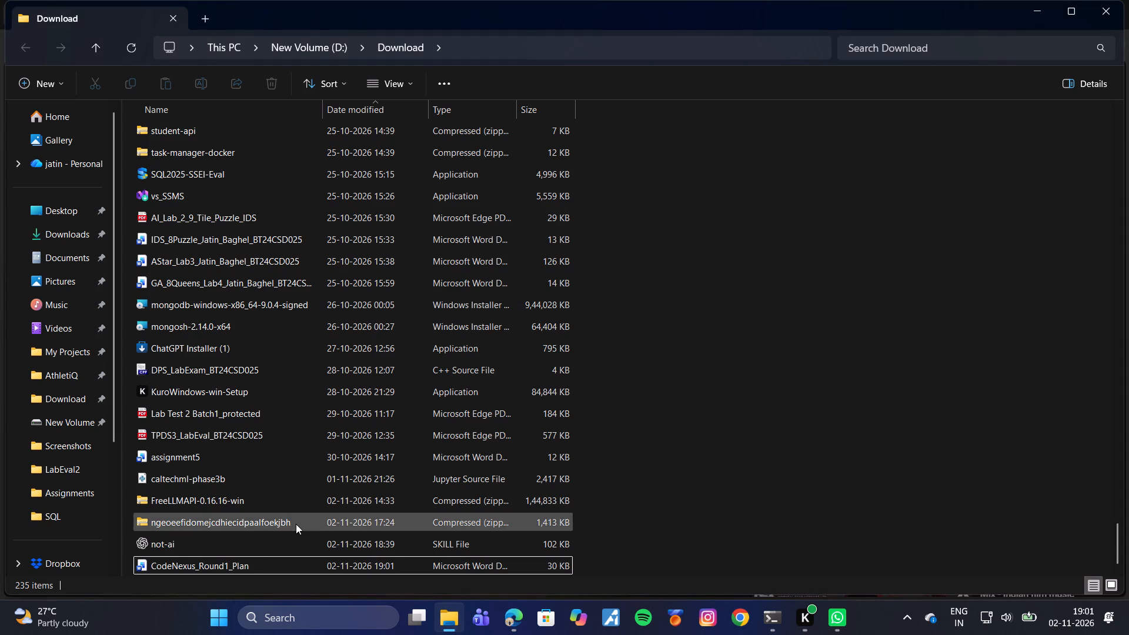
left_click_drag(182, 576, 188, 571)
double_click(188, 571)
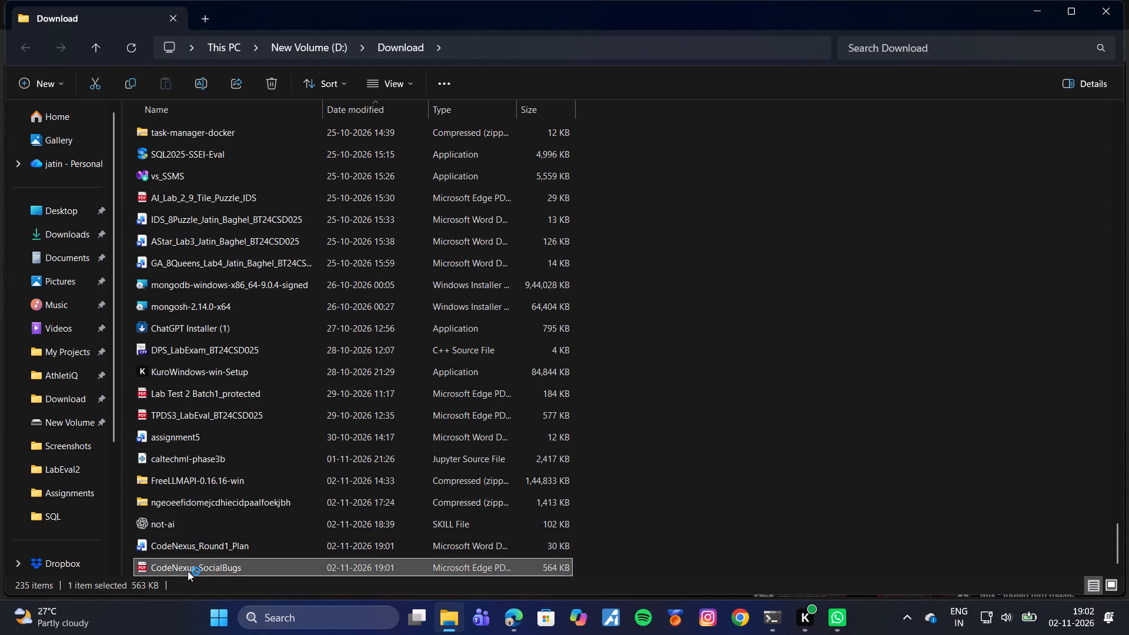
Check the exported PDF's pages through to the participant table at the end.
scroll(490, 470, "down", 8)
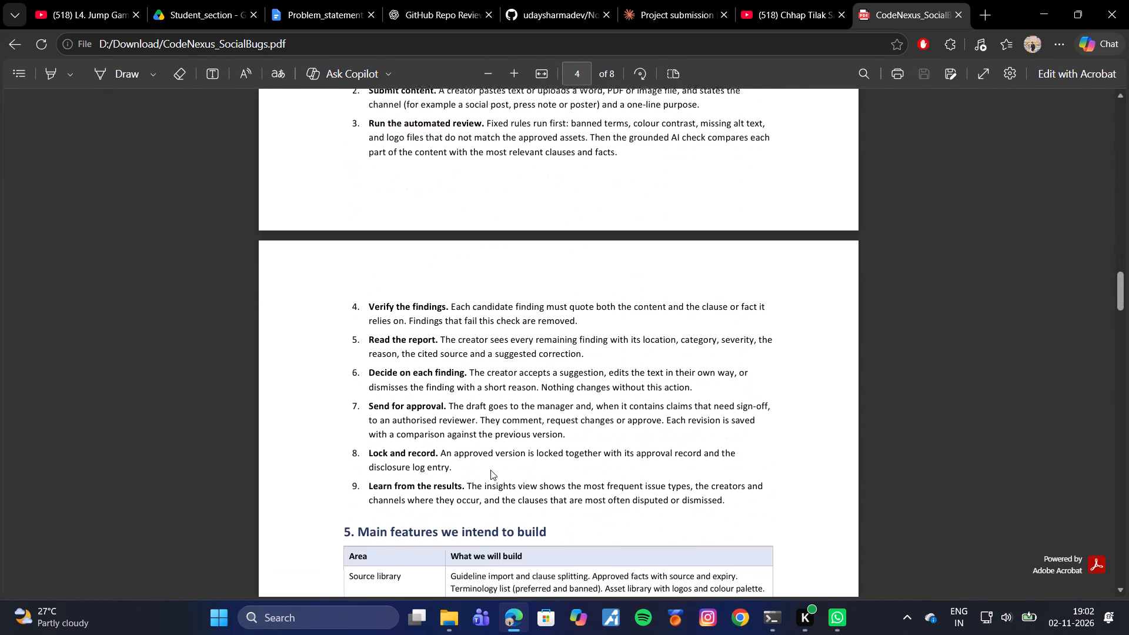
scroll(490, 470, "down", 8)
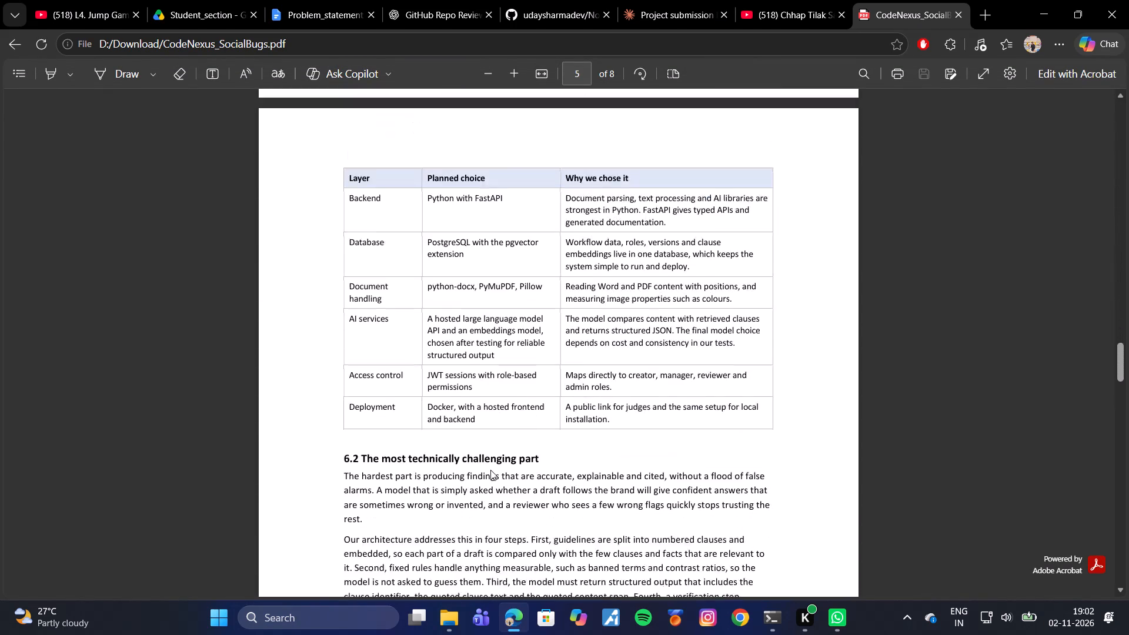
scroll(490, 470, "down", 4)
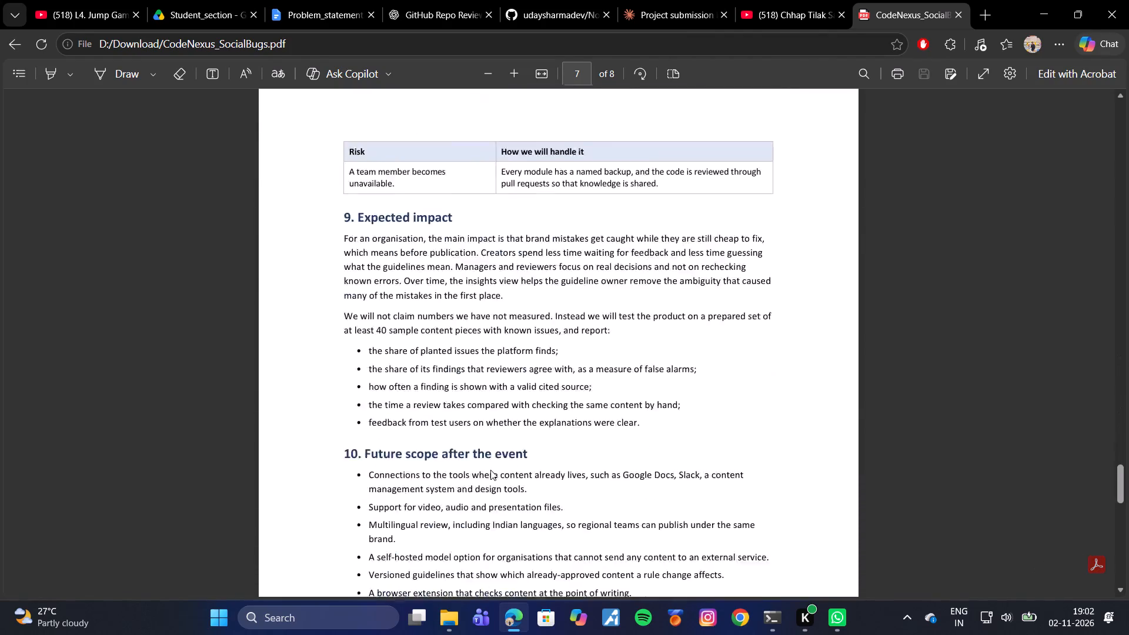
scroll(490, 470, "down", 2)
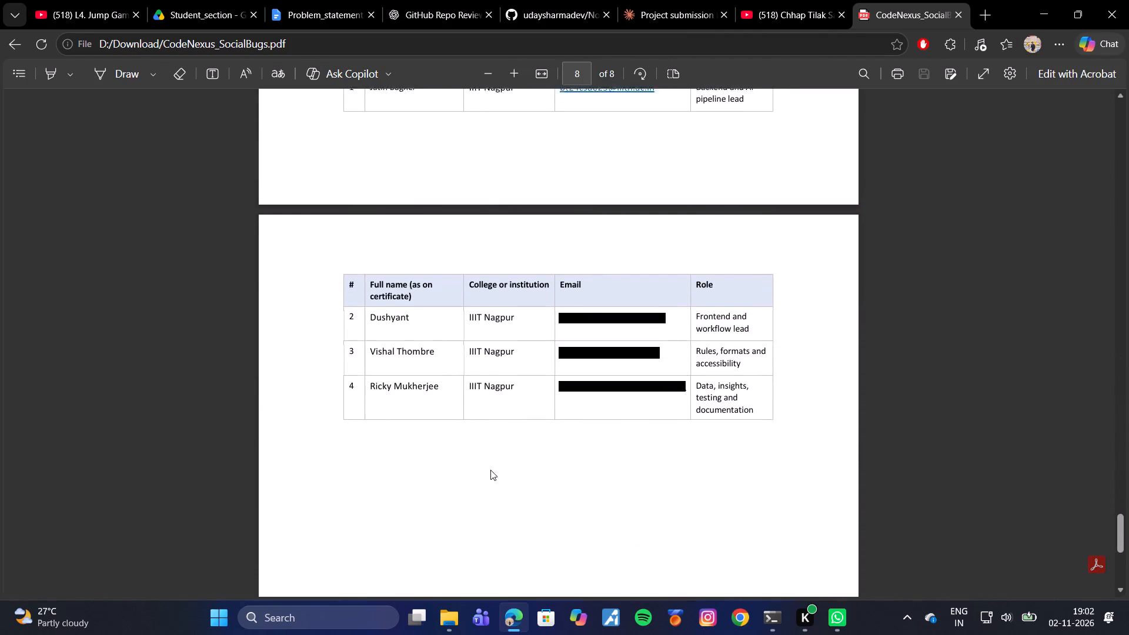
Open Google Drive in a new browser tab and create a folder named CodeNexus in My Drive.
left_click(984, 0)
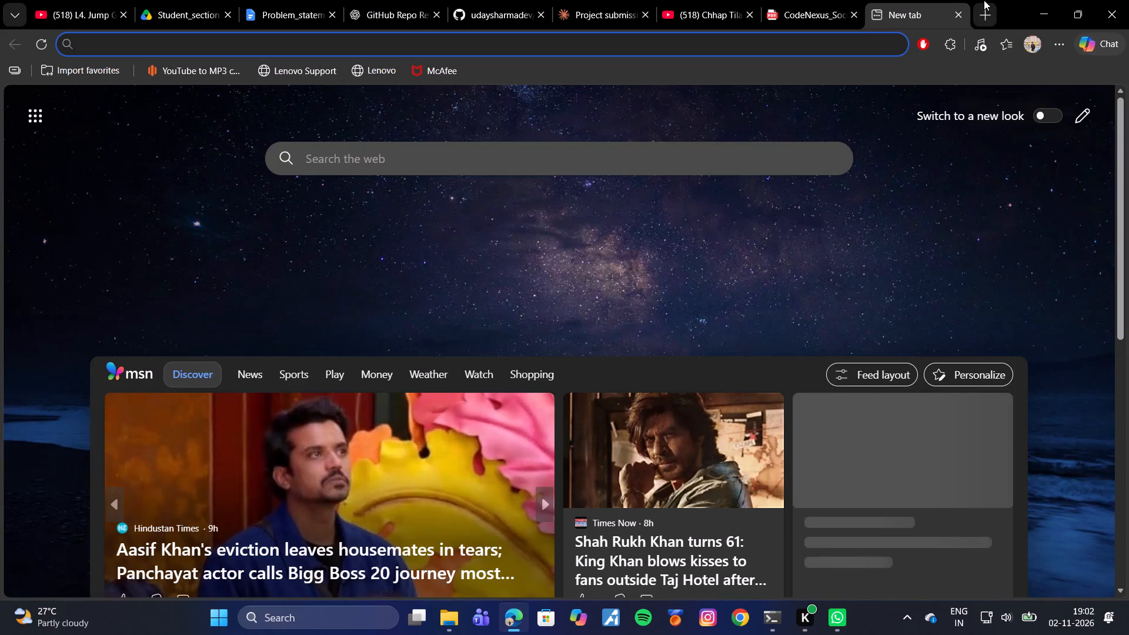
type("drive")
key("Return")
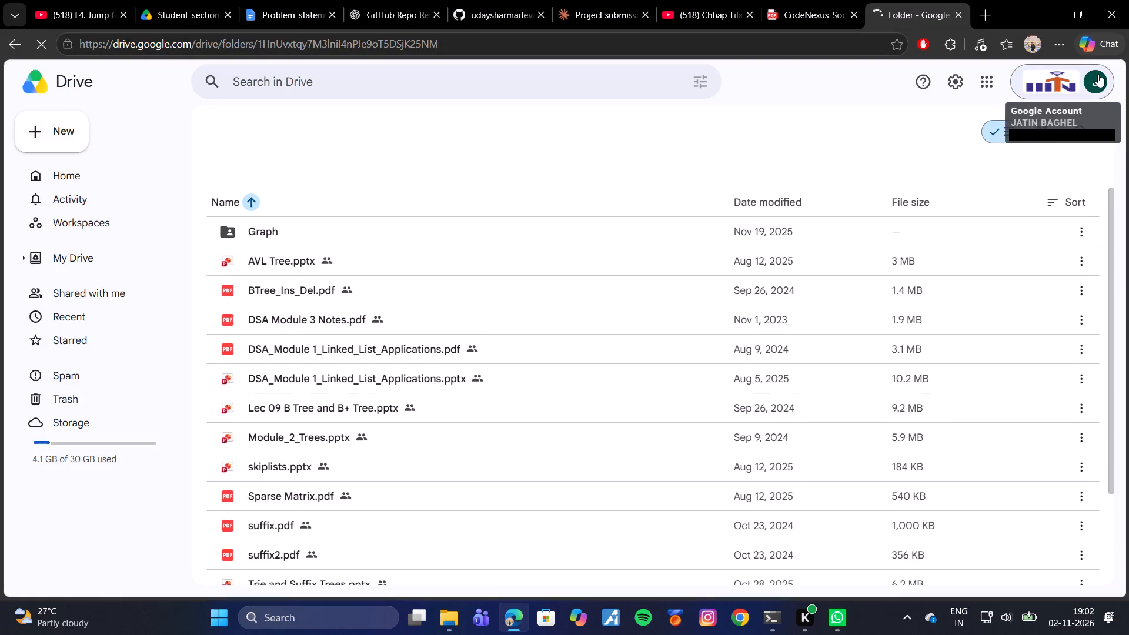
left_click(156, 252)
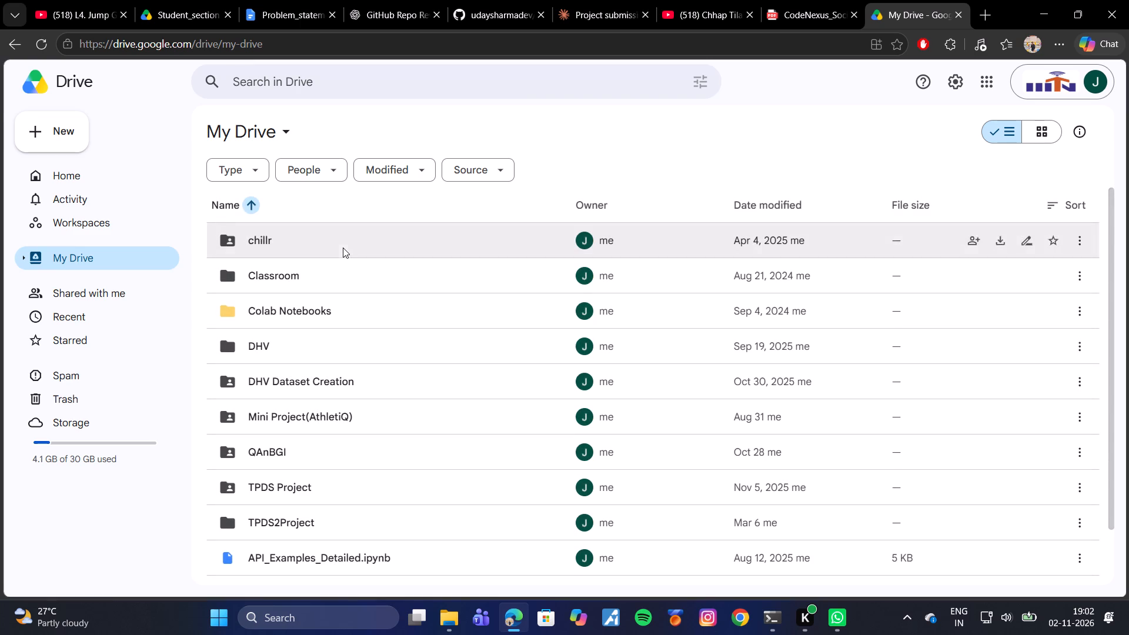
left_click(47, 122)
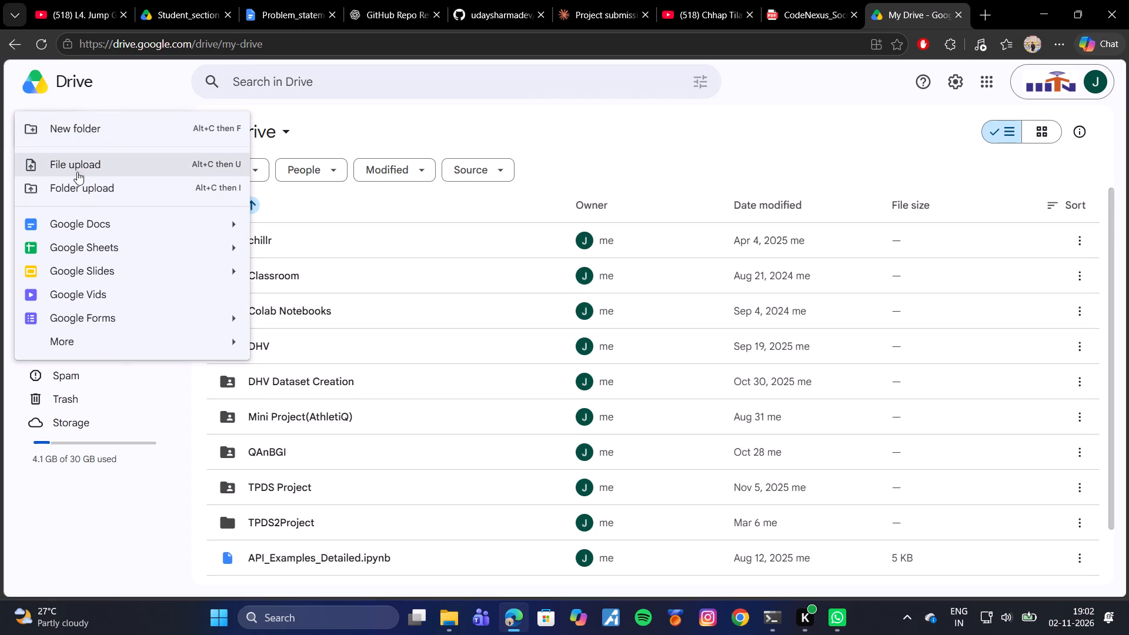
left_click(116, 135)
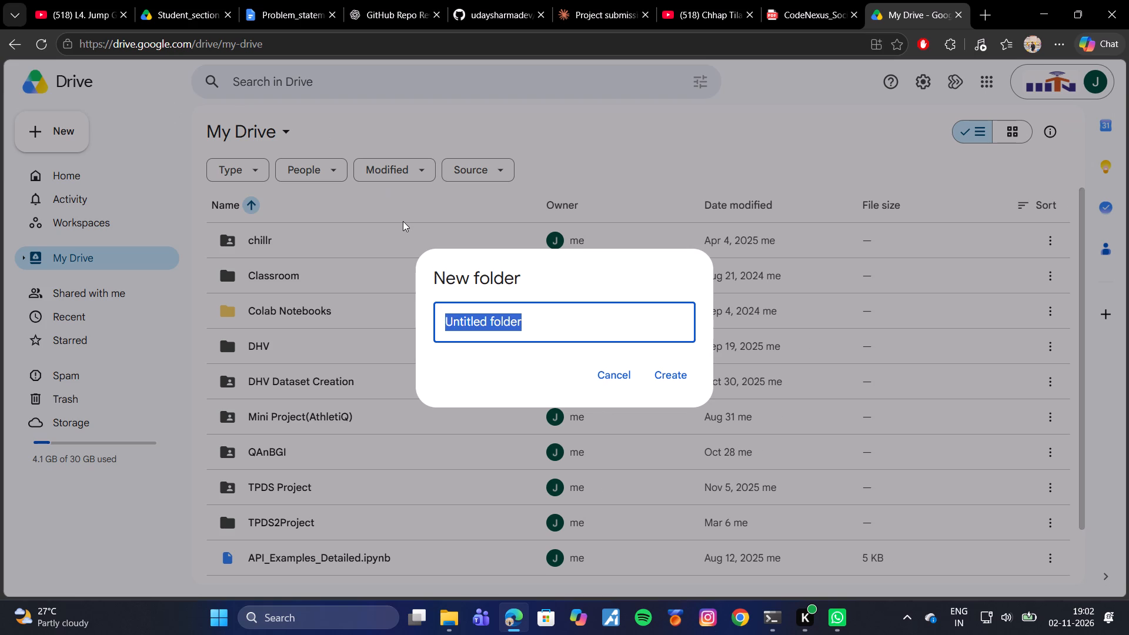
type("CodeNexus")
key("Return")
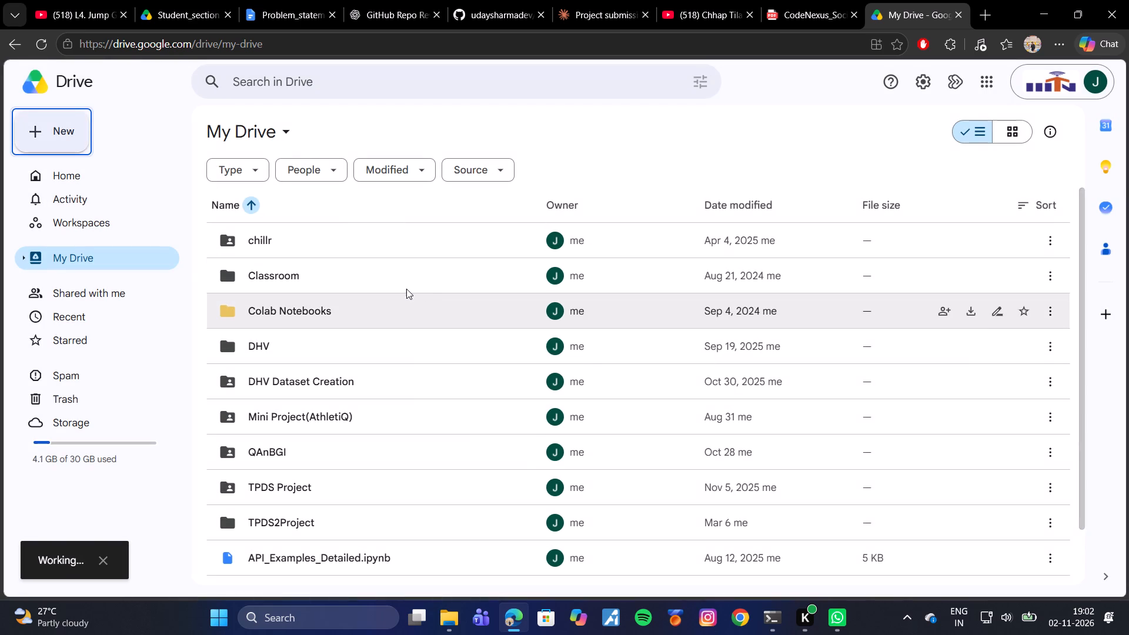
Share the CodeNexus folder in My Drive with anyone who has the link, as Viewer.
left_click(289, 313)
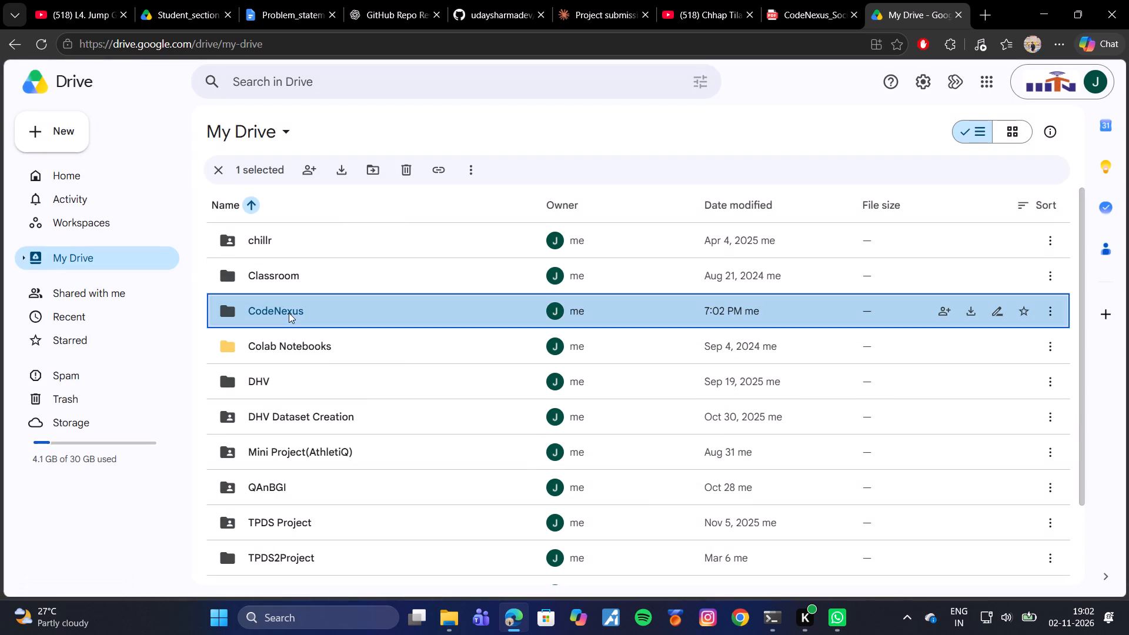
left_click(1043, 309)
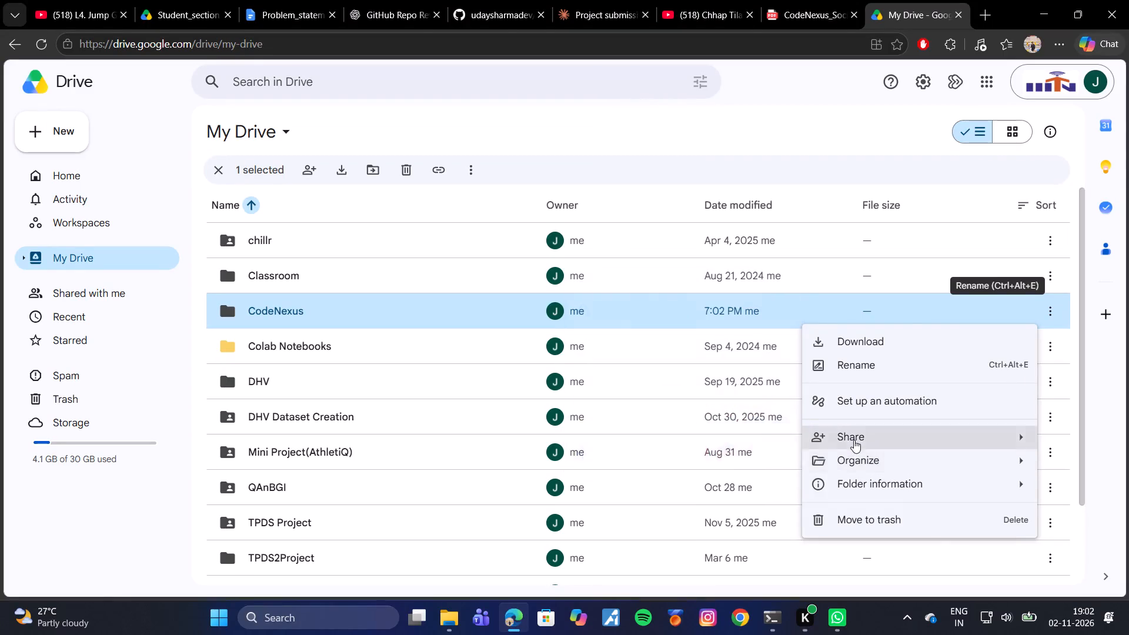
left_click(755, 443)
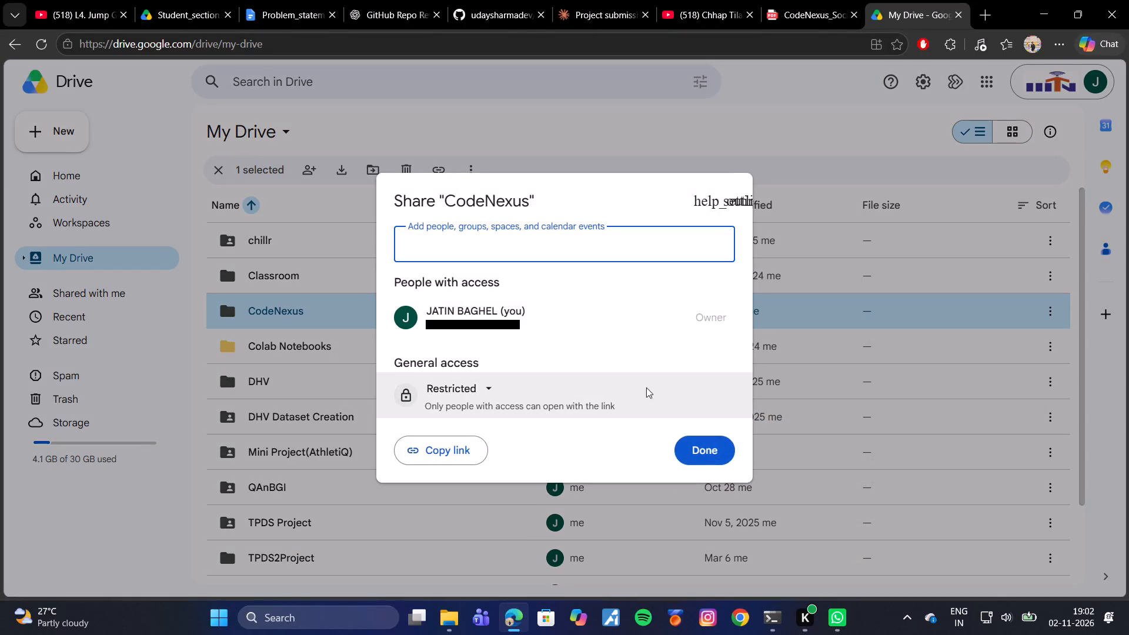
left_click(477, 393)
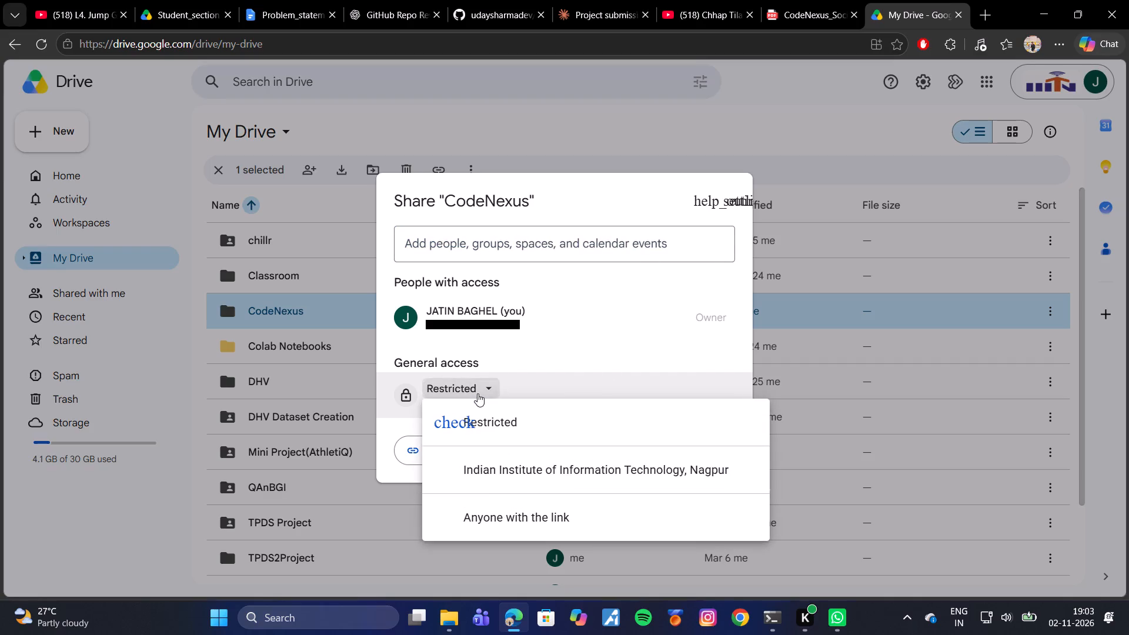
left_click(500, 522)
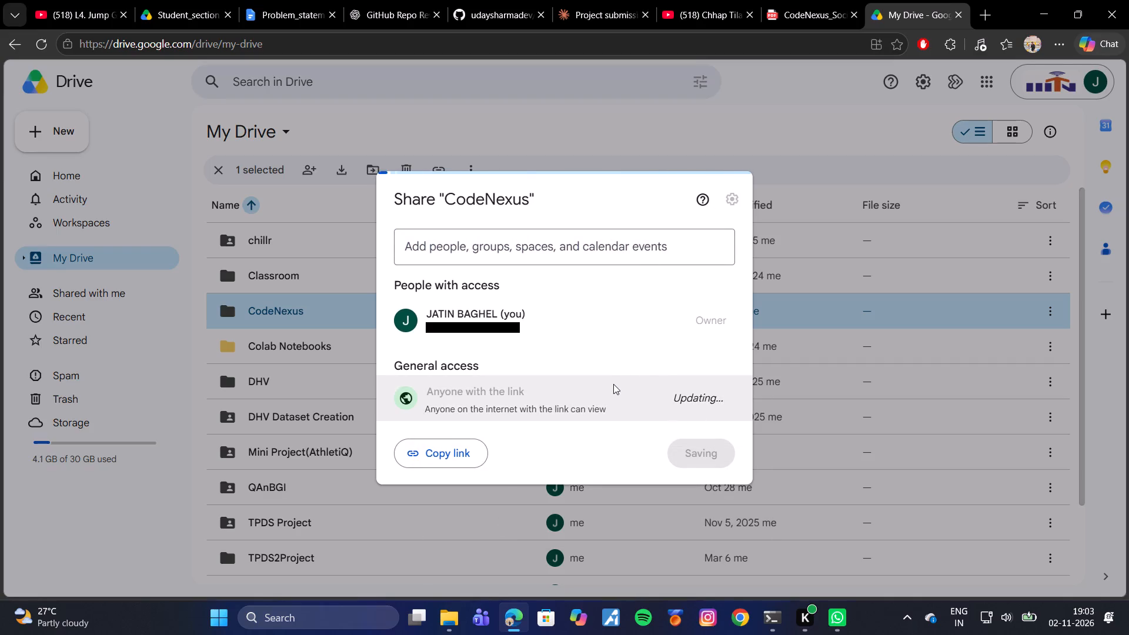
left_click(682, 396)
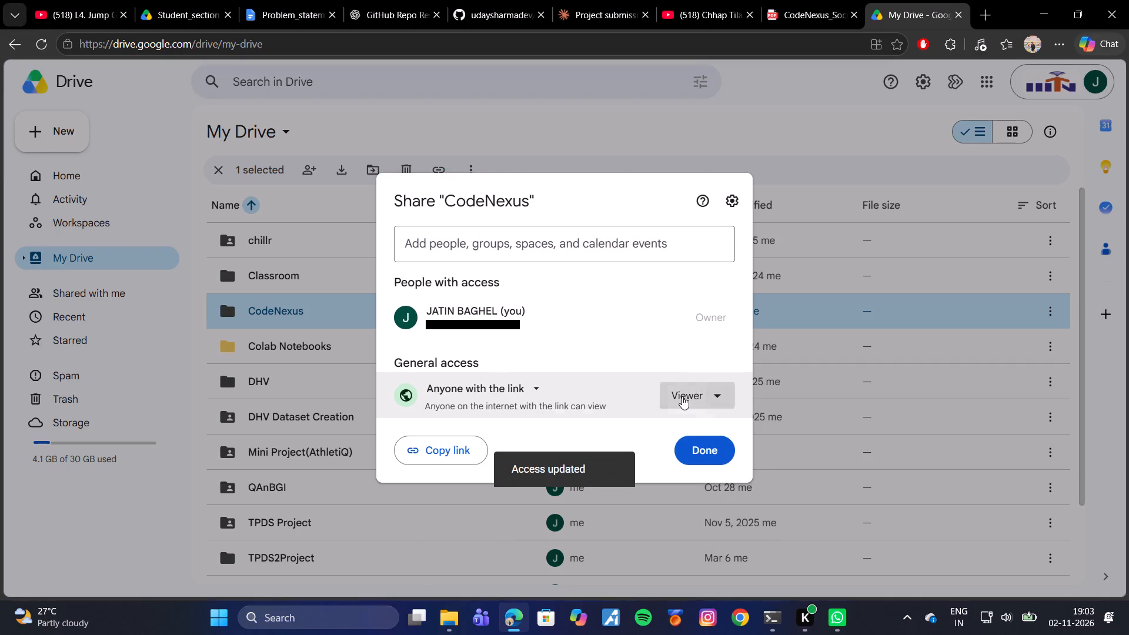
left_click(682, 396)
left_click(707, 433)
left_click(698, 445)
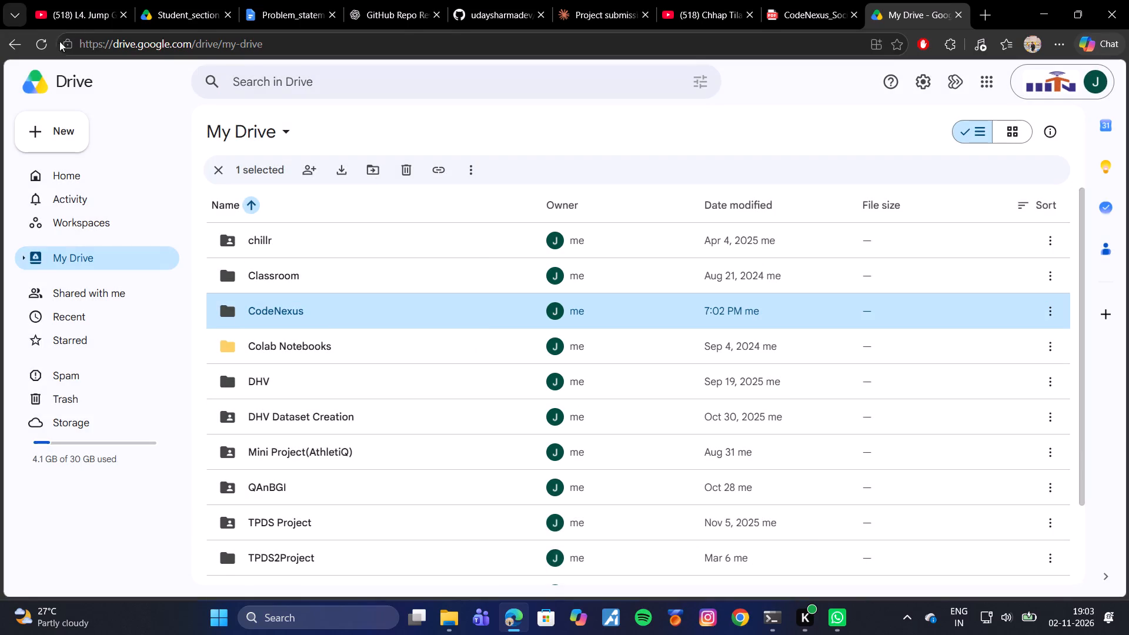
Clear the selection, reload My Drive and open the CodeNexus folder.
left_click(158, 136)
left_click(212, 166)
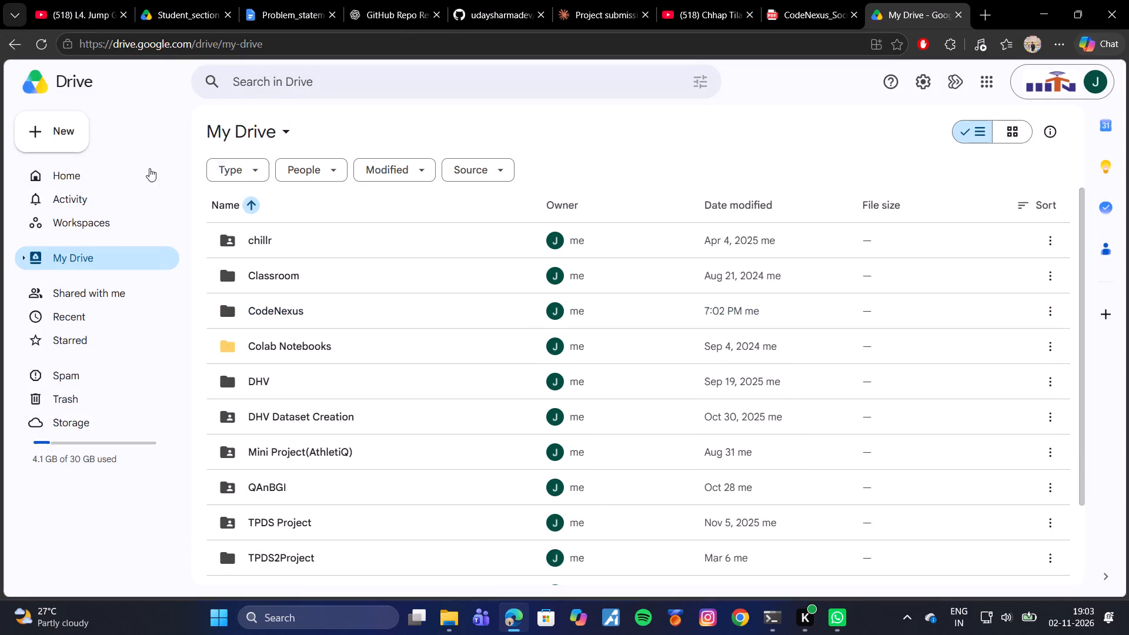
left_click(45, 44)
left_click_drag(765, 16, 791, 29)
left_click(904, 0)
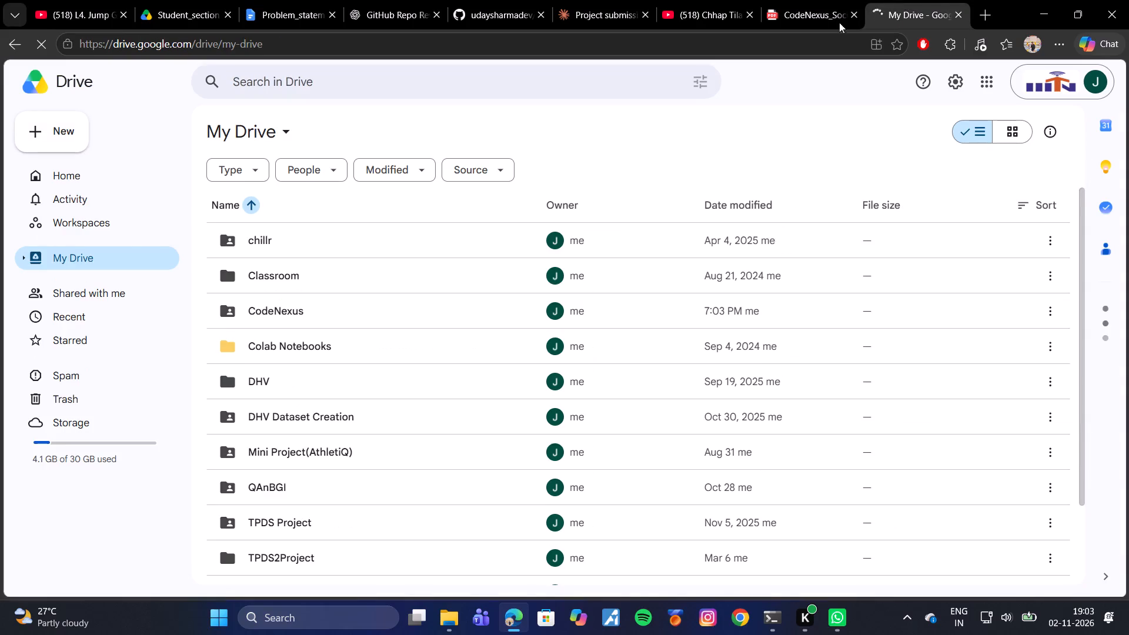
double_click(382, 298)
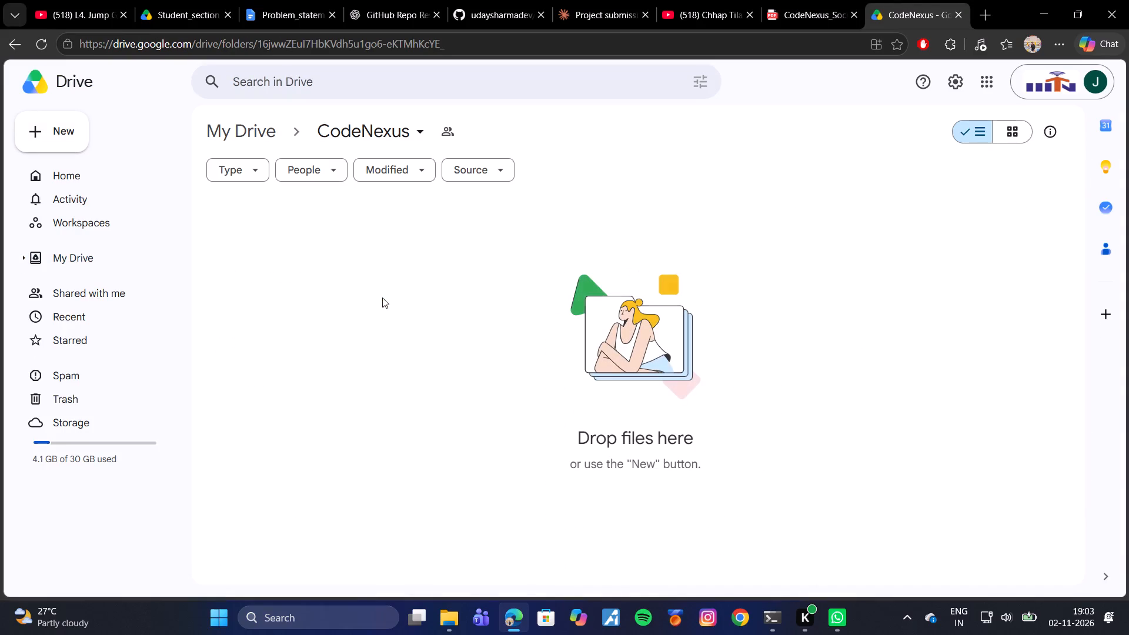
Upload CodeNexus_SocialBugs.pdf from the Download folder into the CodeNexus folder.
left_click(39, 132)
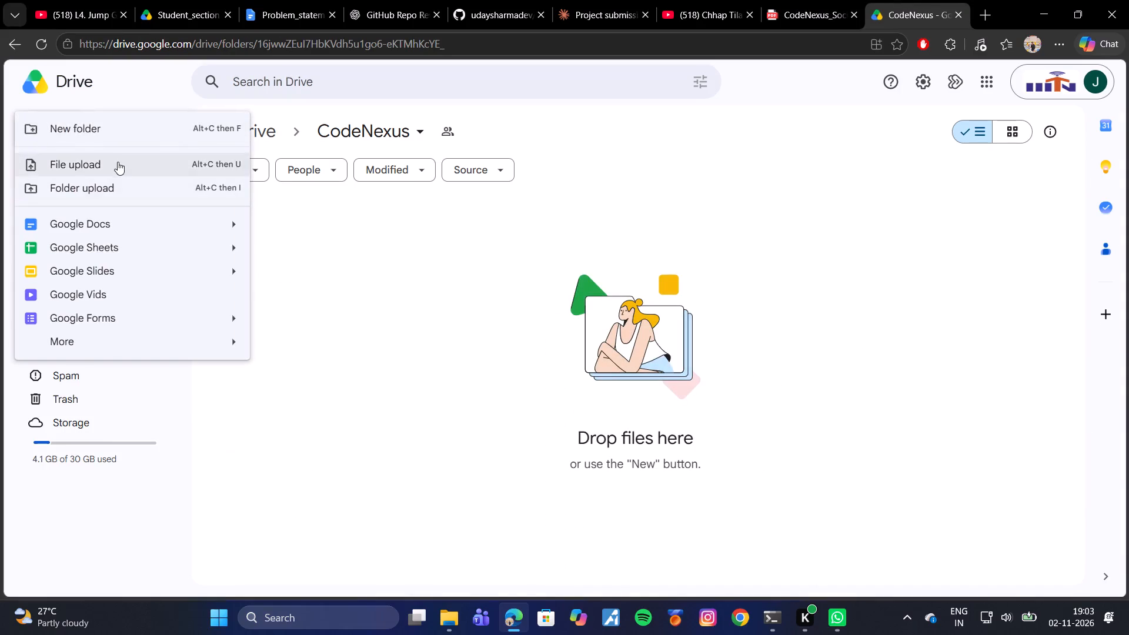
left_click(118, 162)
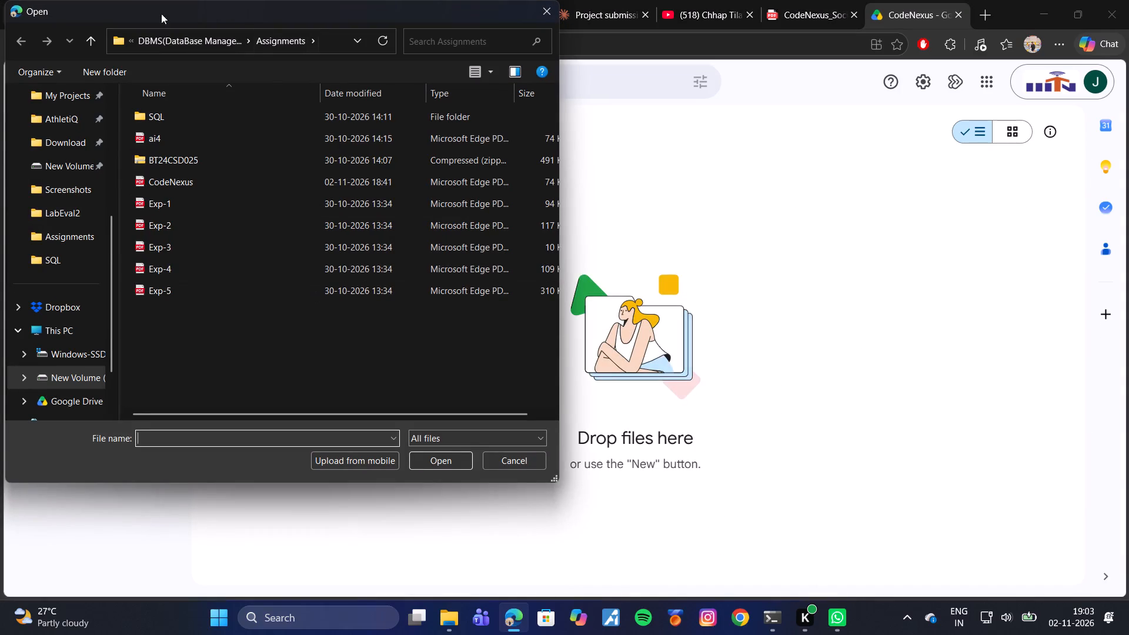
left_click(60, 141)
type("code")
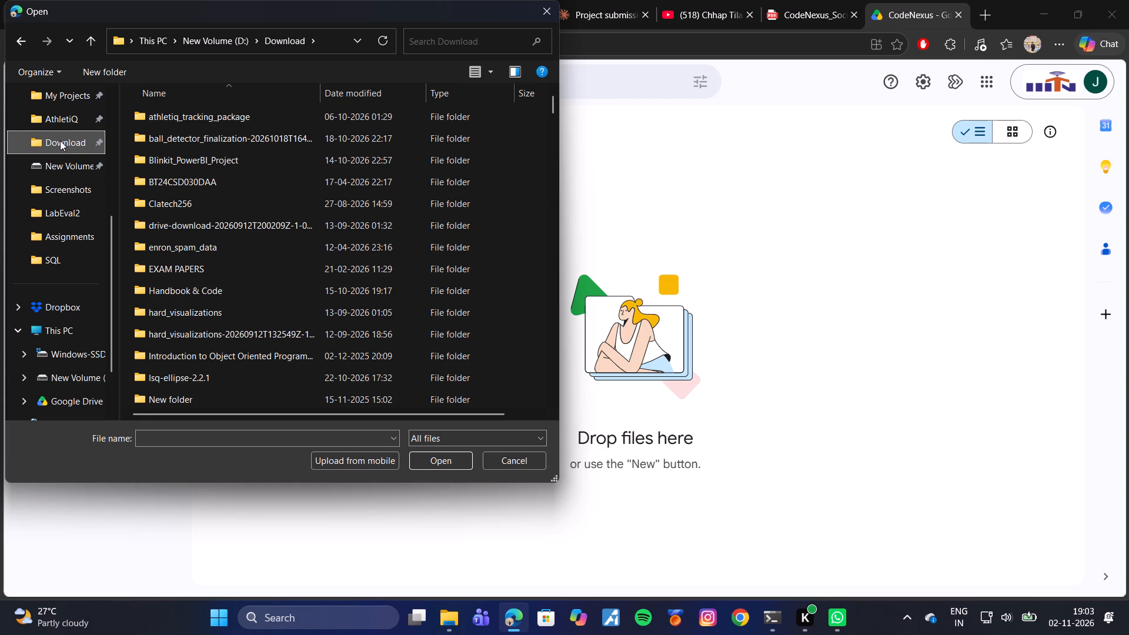
left_click(211, 437)
type("code")
key("Down")
key("Down")
key("Return")
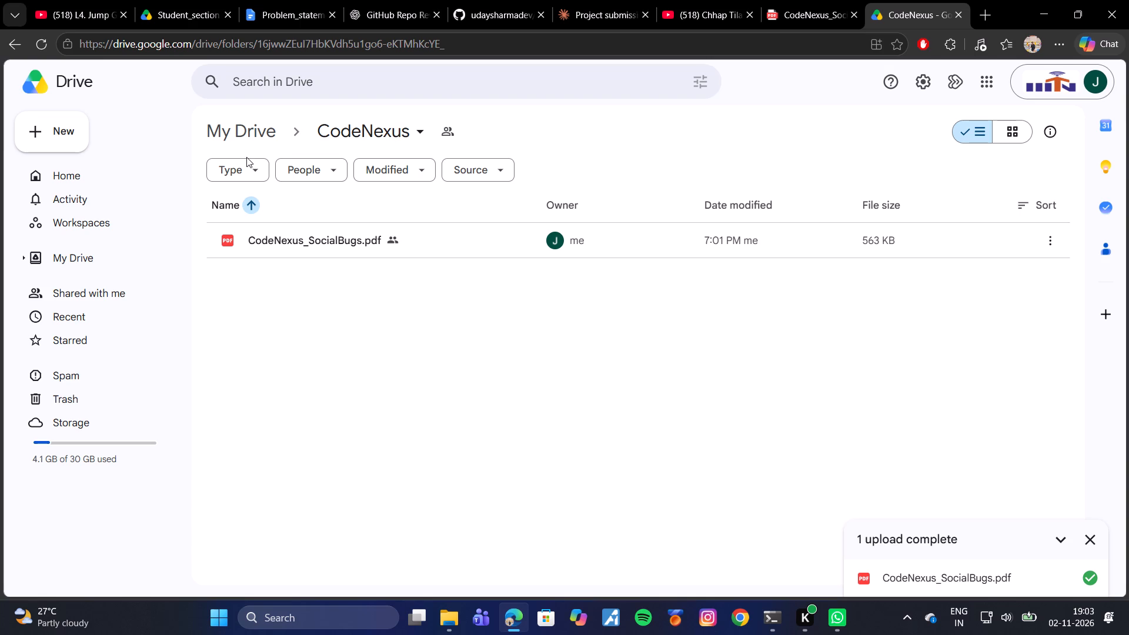
Reopen the CodeNexus folder from My Drive and copy its web address.
left_click(246, 142)
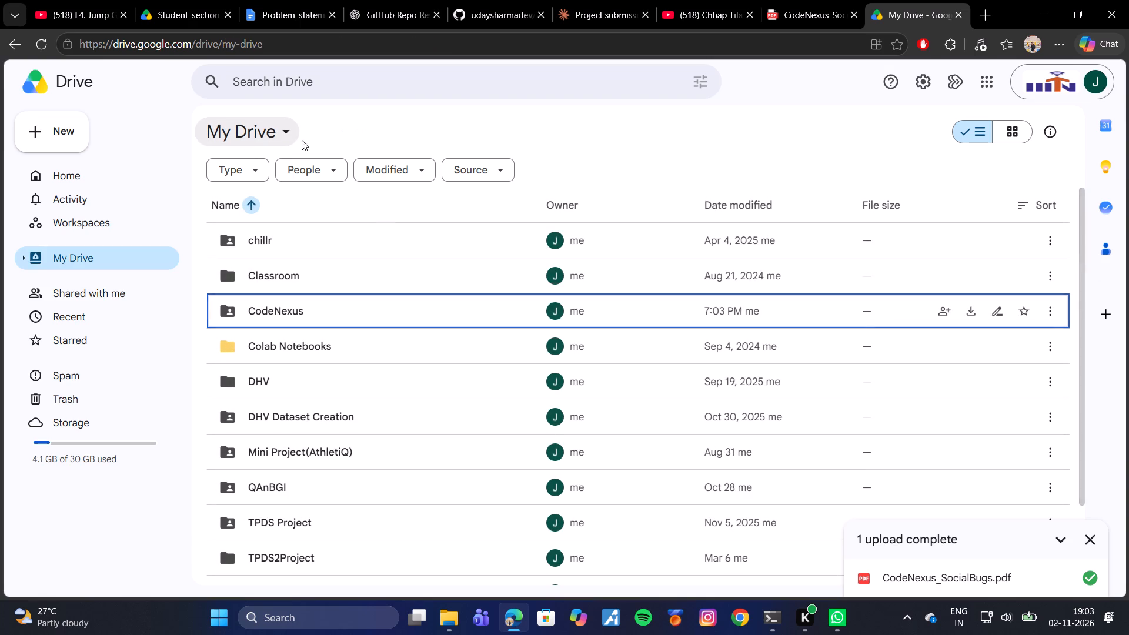
double_click(349, 309)
left_click(432, 41)
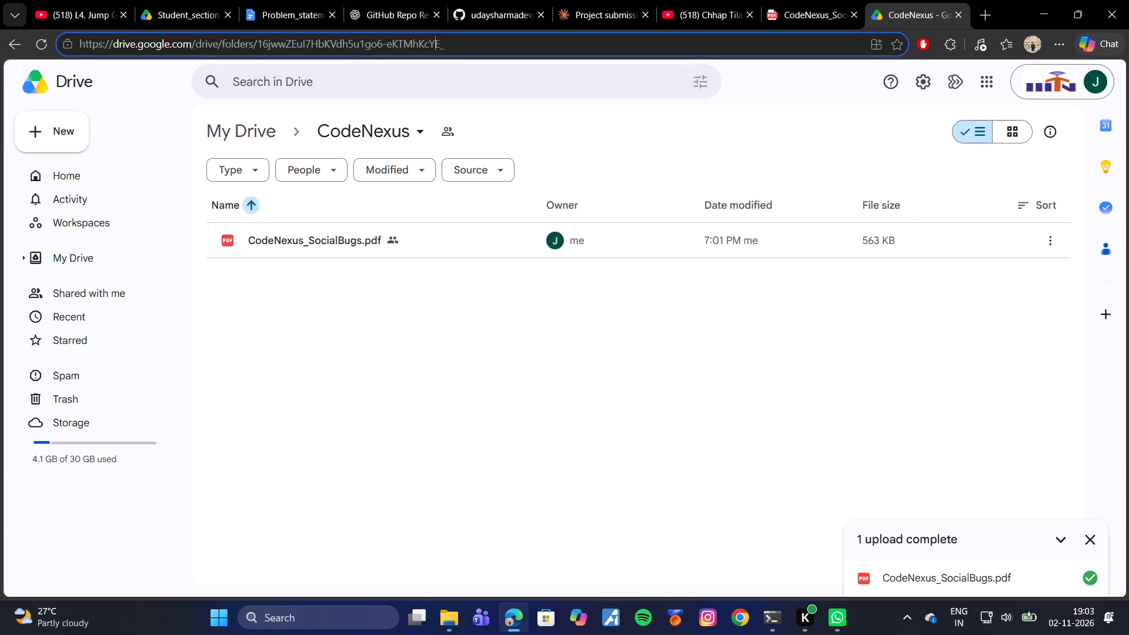
key("ctrl+c")
left_click(432, 41)
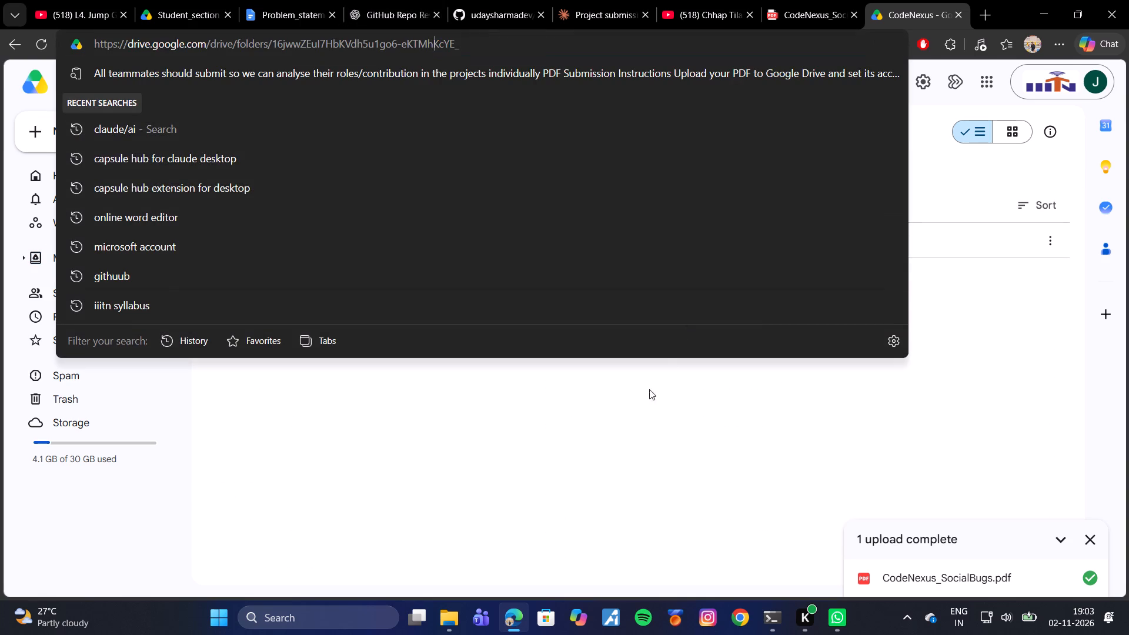
Check the shared folder's access by opening the copied link in a new InPrivate window, and close that window.
left_click(639, 402)
key("ctrl+shift+n")
key("ctrl+v")
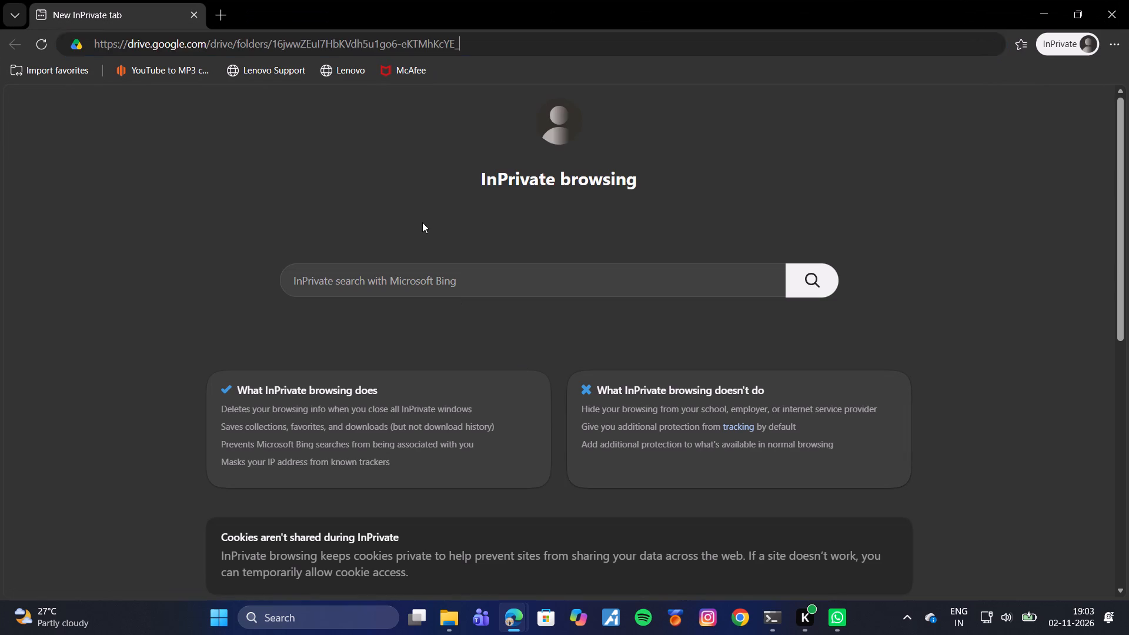
key("Return")
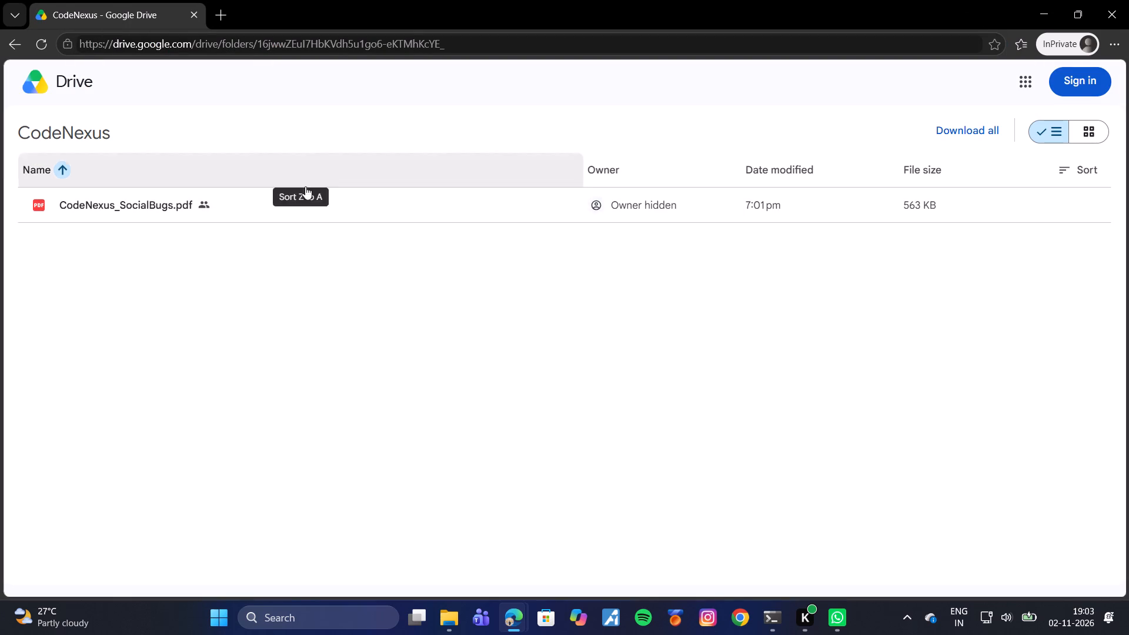
left_click(198, 12)
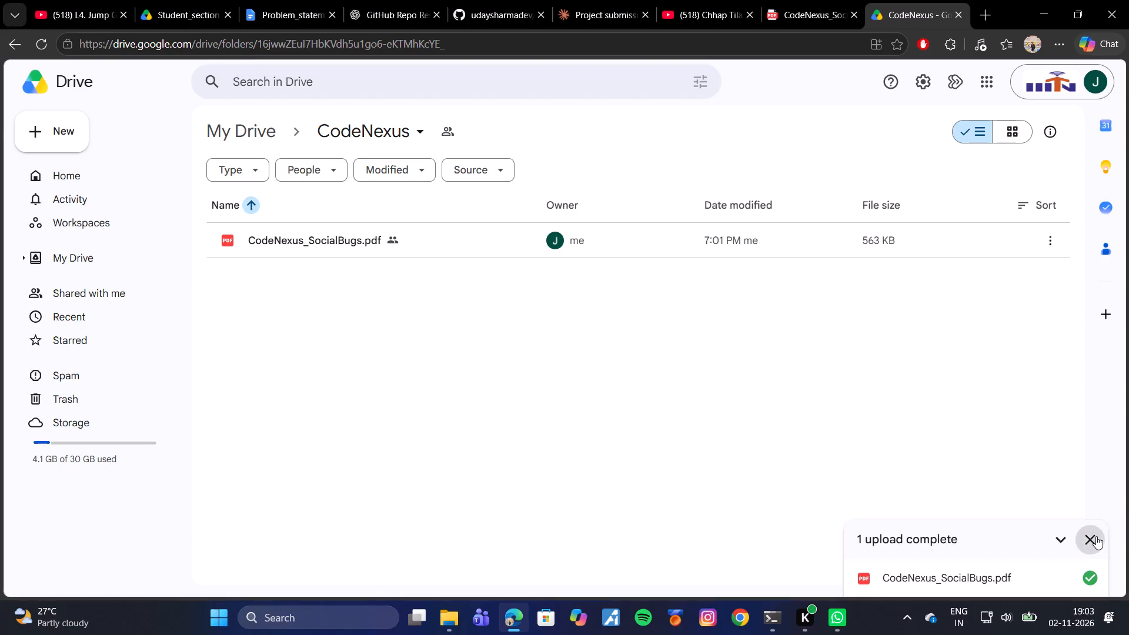
Dismiss the upload notice and close the Google Drive and CodeNexus_SocialBugs PDF tabs.
left_click(1096, 536)
left_click(961, 12)
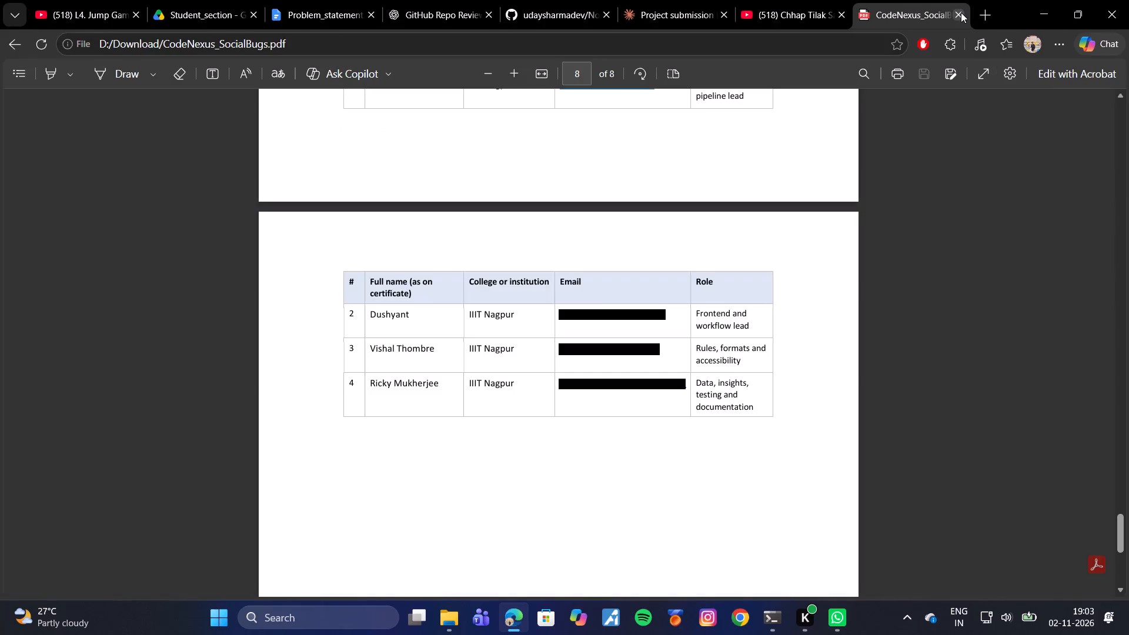
left_click(961, 12)
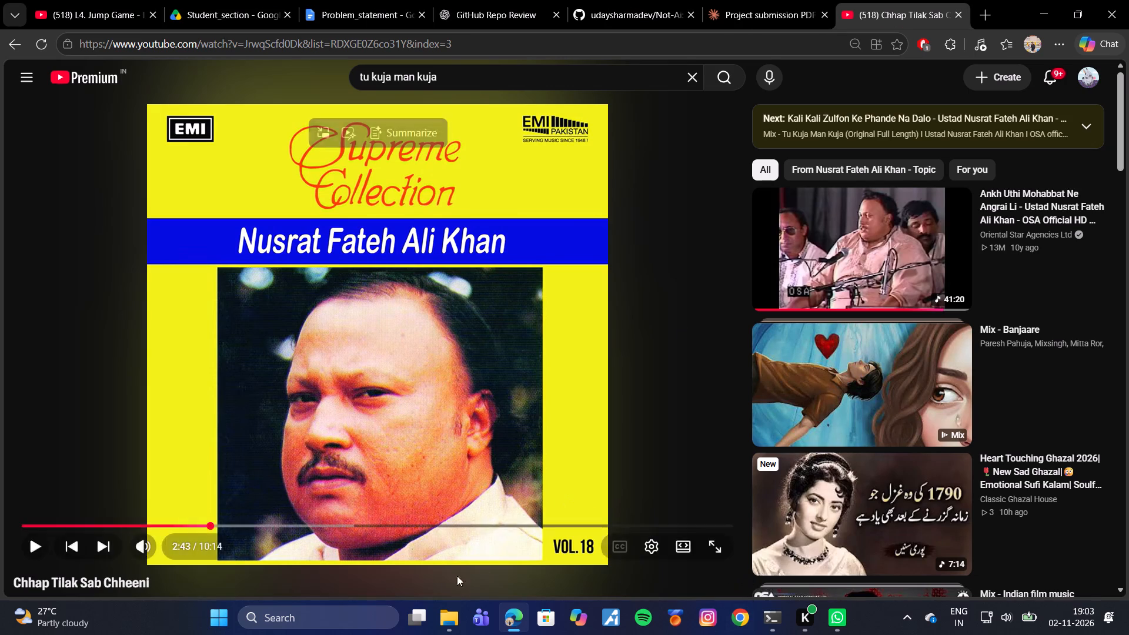
Resume playback of the Chhap Tilak Sab Chheeni video.
key("space")
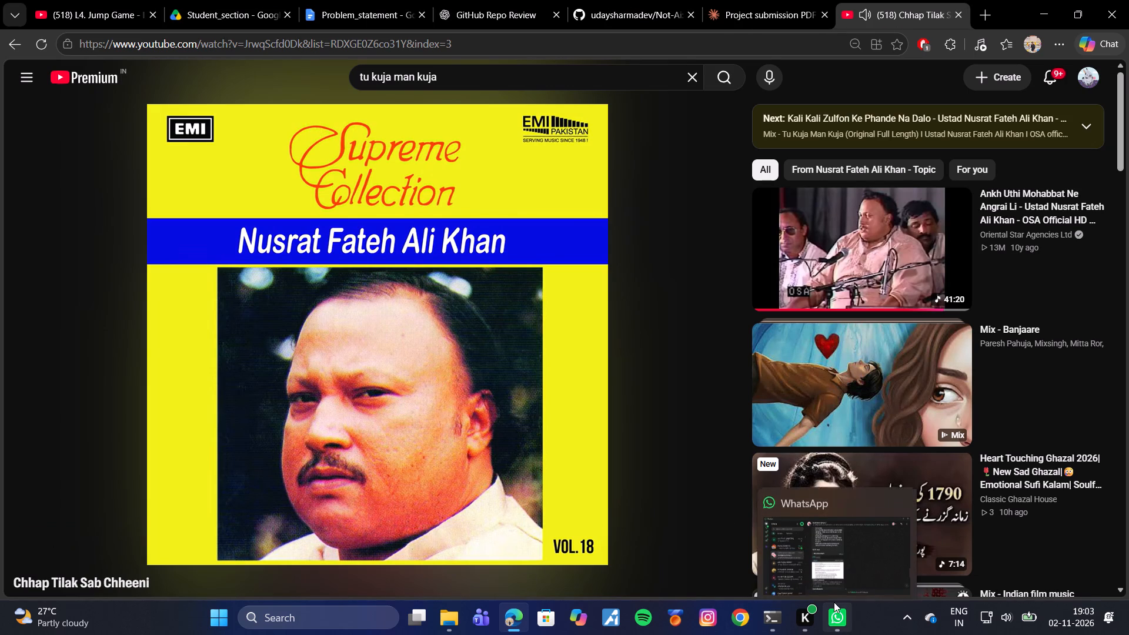
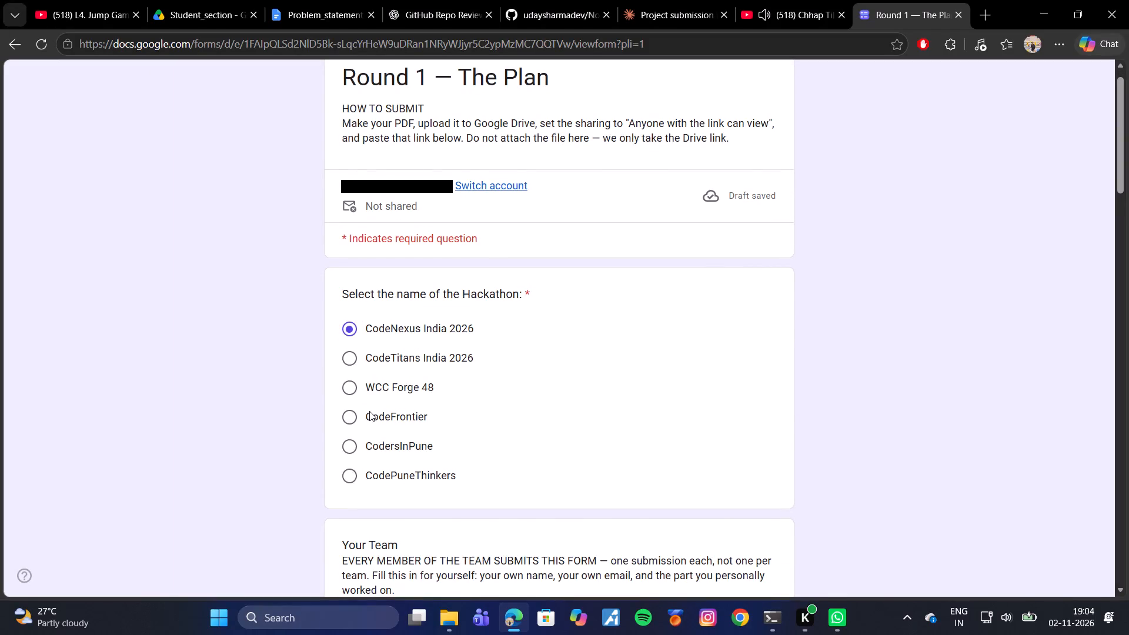
Choose Team Leader as the position in the Round 1 form.
scroll(369, 411, "down", 2)
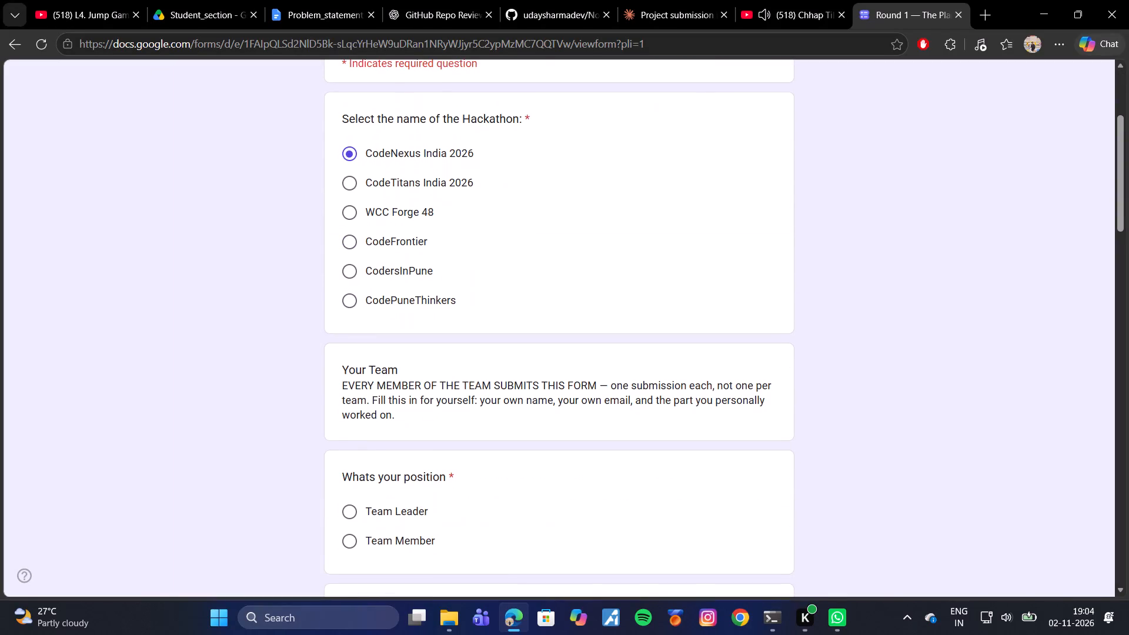
scroll(369, 411, "down", 1)
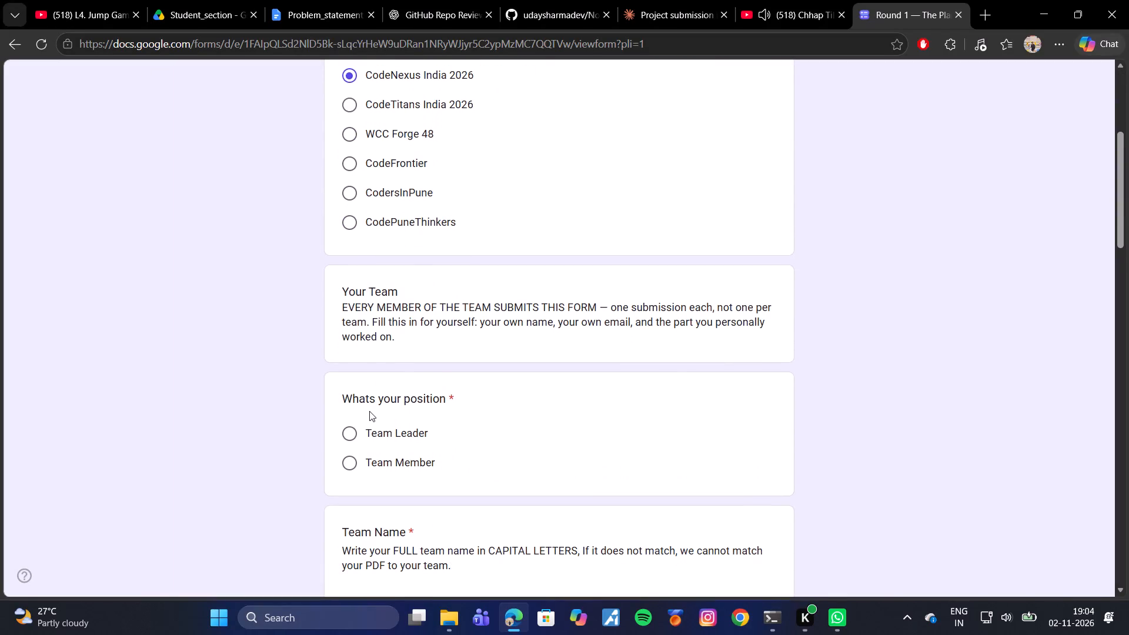
scroll(369, 411, "down", 1)
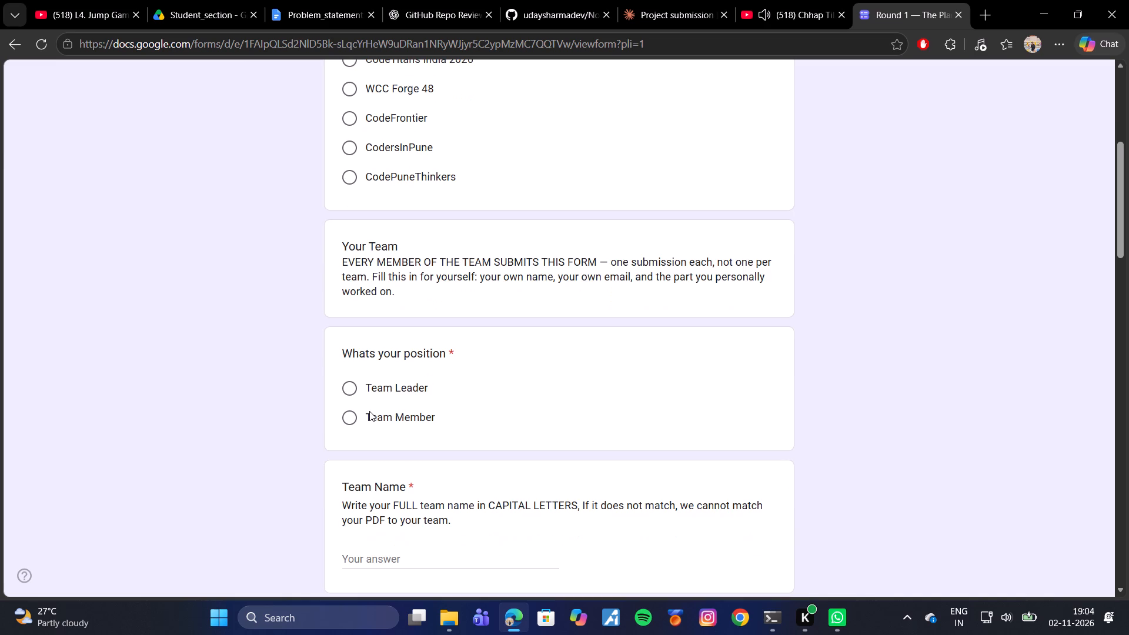
left_click(348, 393)
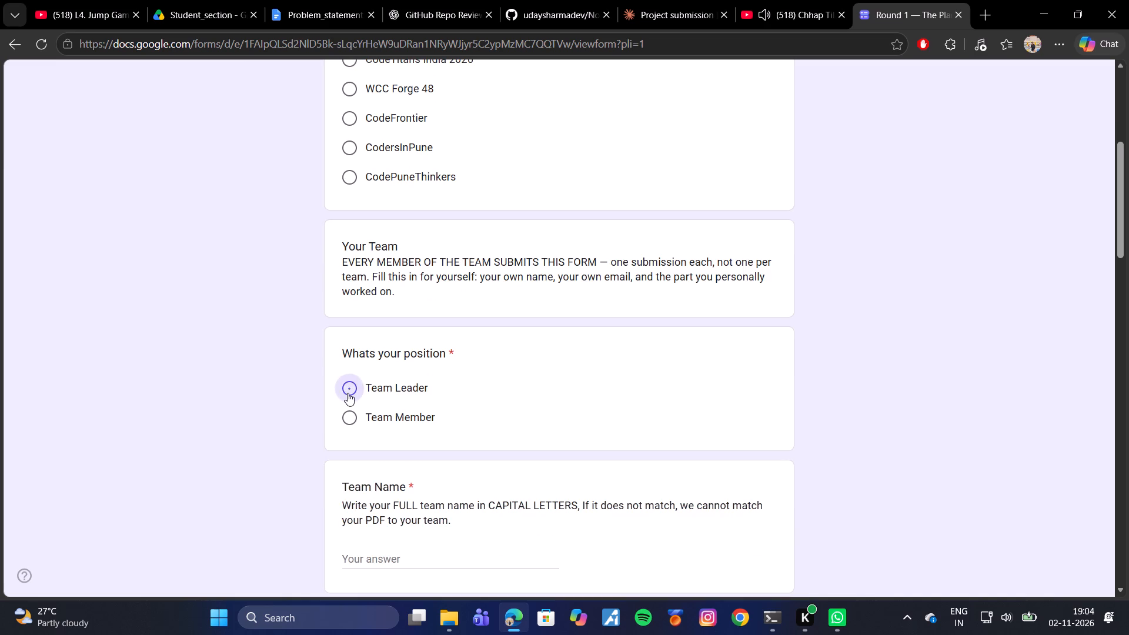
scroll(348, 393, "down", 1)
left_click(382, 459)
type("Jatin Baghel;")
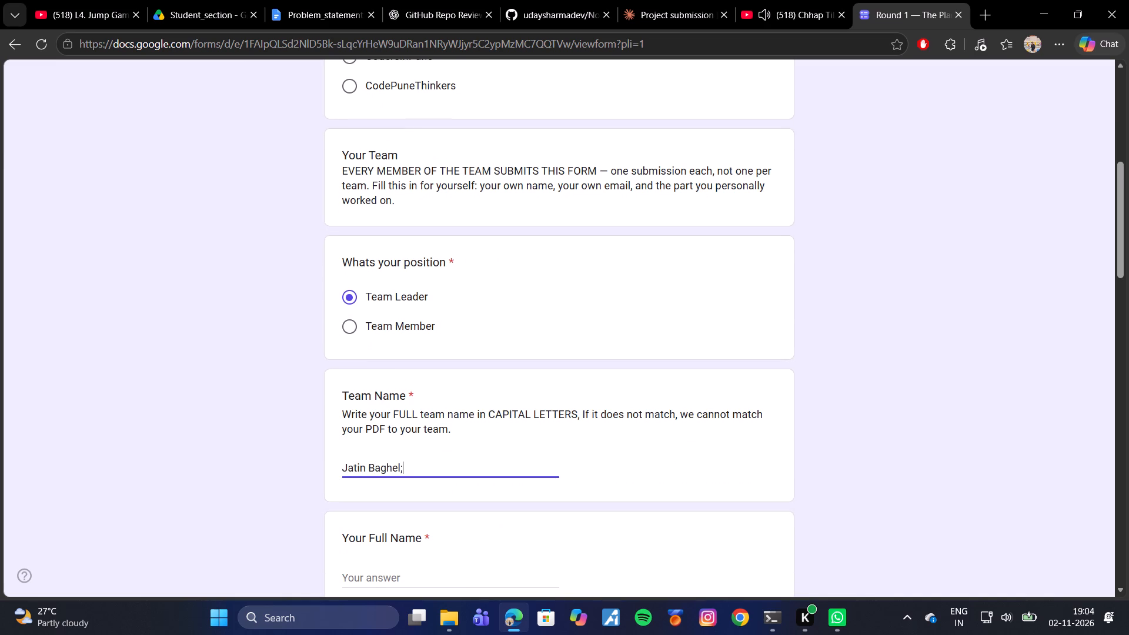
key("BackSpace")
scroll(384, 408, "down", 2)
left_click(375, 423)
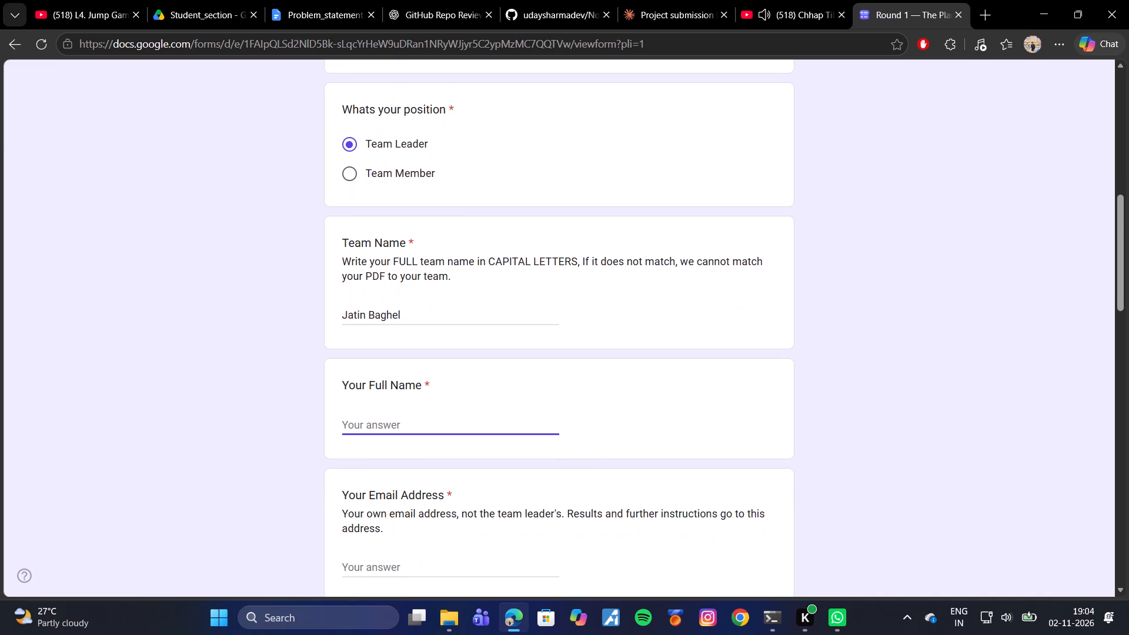
Replace the Team Name answer with Social Bugs.
left_click(423, 315)
key("BackSpace")
key("BackSpace")
key("BackSpace")
key("BackSpace")
key("BackSpace")
key("BackSpace")
key("BackSpace")
key("BackSpace")
key("BackSpace")
key("BackSpace")
key("BackSpace")
key("BackSpace")
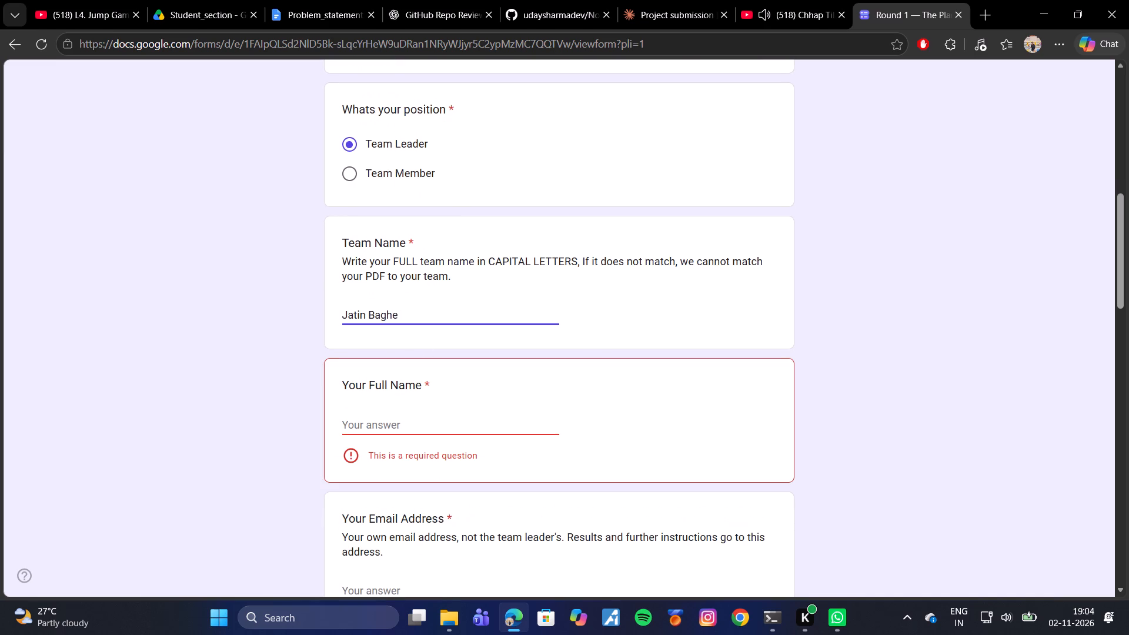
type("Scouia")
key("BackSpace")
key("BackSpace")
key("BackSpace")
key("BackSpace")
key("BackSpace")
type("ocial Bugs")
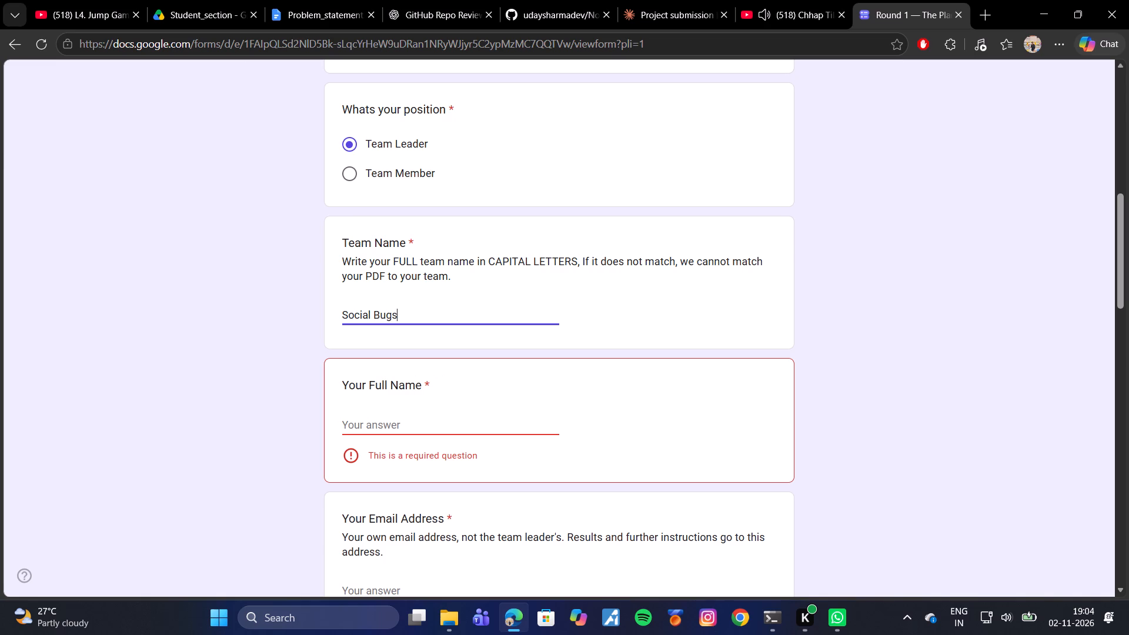
Enter the team leader's name in the Your Full Name answer.
left_click(369, 431)
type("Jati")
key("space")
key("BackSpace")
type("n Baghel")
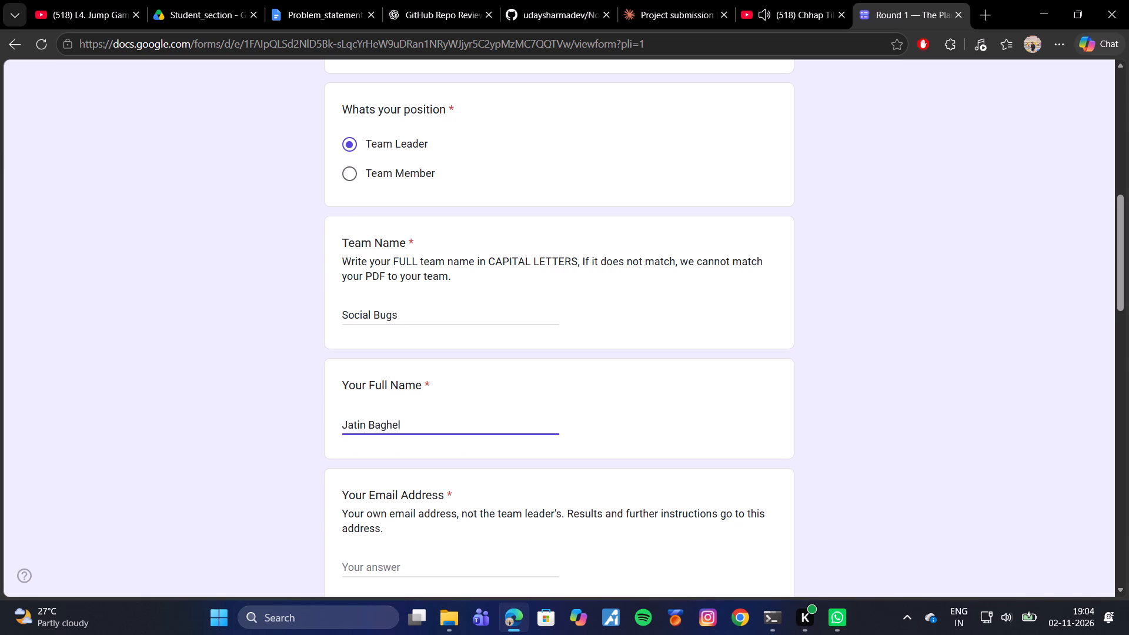
Fill the Your Email Address answer with the team leader's saved e-mail address.
scroll(402, 516, "down", 1)
left_click(383, 499)
left_click(385, 493)
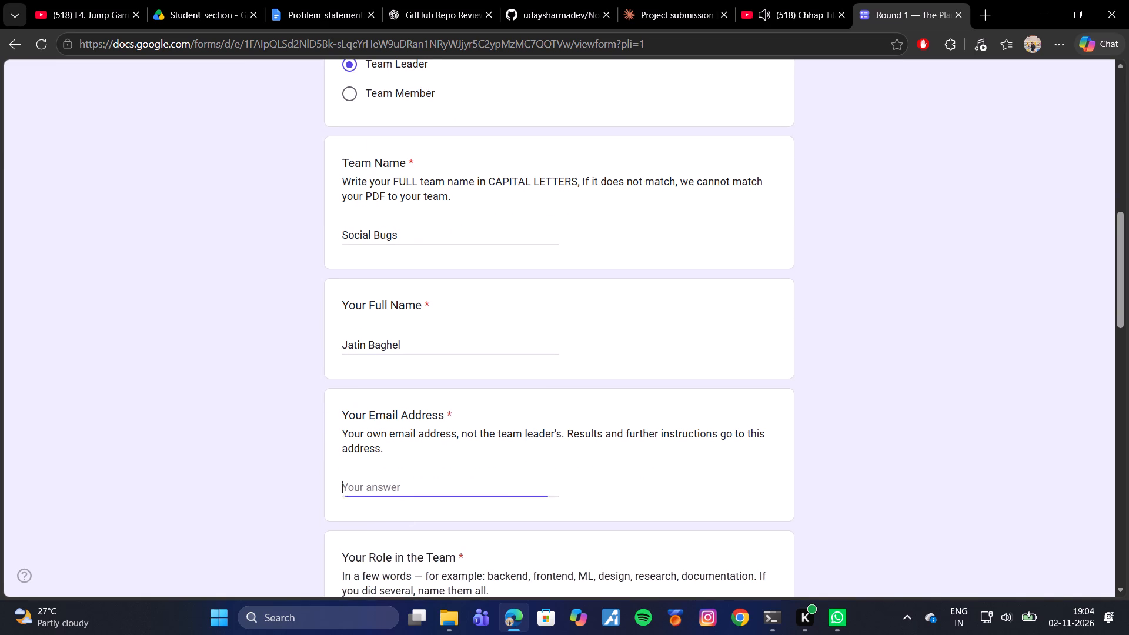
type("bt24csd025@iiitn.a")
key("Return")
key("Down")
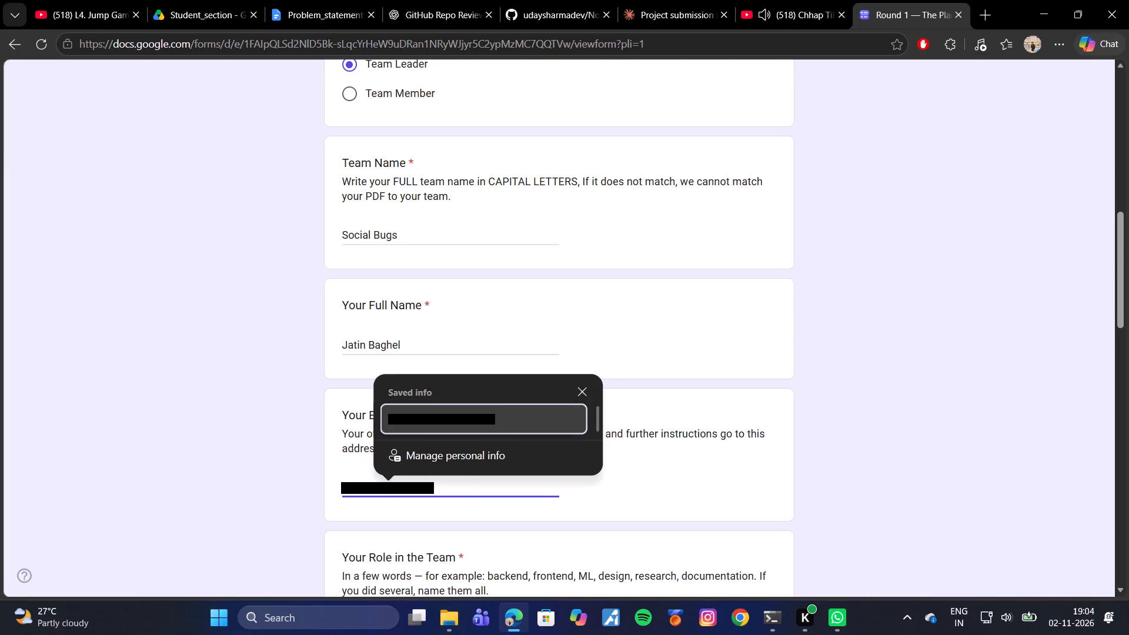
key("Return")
For the Your Role in the Team answer, open the CodeNexus_SocialBugs PDF from the Download folder and copy the team leader's role from the team table.
scroll(466, 457, "down", 1)
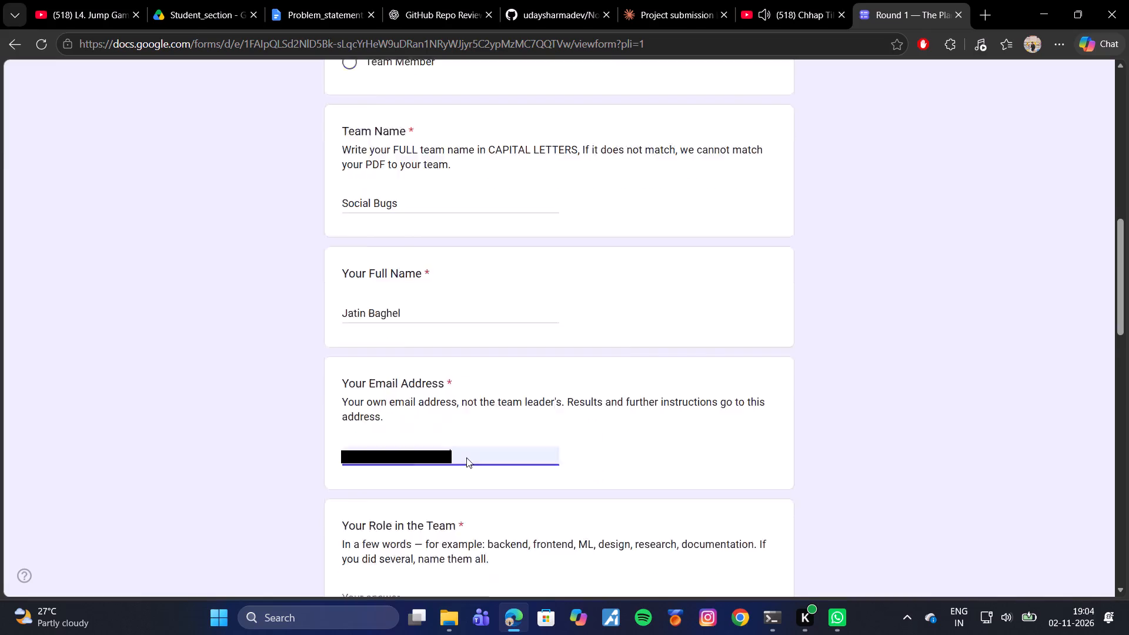
scroll(466, 457, "down", 2)
left_click(396, 417)
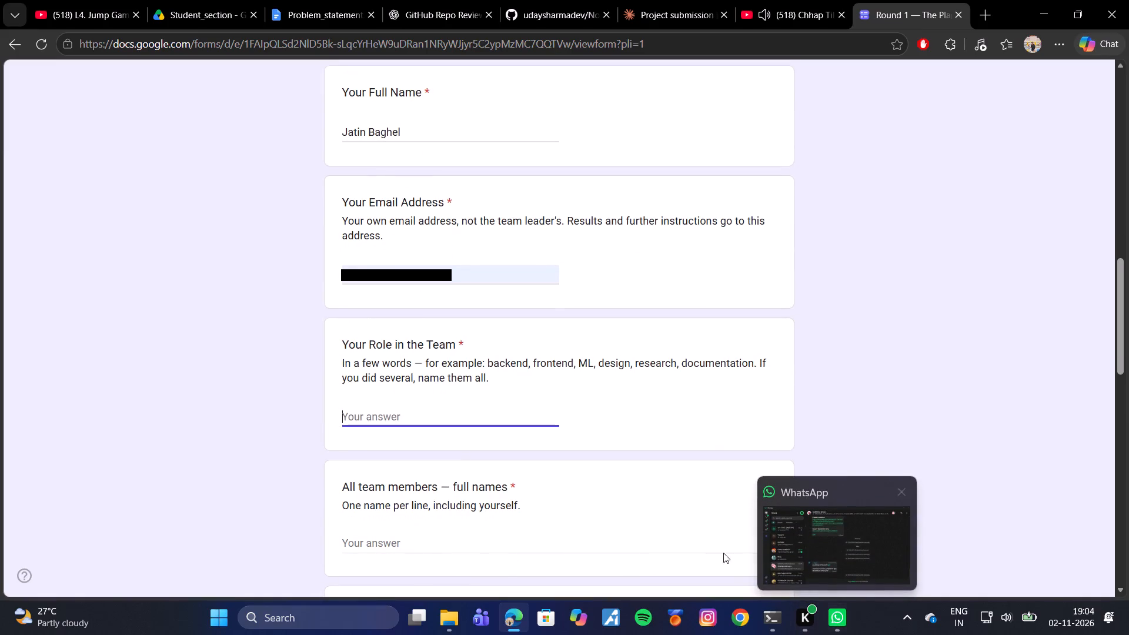
left_click(462, 617)
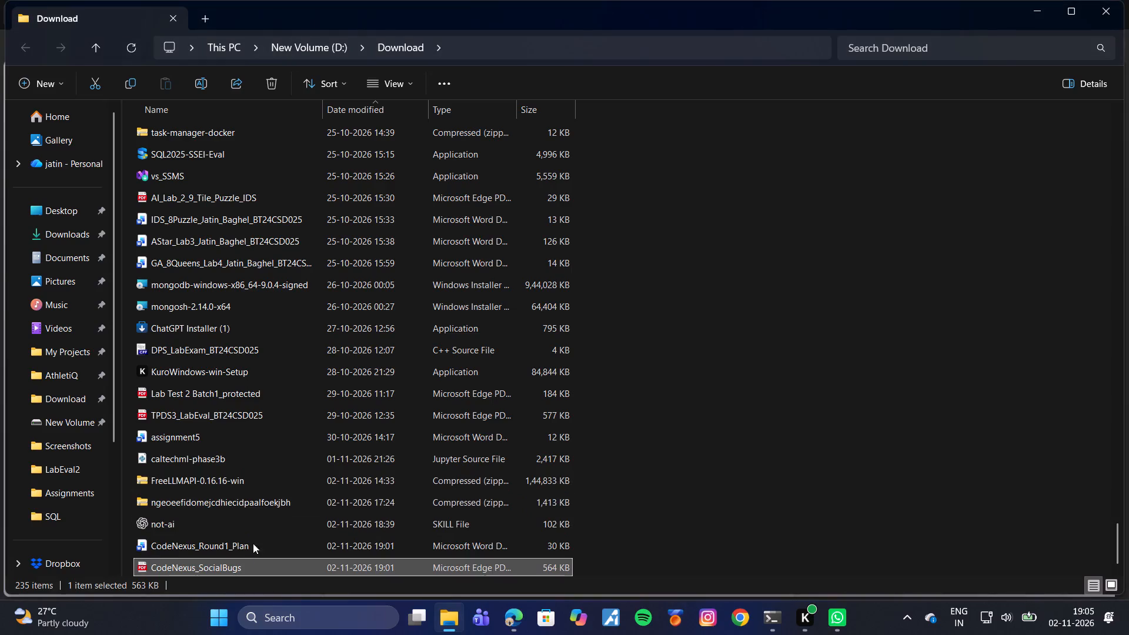
double_click(225, 569)
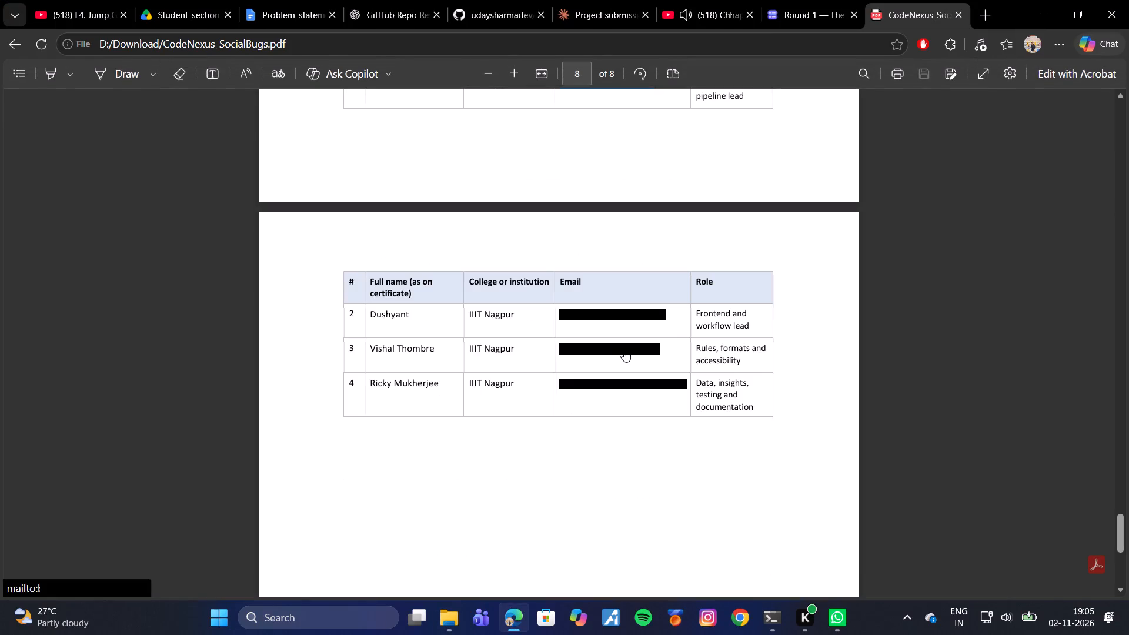
scroll(624, 349, "up", 1)
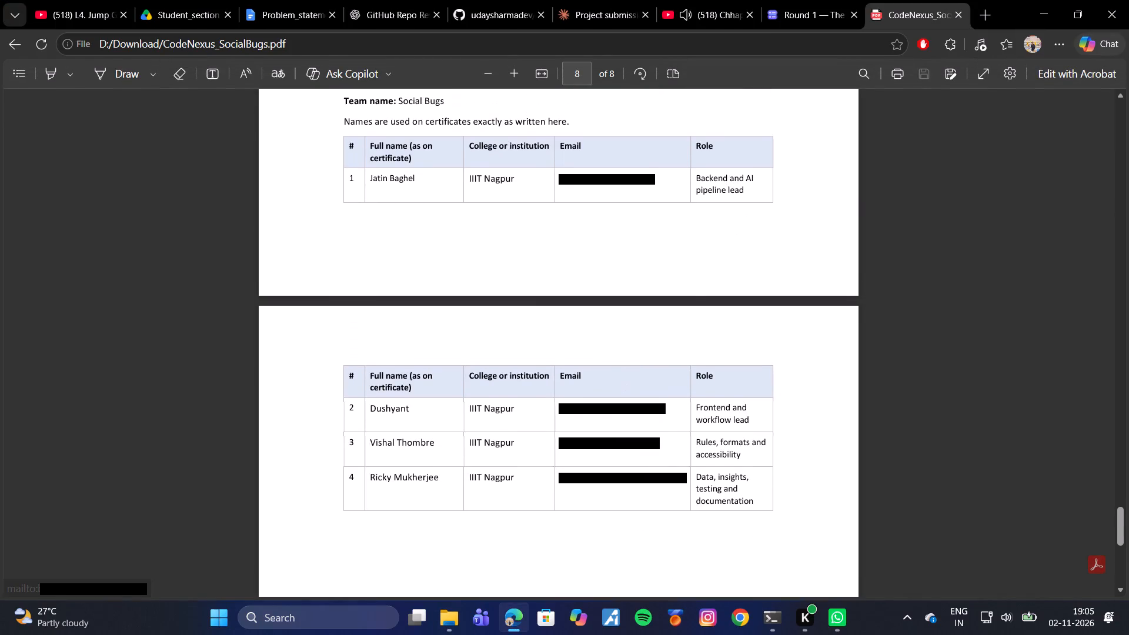
left_click_drag(746, 192, 692, 178)
key("ctrl+c")
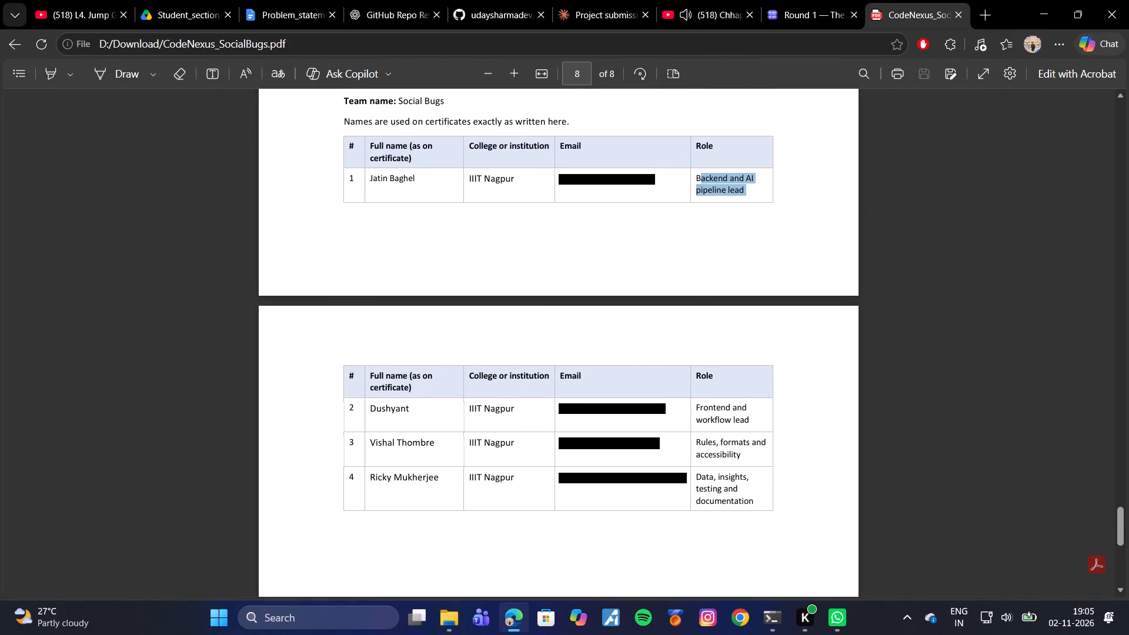
left_click(692, 178)
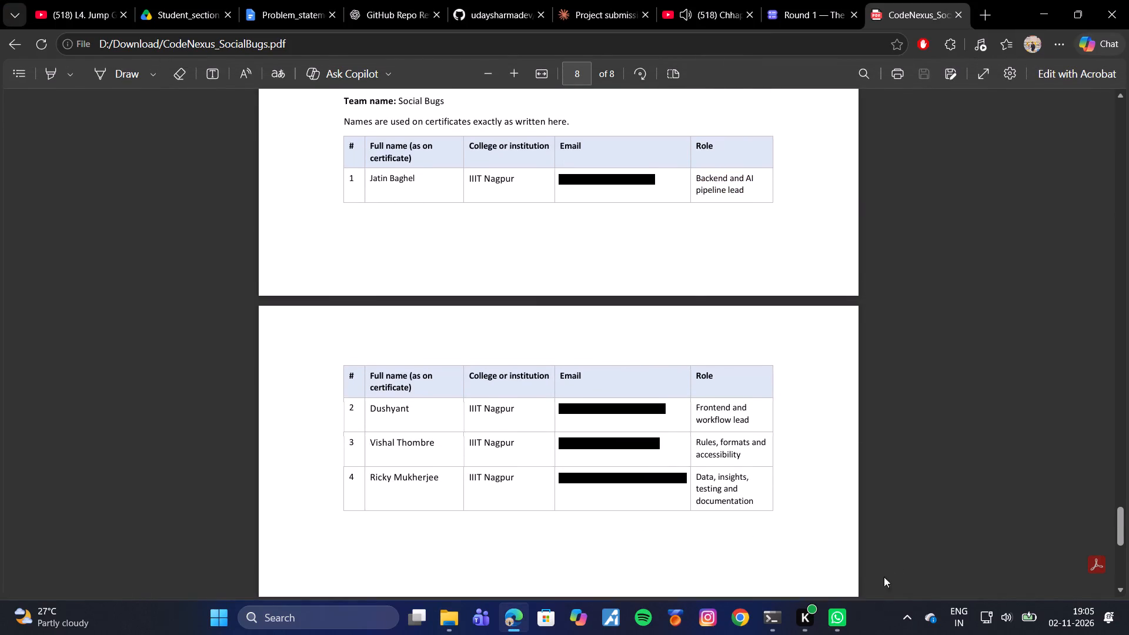
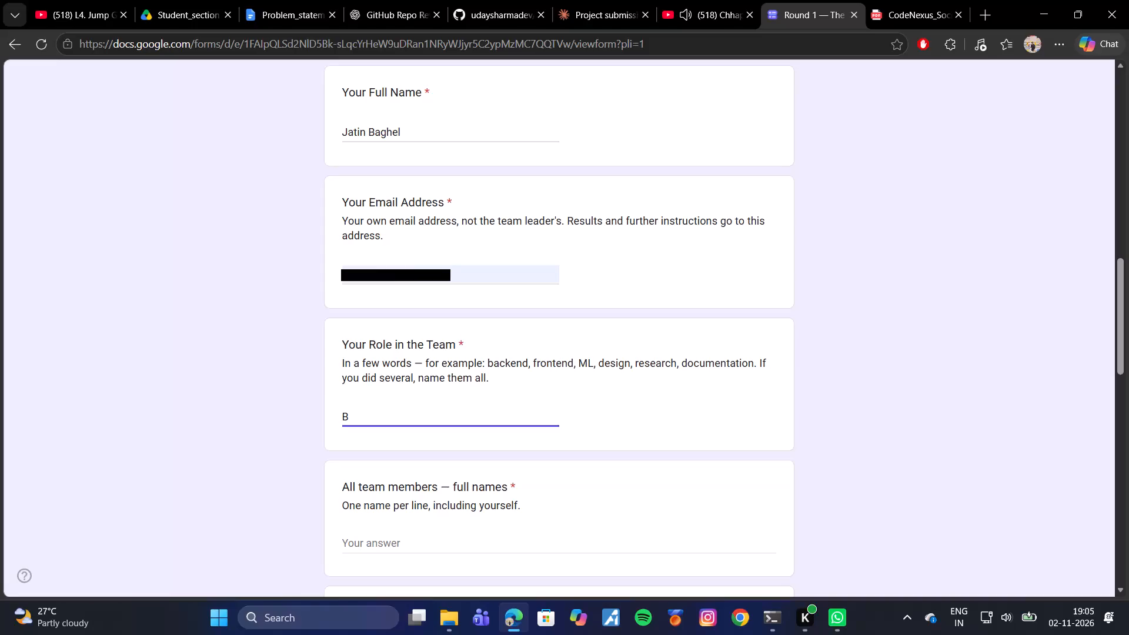
Paste the copied role into the Your Role in the Team answer and trim it to read Backend and AI pipeline.
key("ctrl+v")
key("BackSpace")
key("BackSpace")
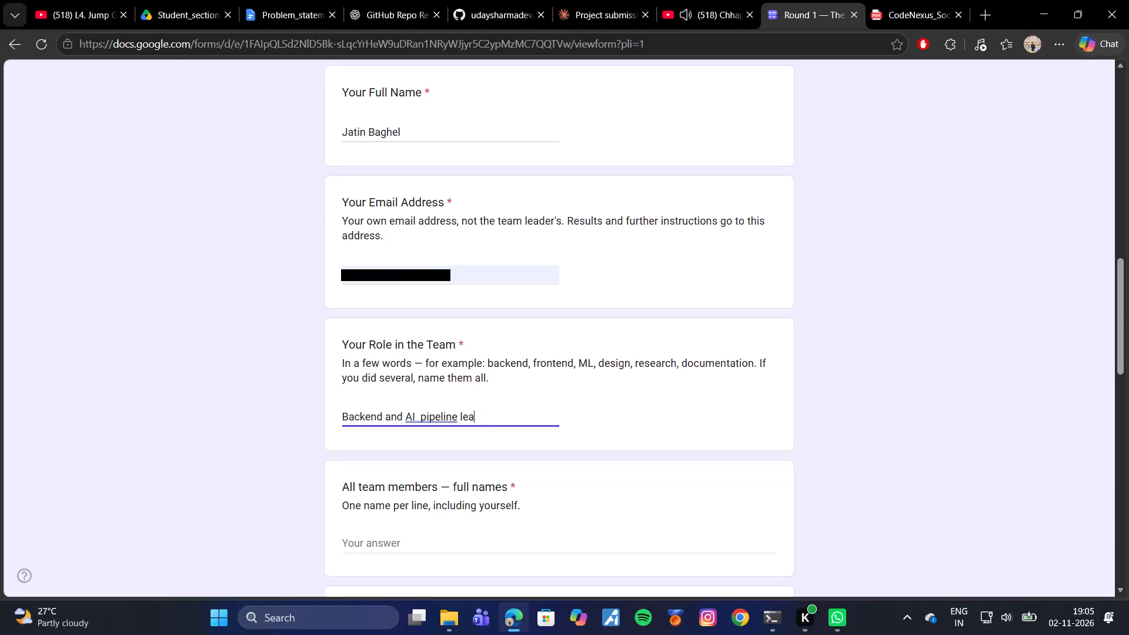
key("BackSpace")
key("BackSpace")
key("BackSpace")
key("BackSpace")
key("Left")
key("Left")
key("Left")
key("Left")
key("Left")
key("Left")
key("Left")
key("Left")
key("BackSpace")
left_click(669, 439)
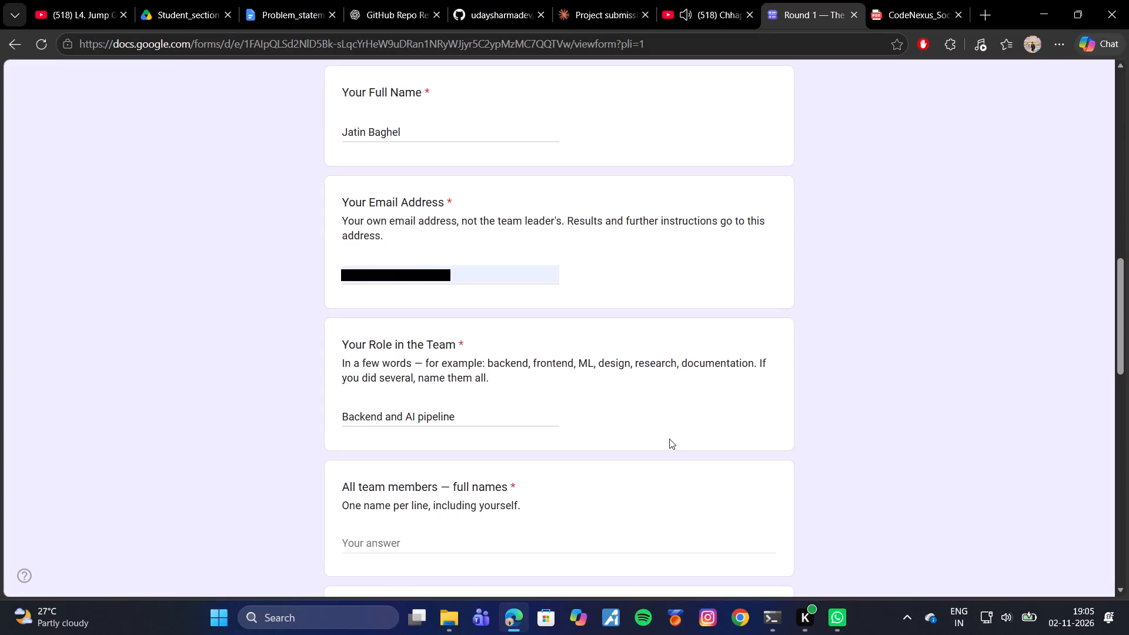
Enter the four team members' names in the All team members answer, one per line, starting with the team leader.
scroll(669, 439, "down", 1)
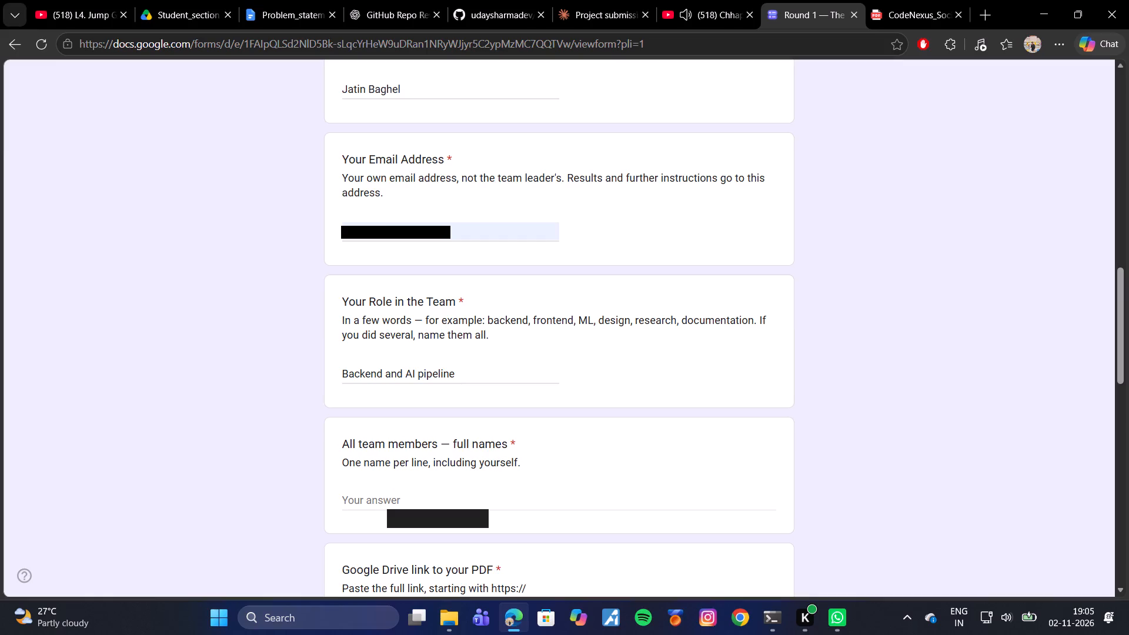
left_click(379, 499)
scroll(439, 451, "down", 1)
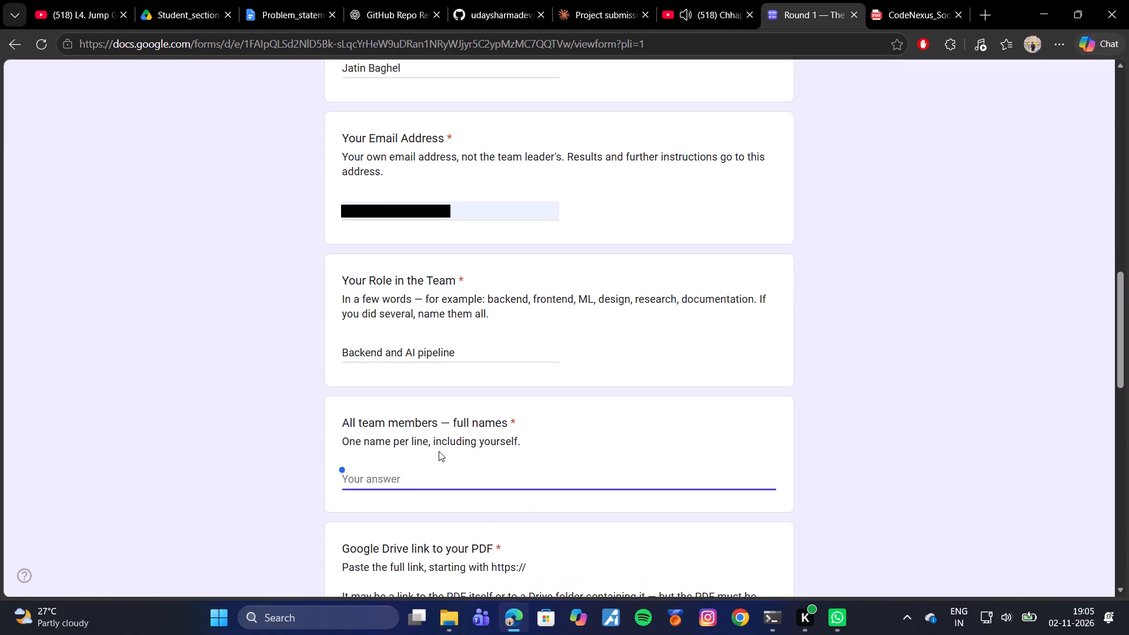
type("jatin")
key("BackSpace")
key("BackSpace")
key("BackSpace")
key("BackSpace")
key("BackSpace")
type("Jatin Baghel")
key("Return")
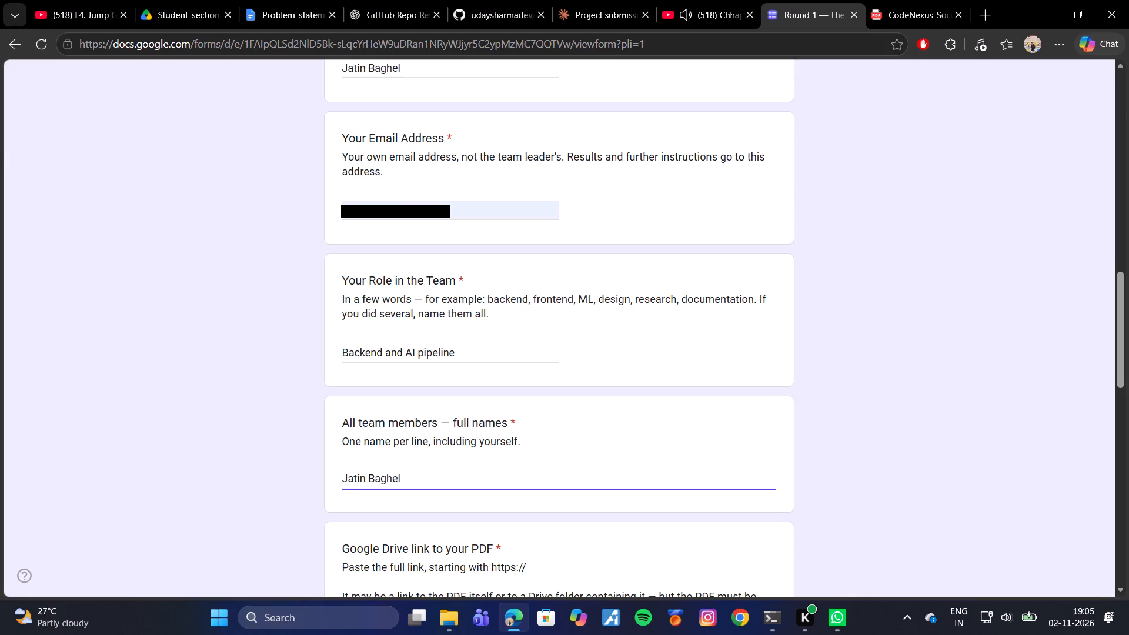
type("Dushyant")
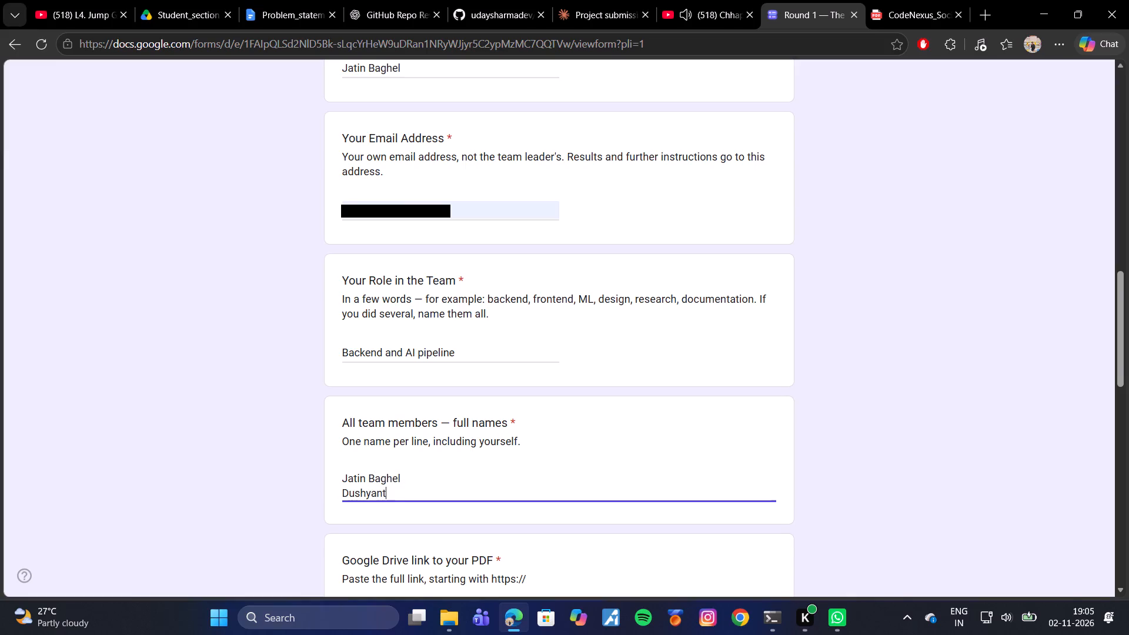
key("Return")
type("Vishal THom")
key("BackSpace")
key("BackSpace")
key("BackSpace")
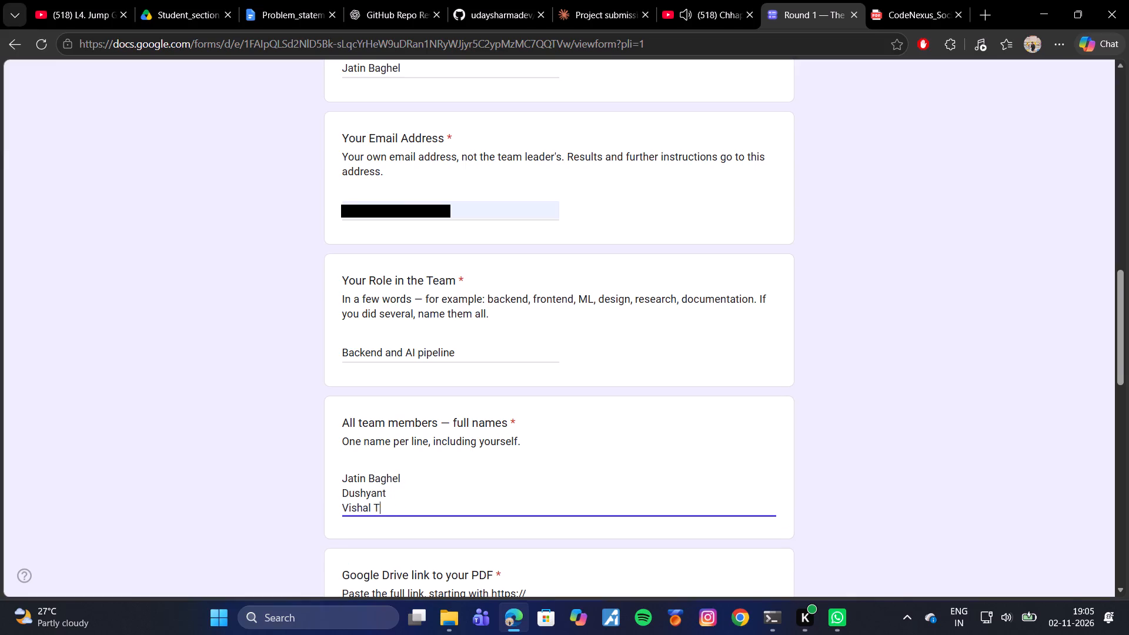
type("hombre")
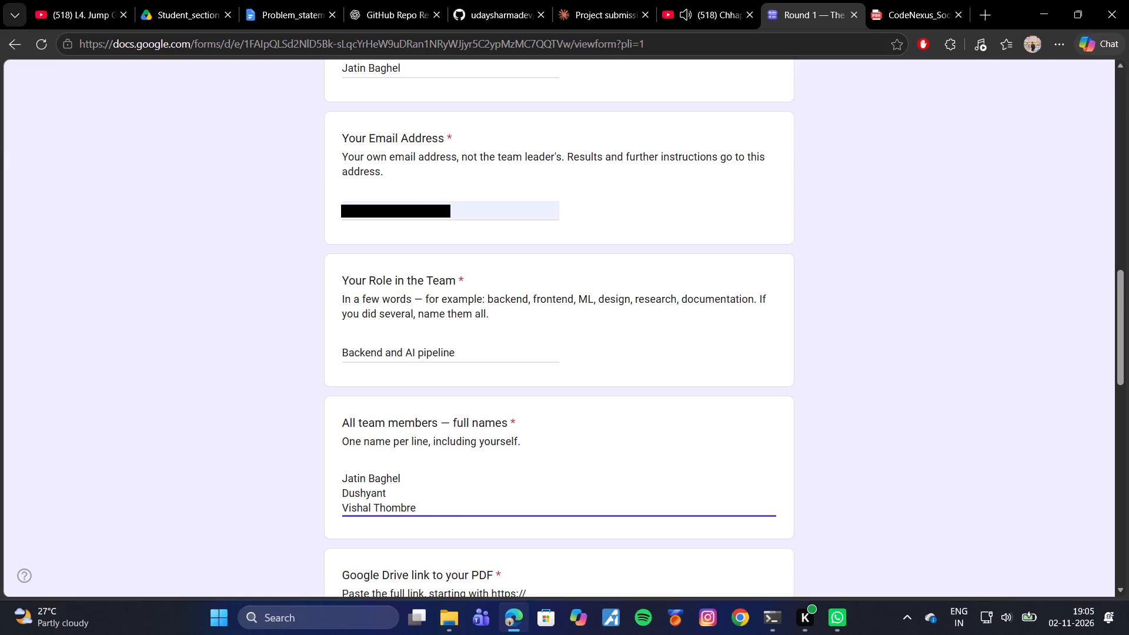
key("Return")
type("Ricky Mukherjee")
Open Google Drive in a new tab, copy the address of My Drive's CodeNexus folder, and paste it as the form's Google Drive link answer.
scroll(526, 413, "down", 1)
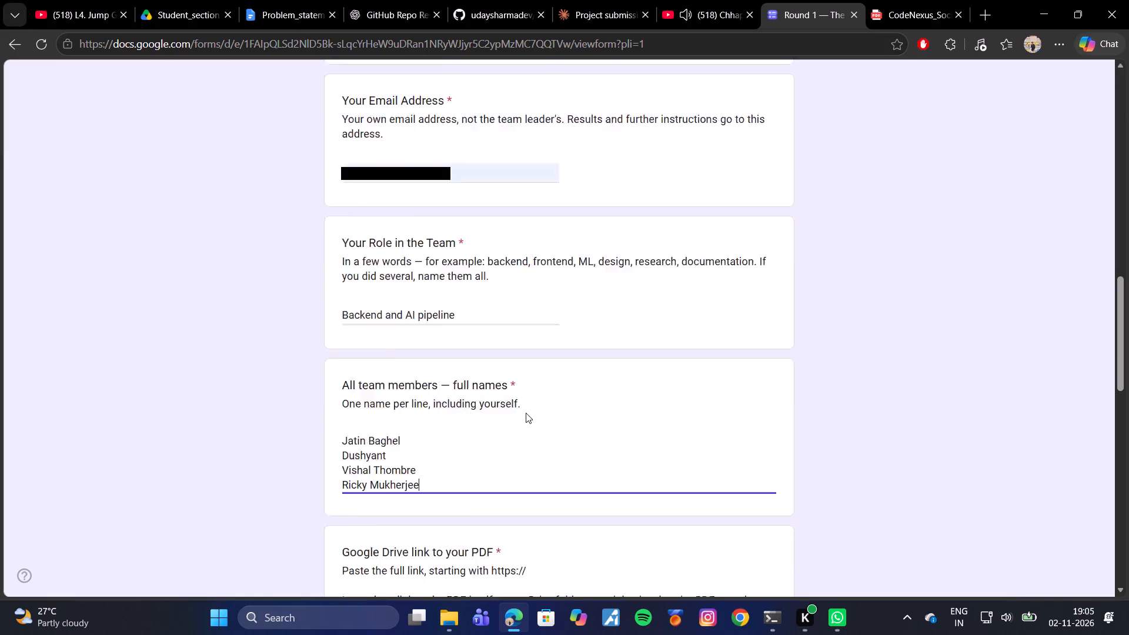
scroll(526, 413, "down", 1)
scroll(461, 443, "down", 1)
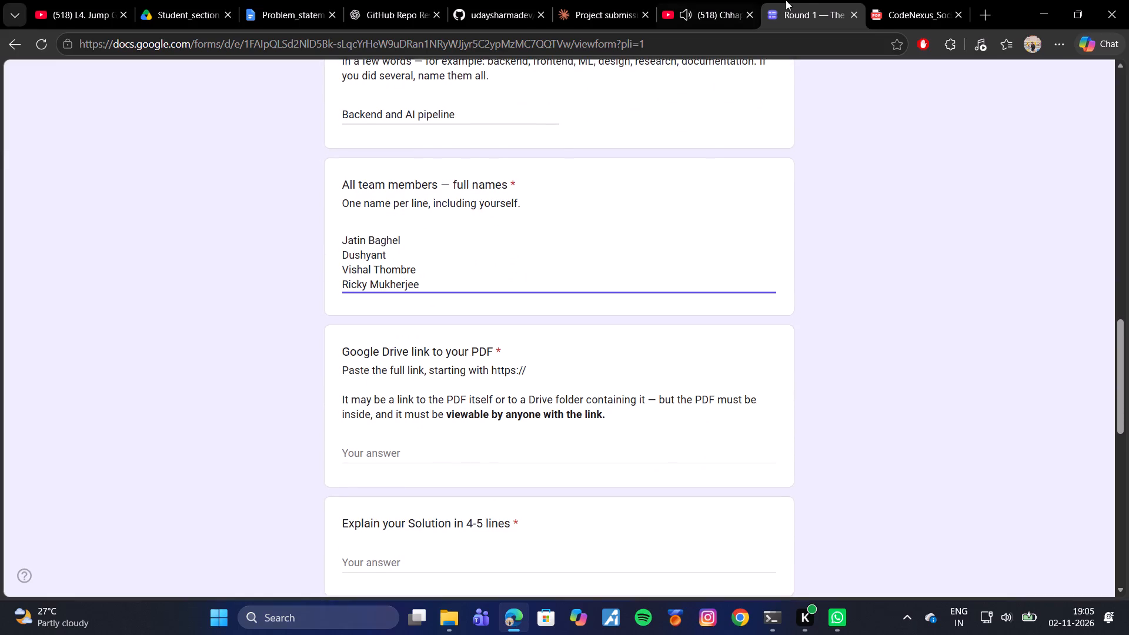
left_click(973, 2)
left_click(987, 11)
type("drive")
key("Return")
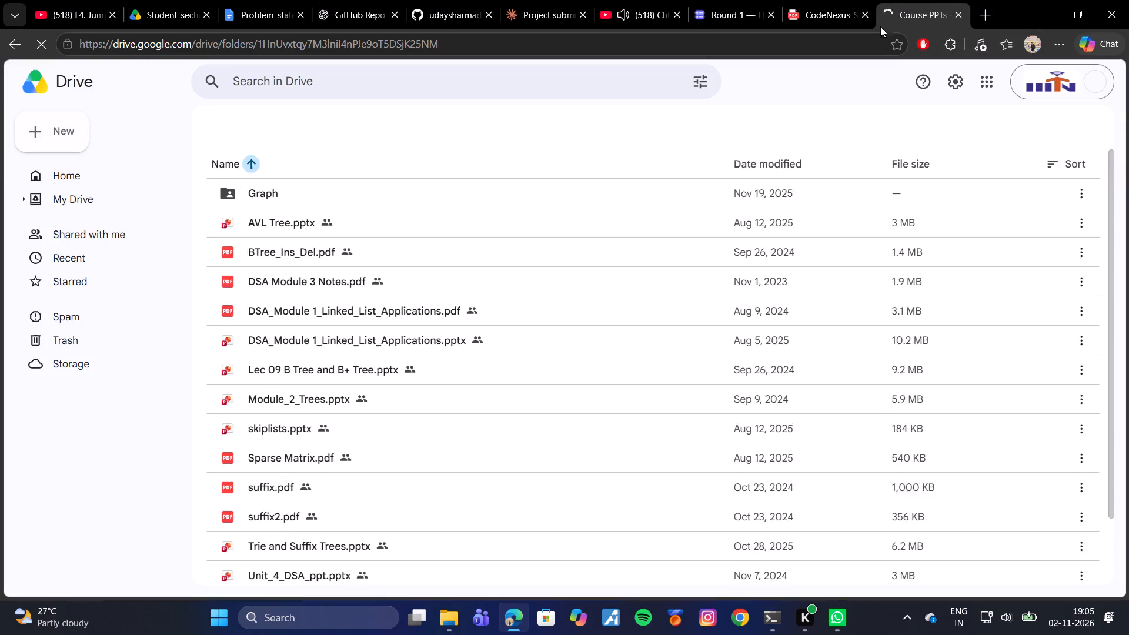
left_click(68, 257)
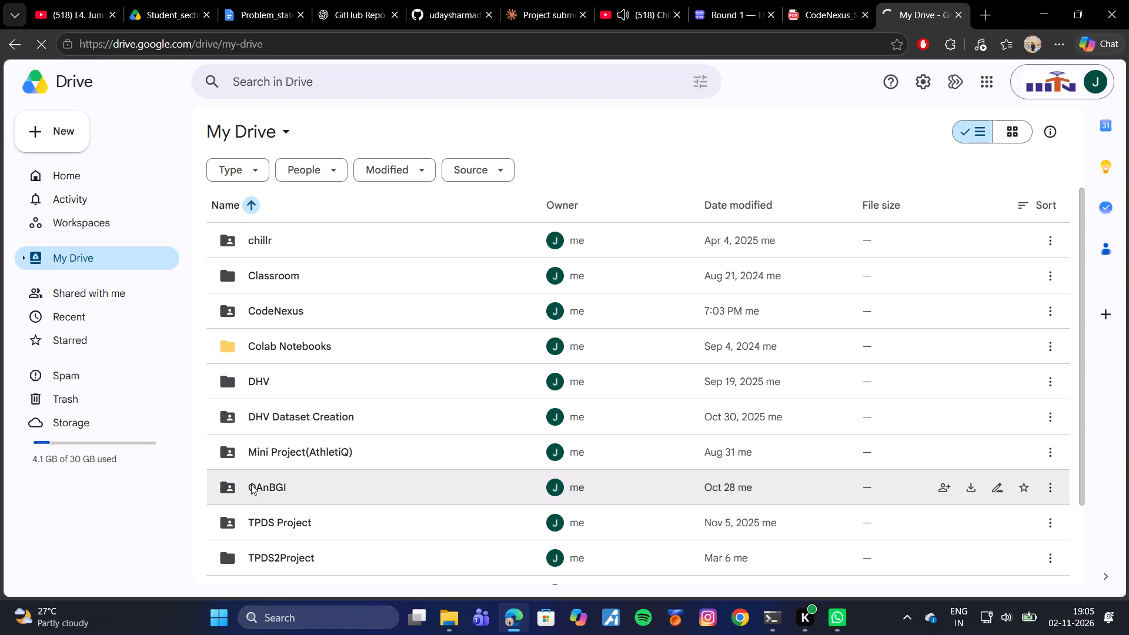
double_click(279, 305)
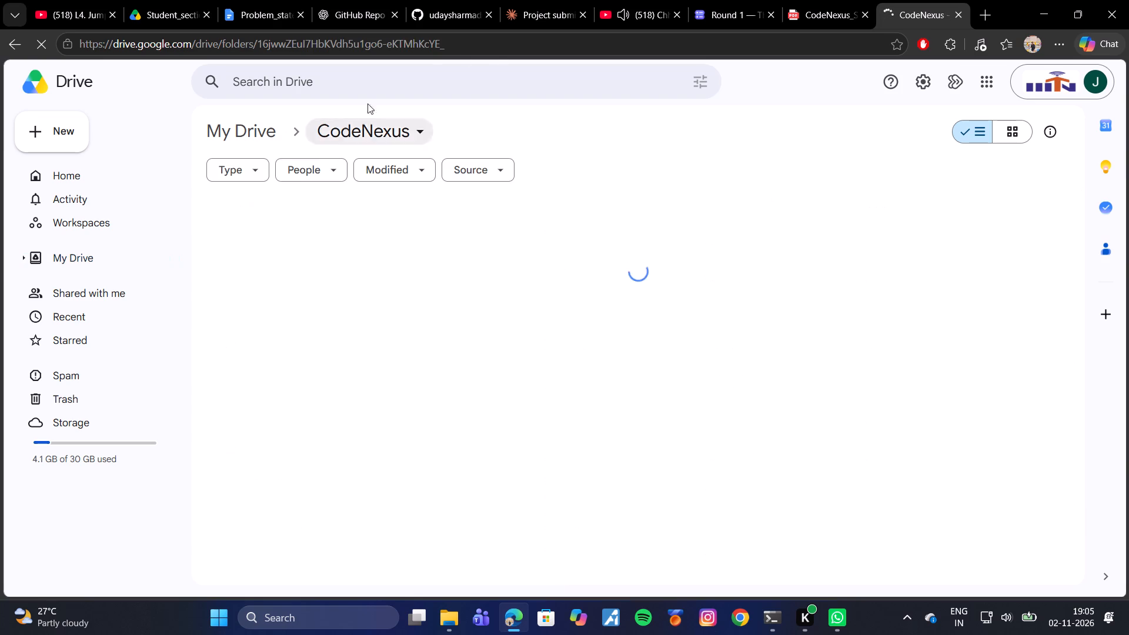
left_click(502, 48)
key("ctrl+c")
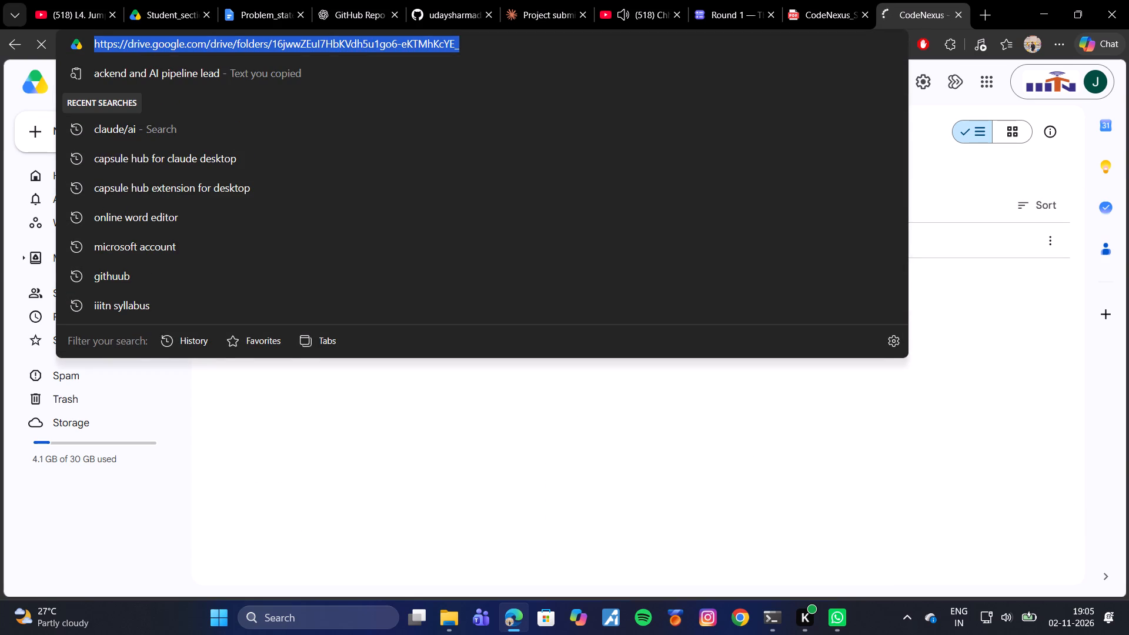
left_click(502, 48)
left_click(729, 0)
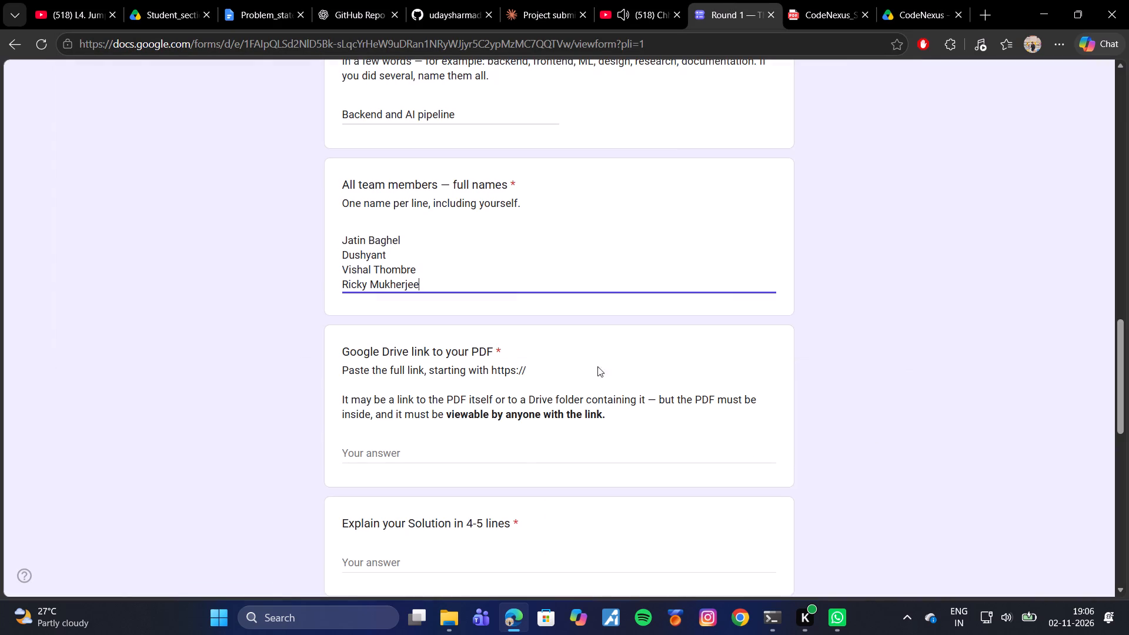
left_click(356, 459)
key("ctrl+v")
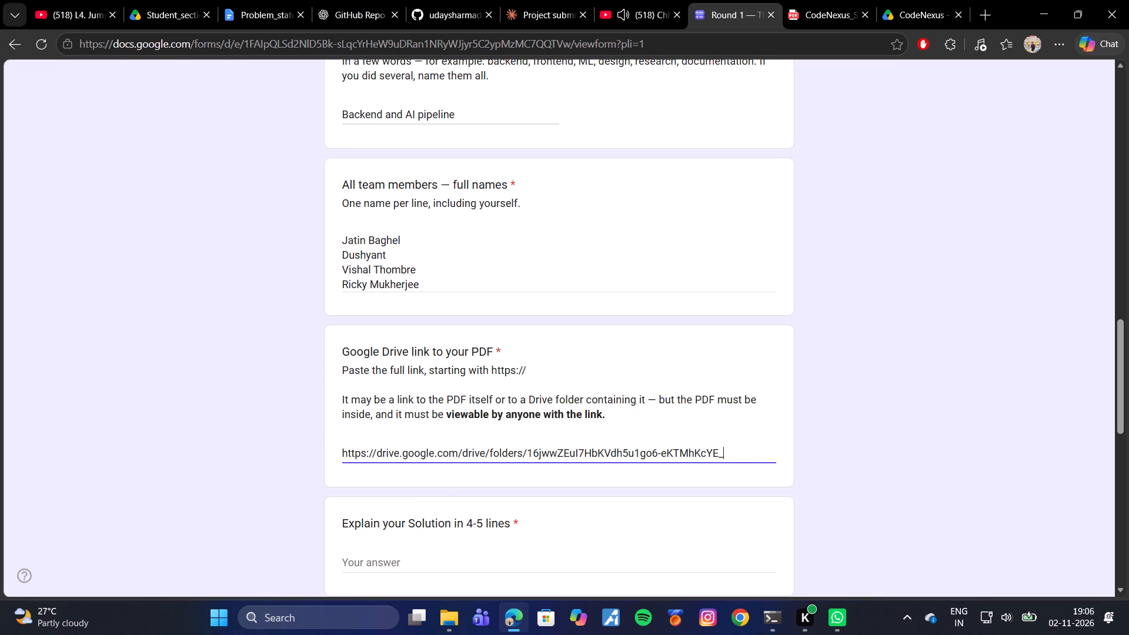
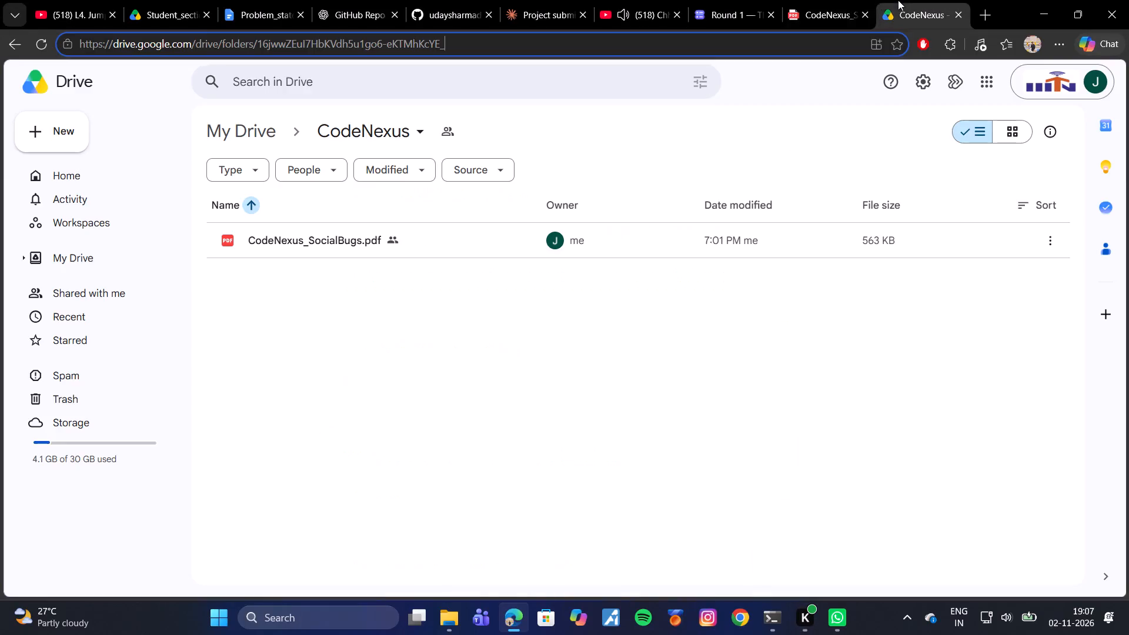
Look back through CodeNexus_SocialBugs.pdf from the team details section through the responsibilities, technology stack and main features to the numbered workflow steps.
left_click(850, 0)
scroll(646, 345, "down", 1)
scroll(646, 345, "up", 4)
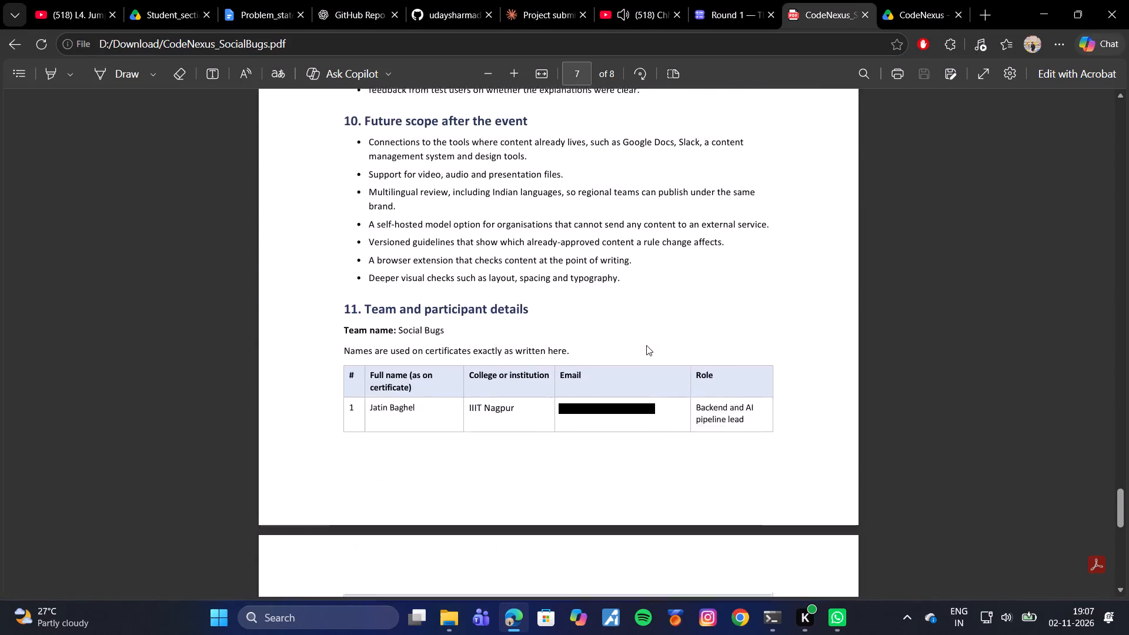
scroll(646, 345, "up", 6)
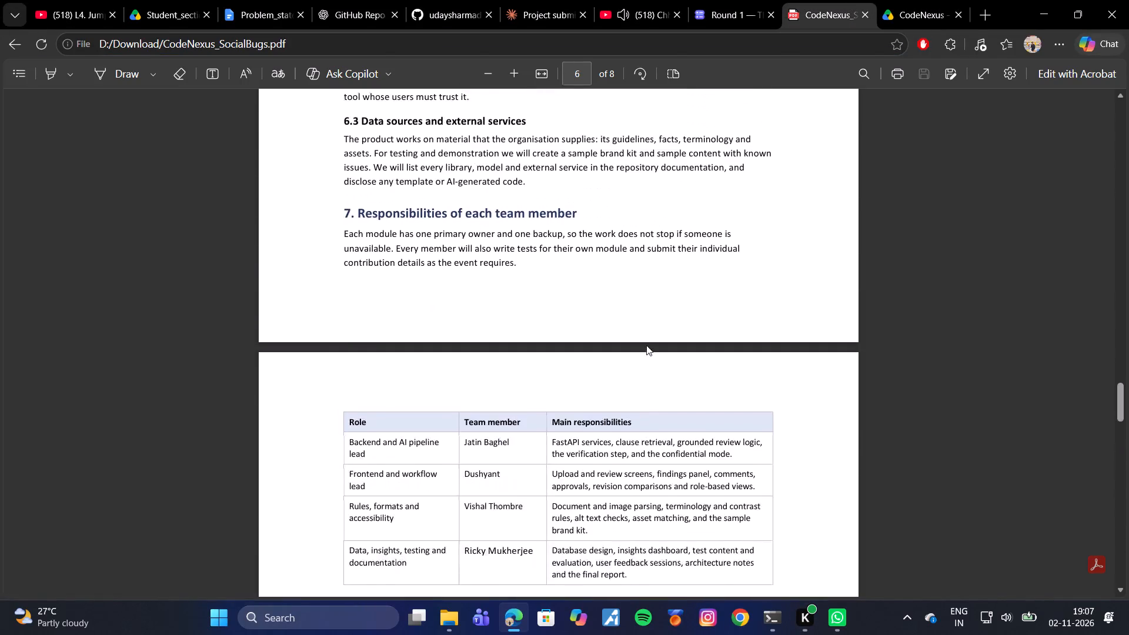
scroll(646, 345, "up", 2)
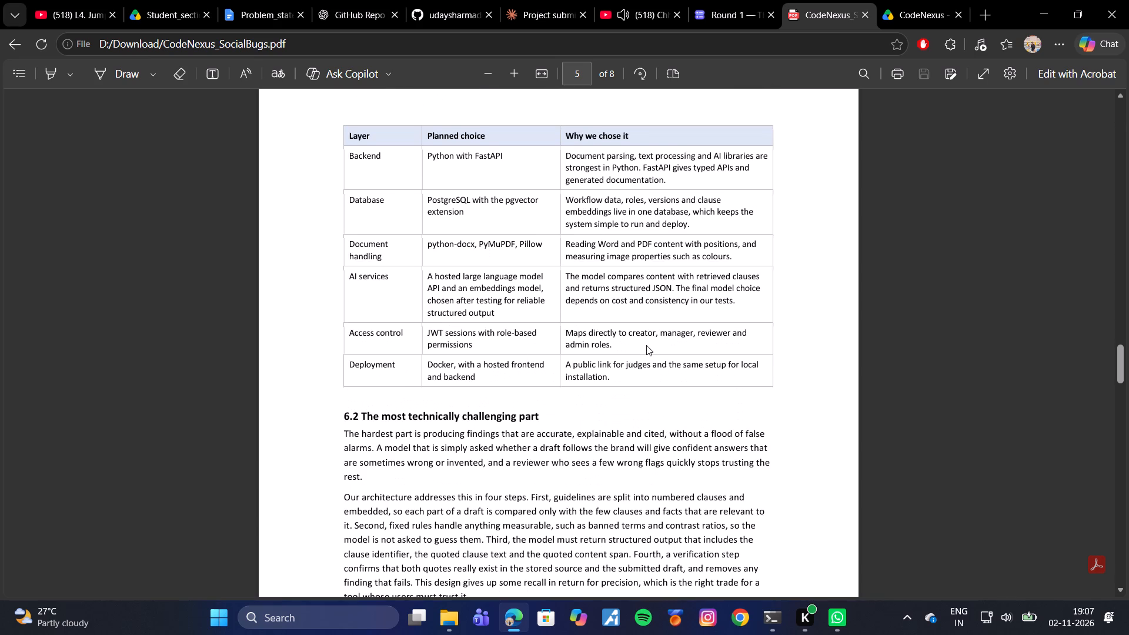
scroll(646, 345, "up", 5)
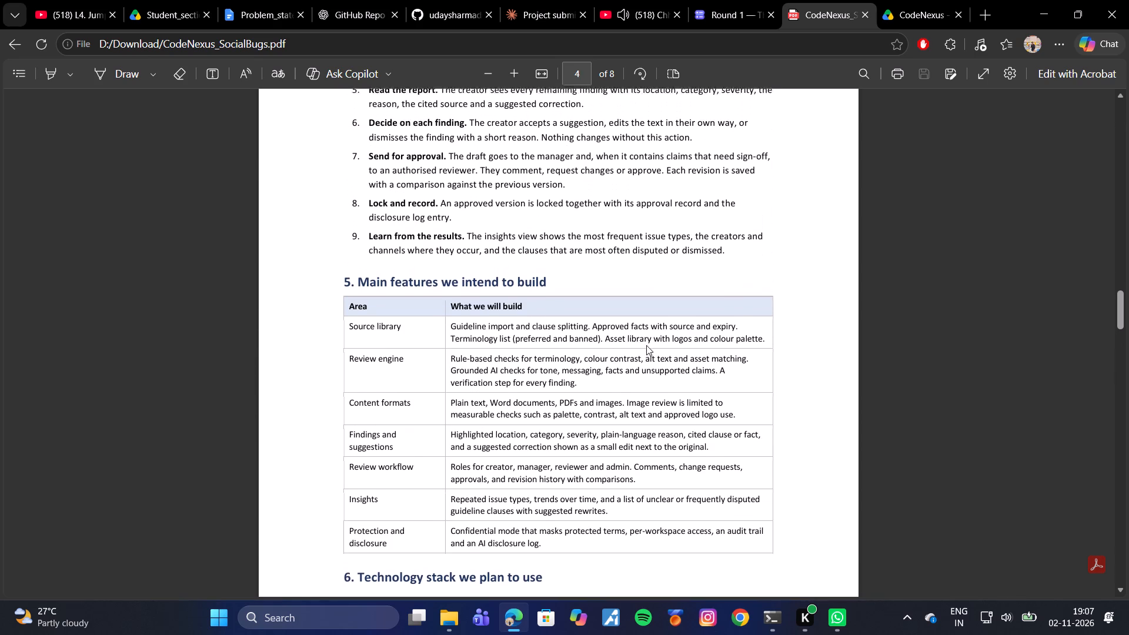
scroll(646, 345, "up", 5)
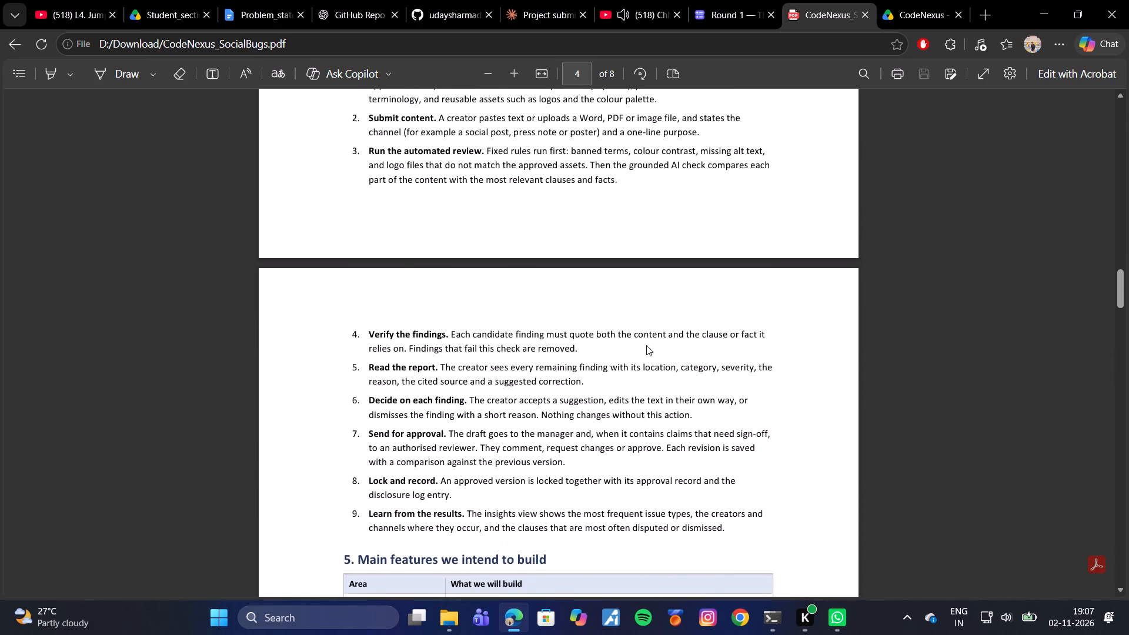
Look back from the product workflow through the responsible design, proposed solution and three improvements sections of CodeNexus_SocialBugs.pdf.
scroll(646, 345, "up", 2)
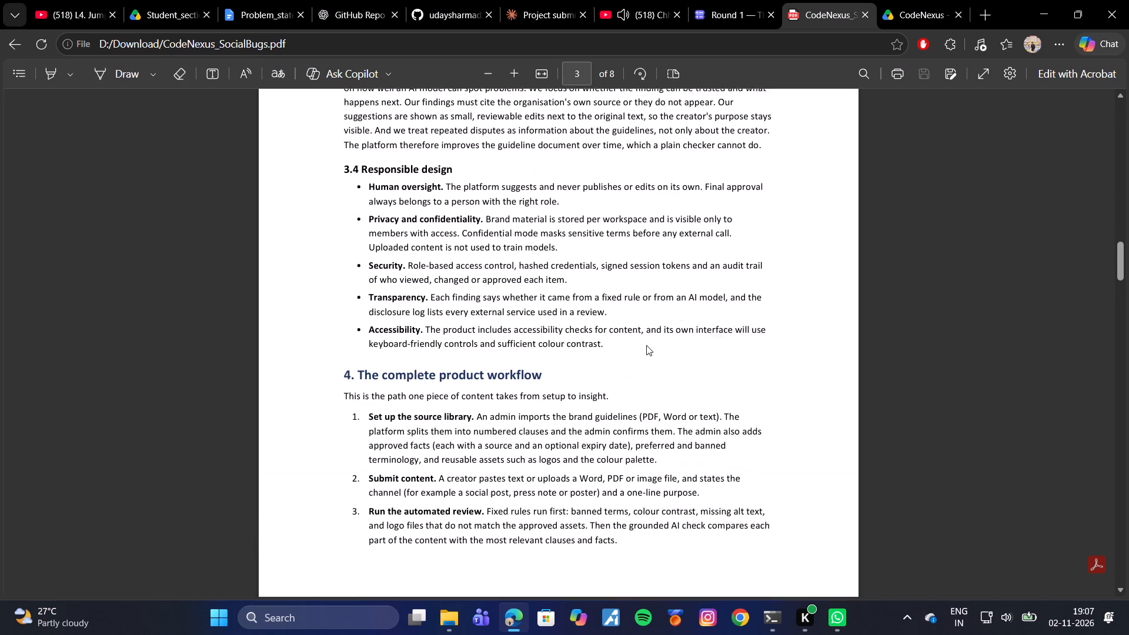
scroll(646, 345, "up", 6)
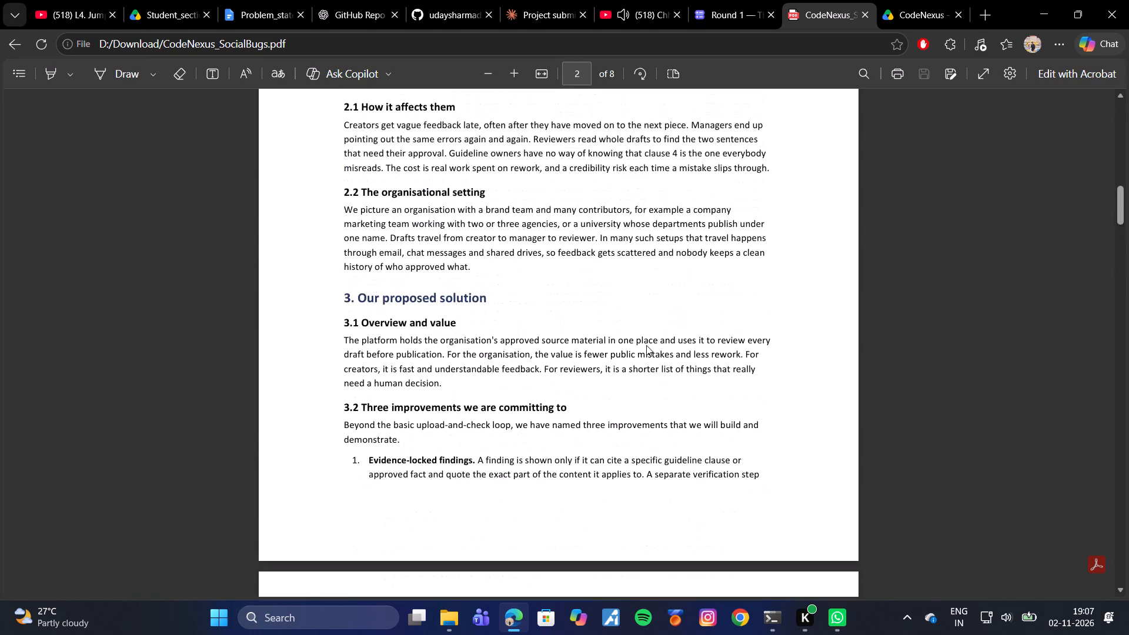
scroll(646, 345, "up", 2)
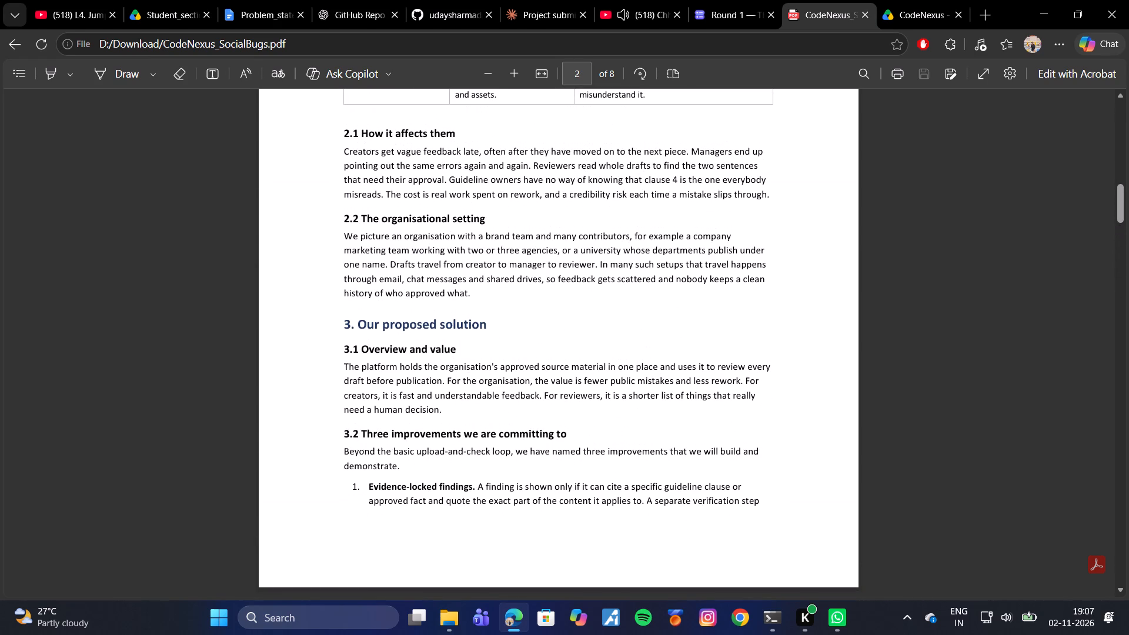
scroll(378, 361, "down", 2)
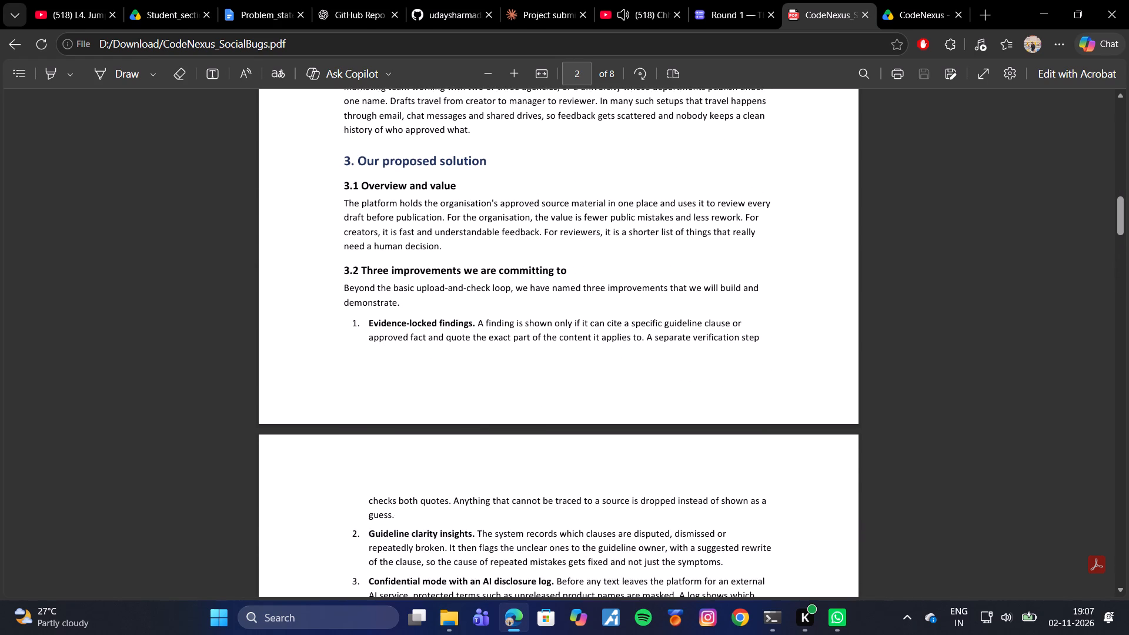
scroll(396, 319, "down", 4)
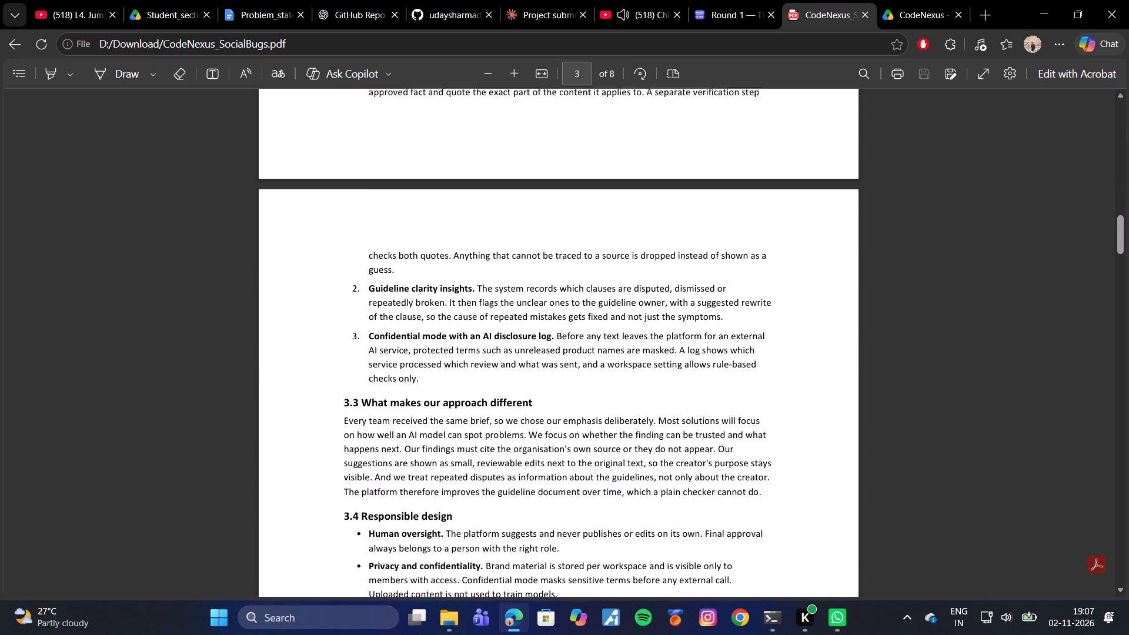
scroll(396, 319, "down", 5)
Copy the section 3.2 text from the heading Three improvements we are committing to through the Confidential mode with an AI disclosure log item.
scroll(396, 319, "up", 4)
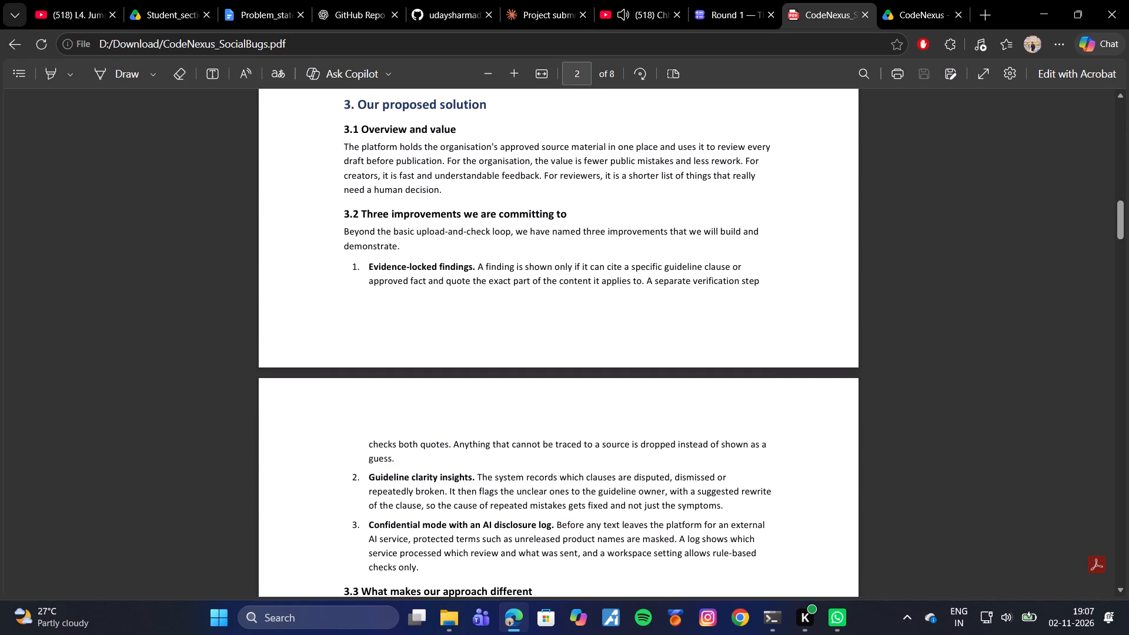
left_click_drag(361, 213, 393, 555)
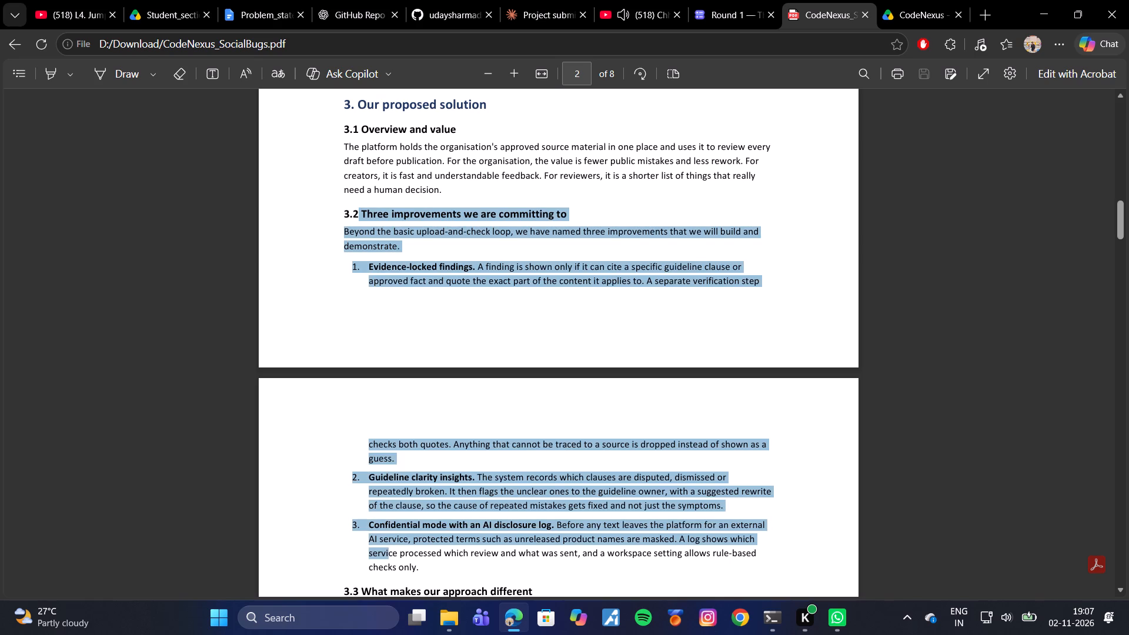
left_click_drag(393, 555, 423, 569)
key("ctrl+c")
left_click(423, 569)
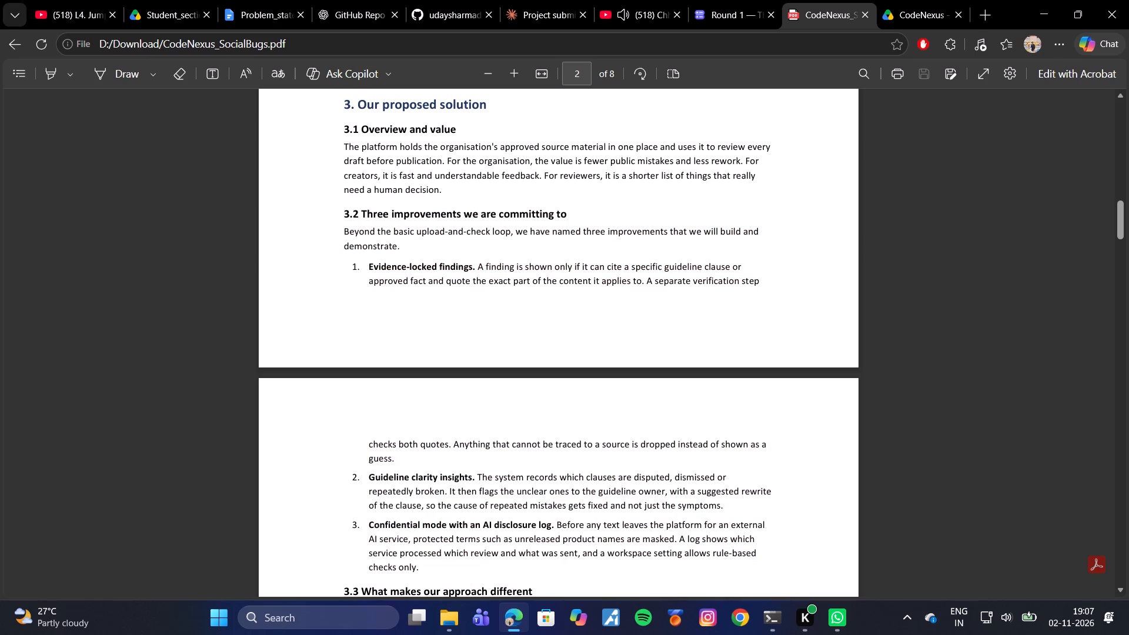
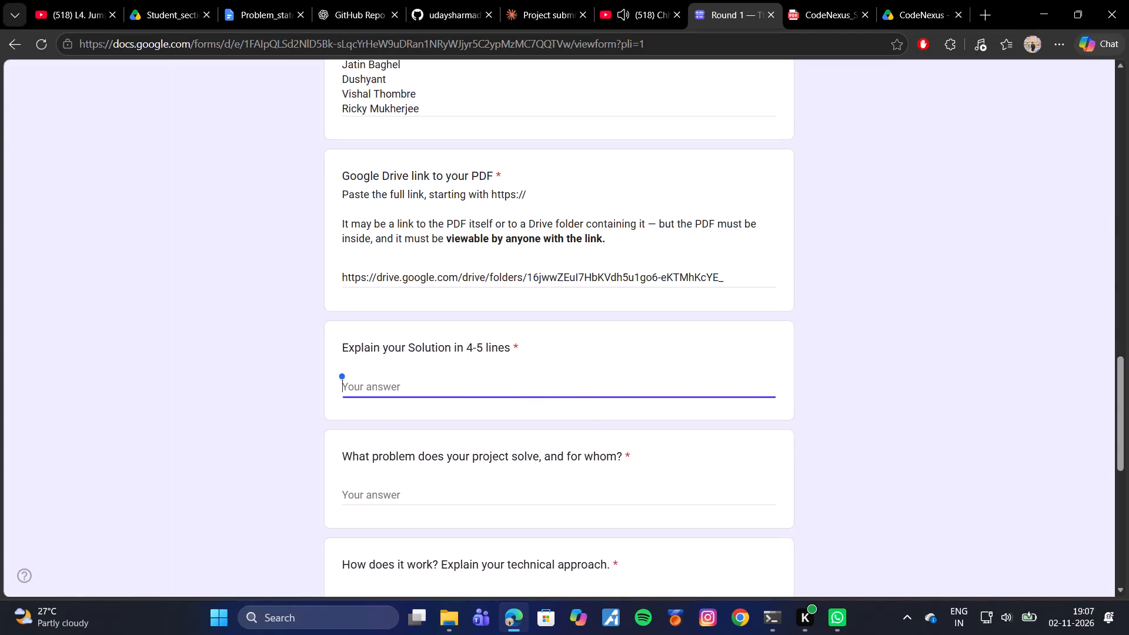
Paste the copied passage on the three committed improvements into the Explain your Solution in 4-5 lines answer.
key("ctrl+v")
In item 3 of the solution answer, remove the line break between "external" and "AI service" so the sentence runs on.
scroll(425, 369, "down", 1)
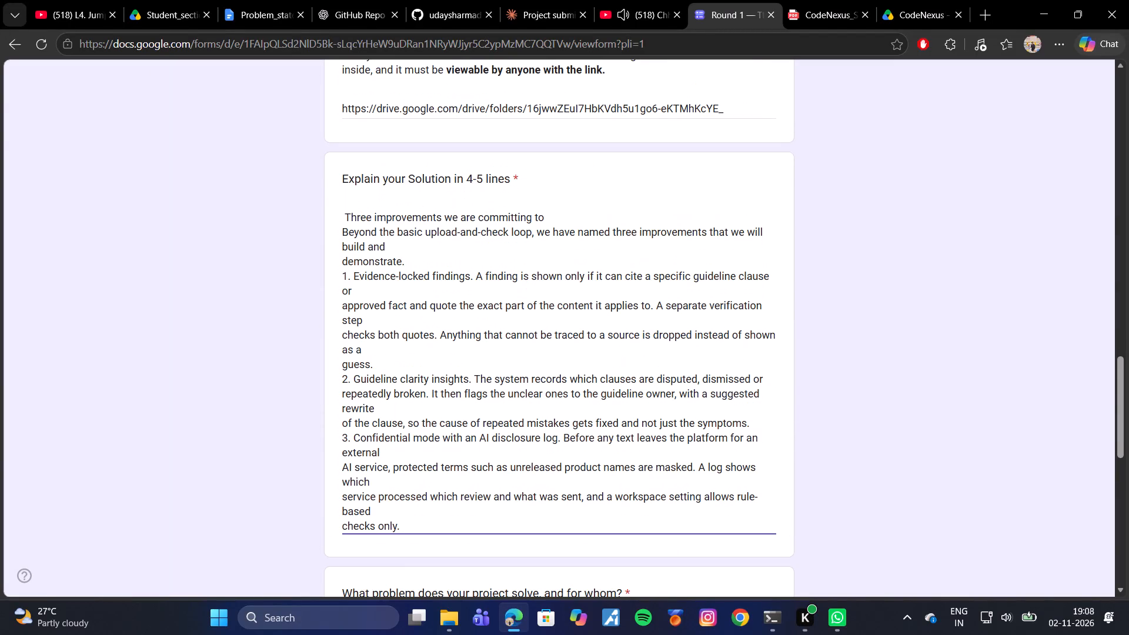
left_click(387, 453)
key("Down")
key("Left")
key("Left")
key("Left")
key("Left")
key("Left")
key("Left")
key("Left")
key("Left")
key("Left")
key("BackSpace")
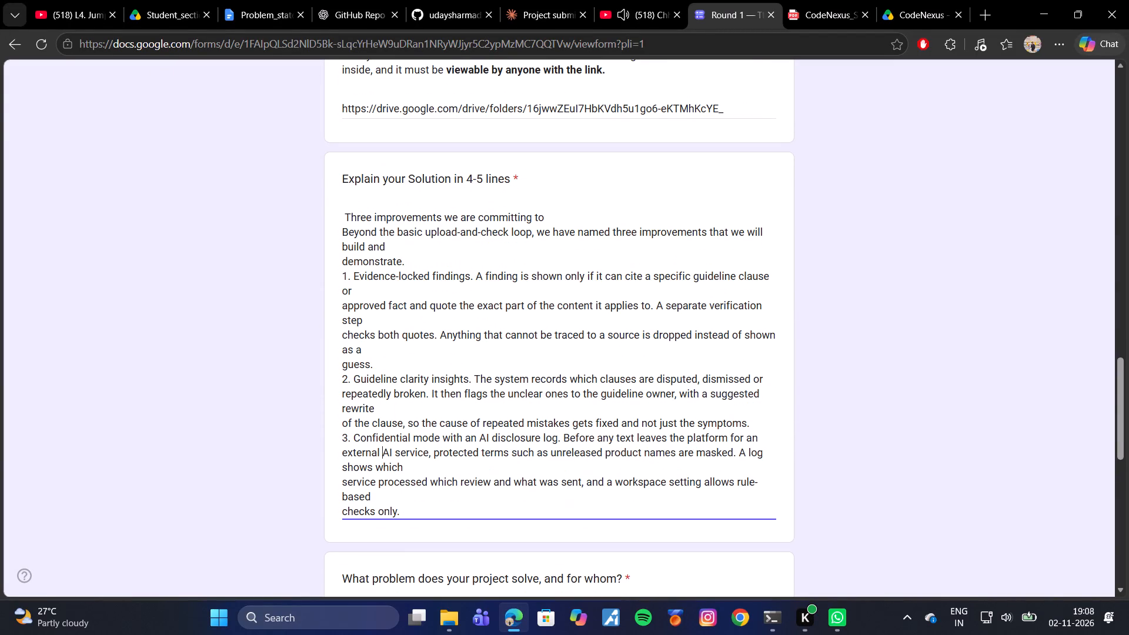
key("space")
key("BackSpace")
Remove the line break between "A log shows which" and "service processed" in item 3 of the solution answer.
key("Down")
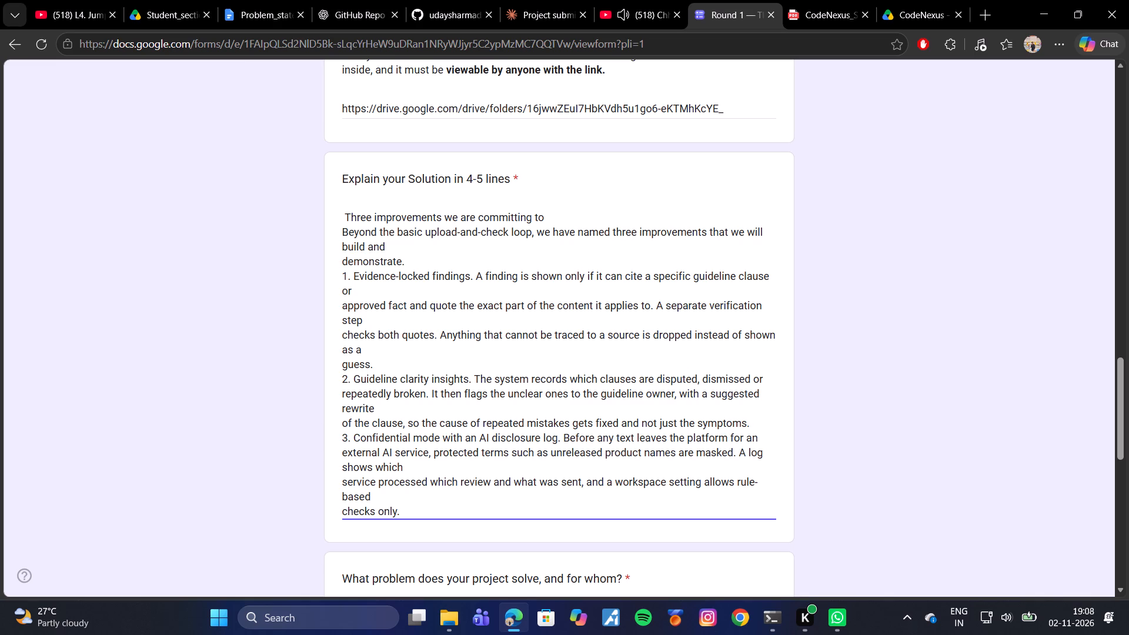
key("Left")
key("Down")
key("Left")
key("Left")
key("Left")
key("Left")
key("Left")
key("Left")
key("Left")
key("BackSpace")
key("Down")
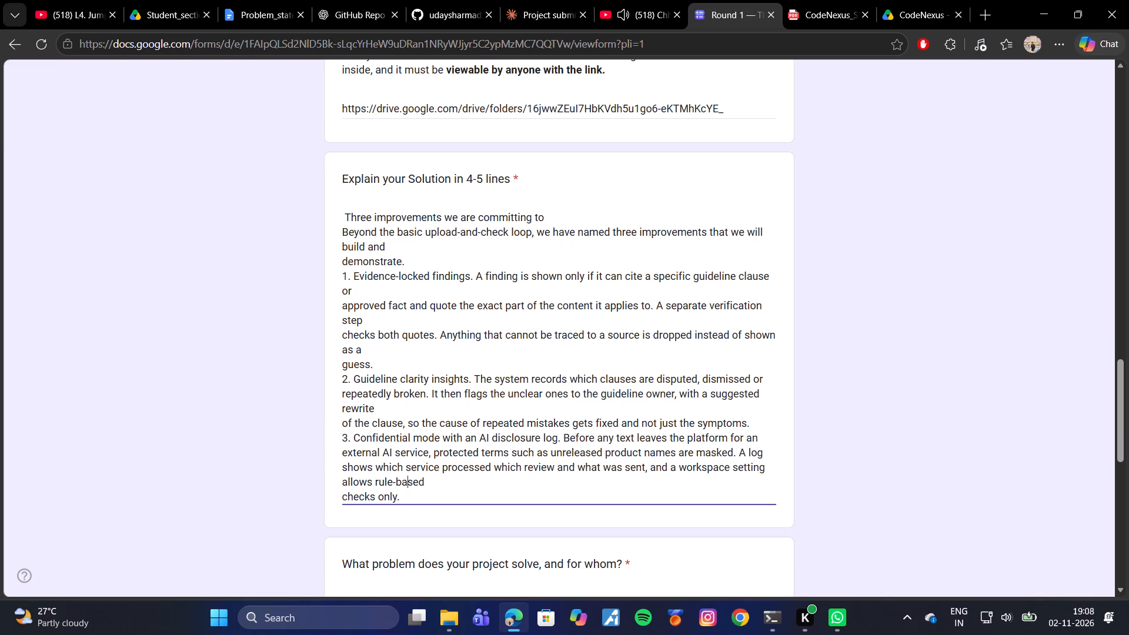
Remove the line break between "rule-based" and "checks only." in point 3 of the solution answer.
key("Down")
key("Left")
key("Left")
key("Left")
key("Left")
key("Left")
key("Left")
key("Left")
key("Left")
key("Left")
key("Left")
key("Left")
key("Left")
key("Left")
key("Left")
key("Right")
key("BackSpace")
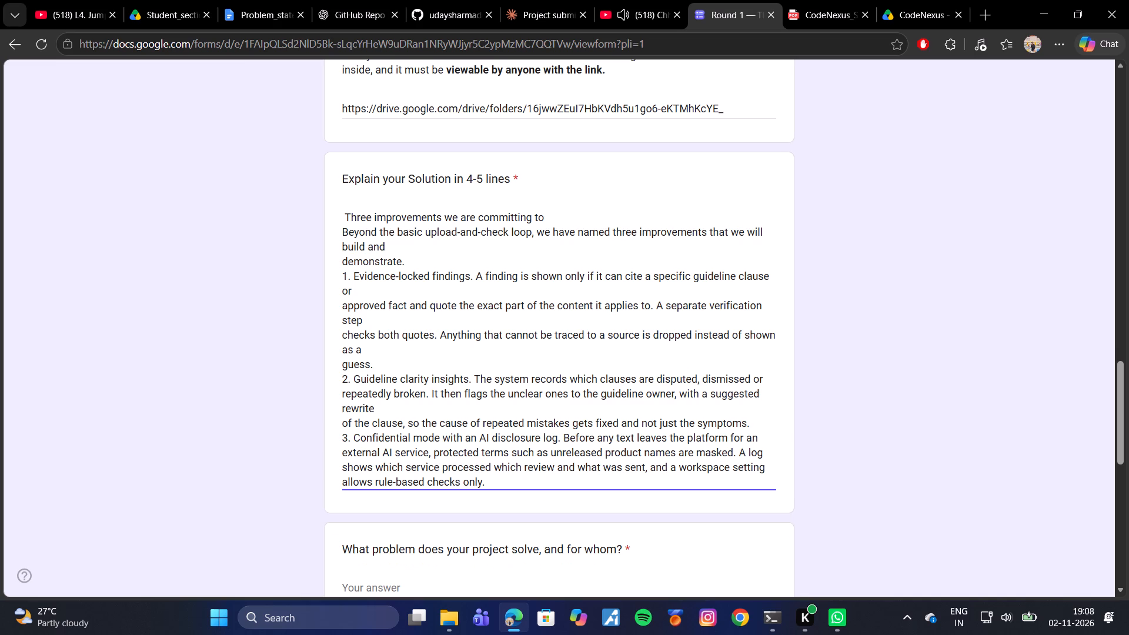
Join "or" and "approved fact" in point 1 by removing the line break between them, keeping a space after "clause".
key("Left")
key("Left")
key("Left")
key("Left")
key("Left")
key("Left")
key("Left")
key("Left")
key("Left")
key("Left")
key("Left")
key("Left")
key("Left")
key("Left")
key("Left")
left_click(340, 296)
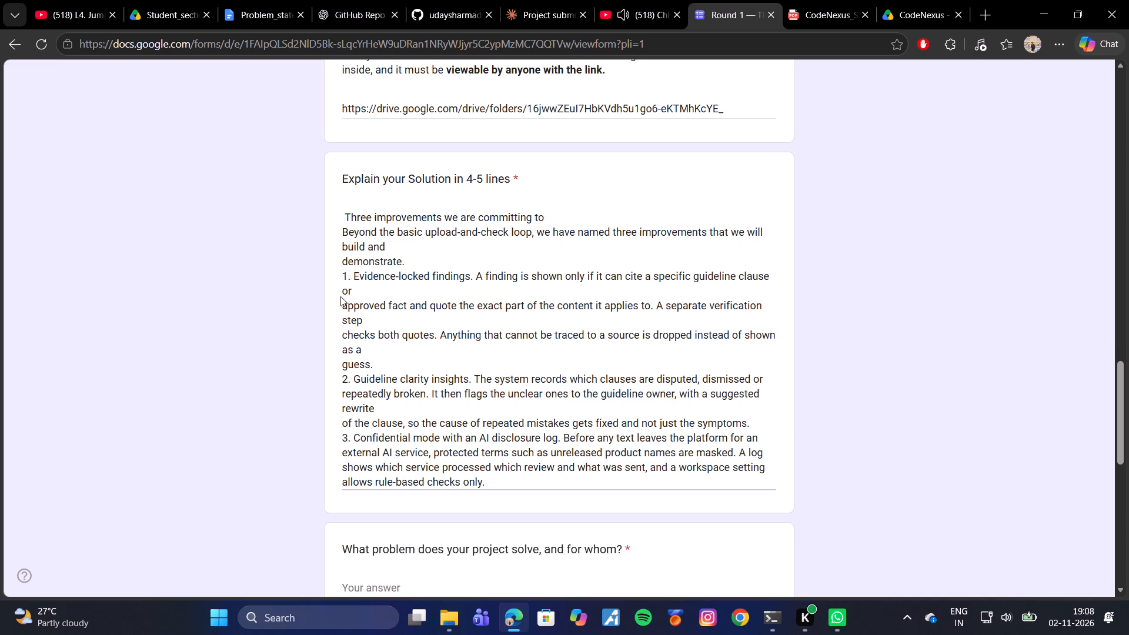
left_click(345, 292)
key("Left")
key("BackSpace")
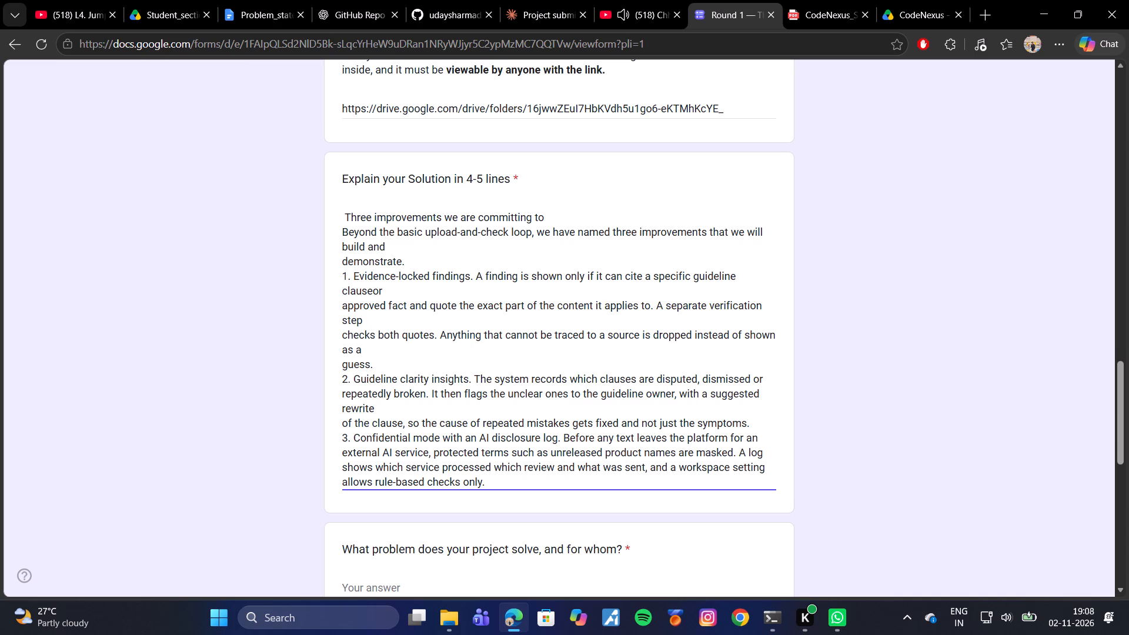
key("space")
key("Down")
key("Left")
key("Down")
key("Left")
key("Left")
key("BackSpace")
Remove the line break between "step" and "checks both quotes" in point 1, keeping the space between "verification" and "step".
key("Down")
key("Left")
key("Left")
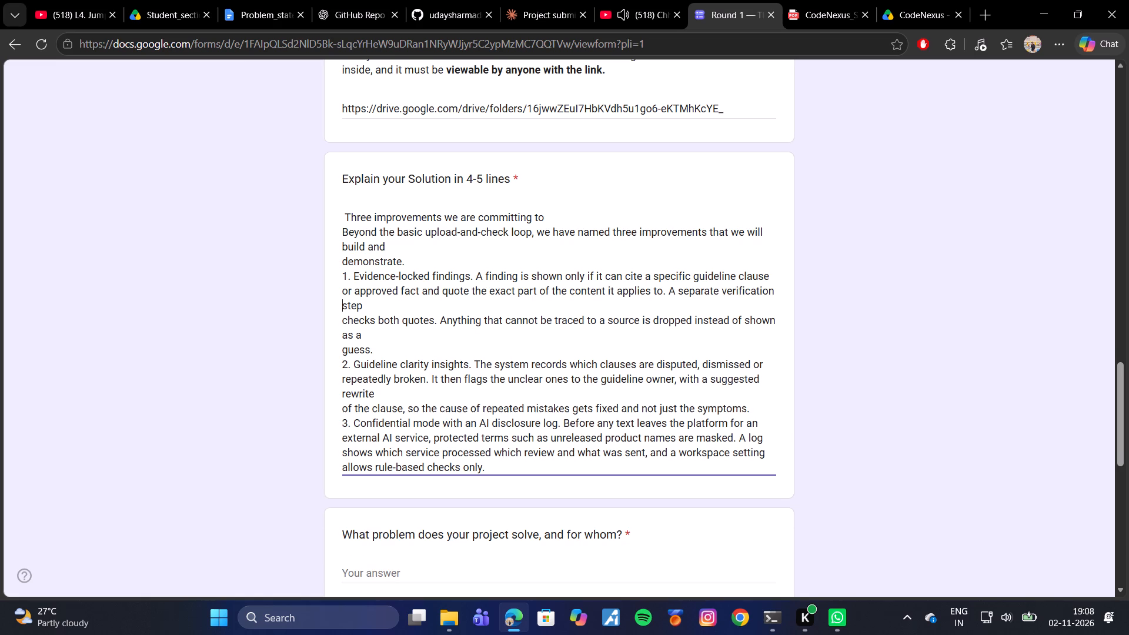
key("BackSpace")
key("Down")
key("Up")
key("space")
key("Down")
key("Down")
key("Left")
left_click(342, 329)
key("Up")
key("BackSpace")
Remove the line break before "guess." so that point 1 ends with "shown as a guess.".
key("Down")
key("Left")
key("Left")
key("Left")
key("Left")
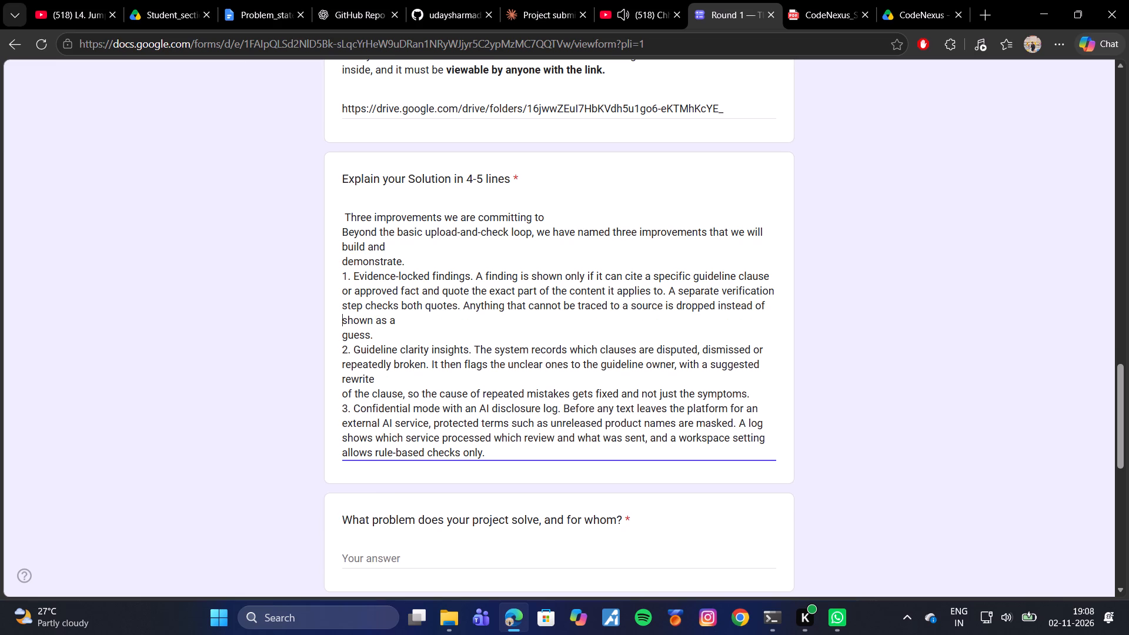
key("Down")
key("BackSpace")
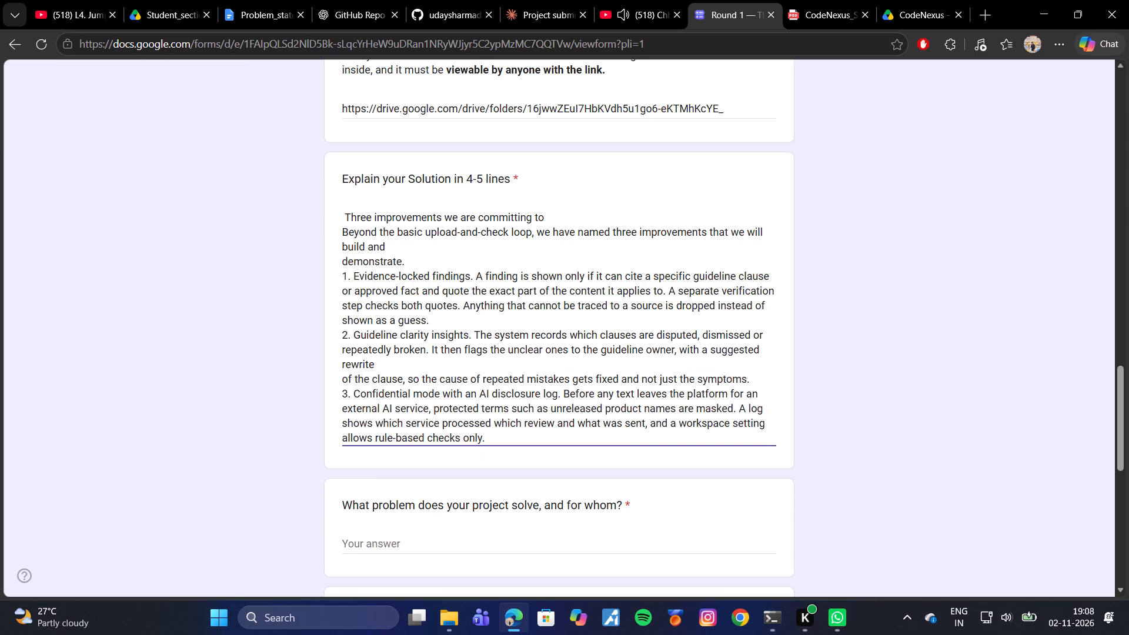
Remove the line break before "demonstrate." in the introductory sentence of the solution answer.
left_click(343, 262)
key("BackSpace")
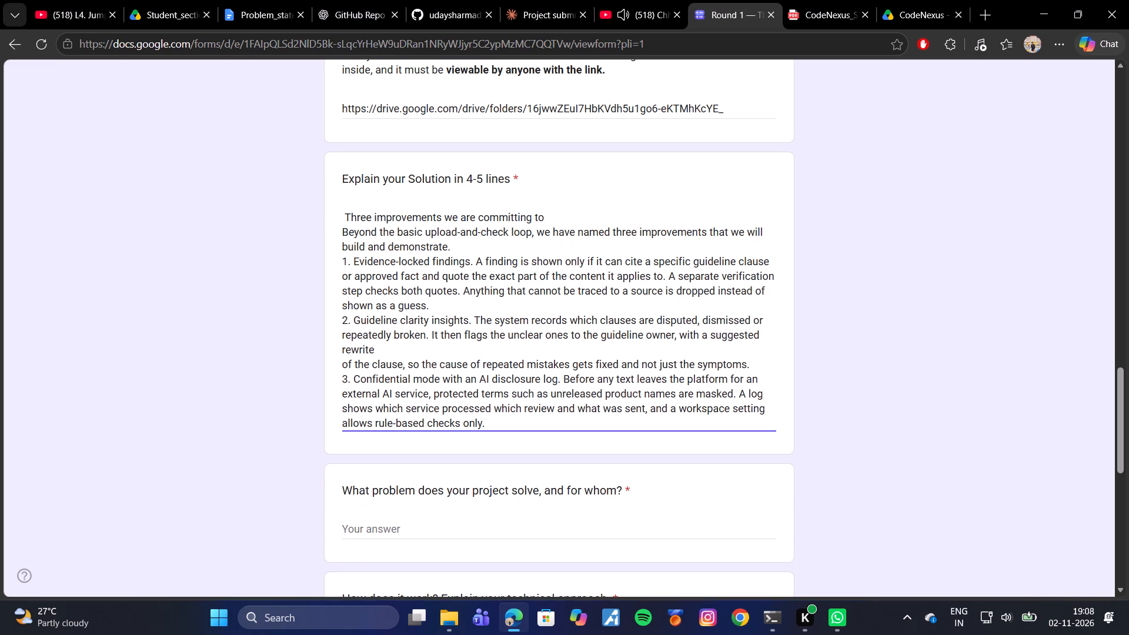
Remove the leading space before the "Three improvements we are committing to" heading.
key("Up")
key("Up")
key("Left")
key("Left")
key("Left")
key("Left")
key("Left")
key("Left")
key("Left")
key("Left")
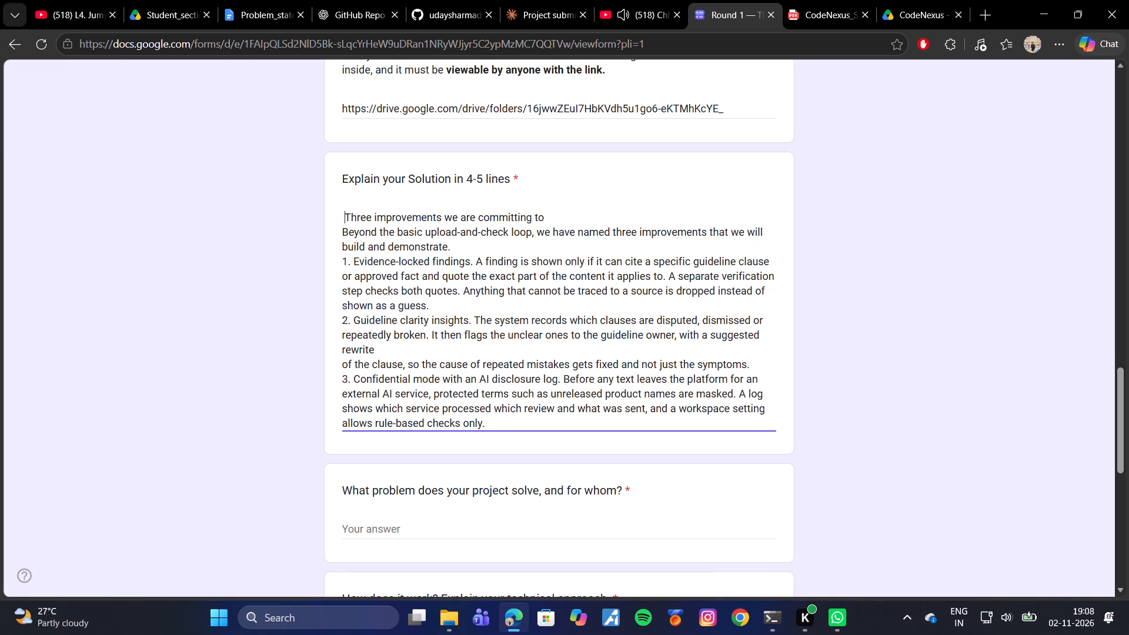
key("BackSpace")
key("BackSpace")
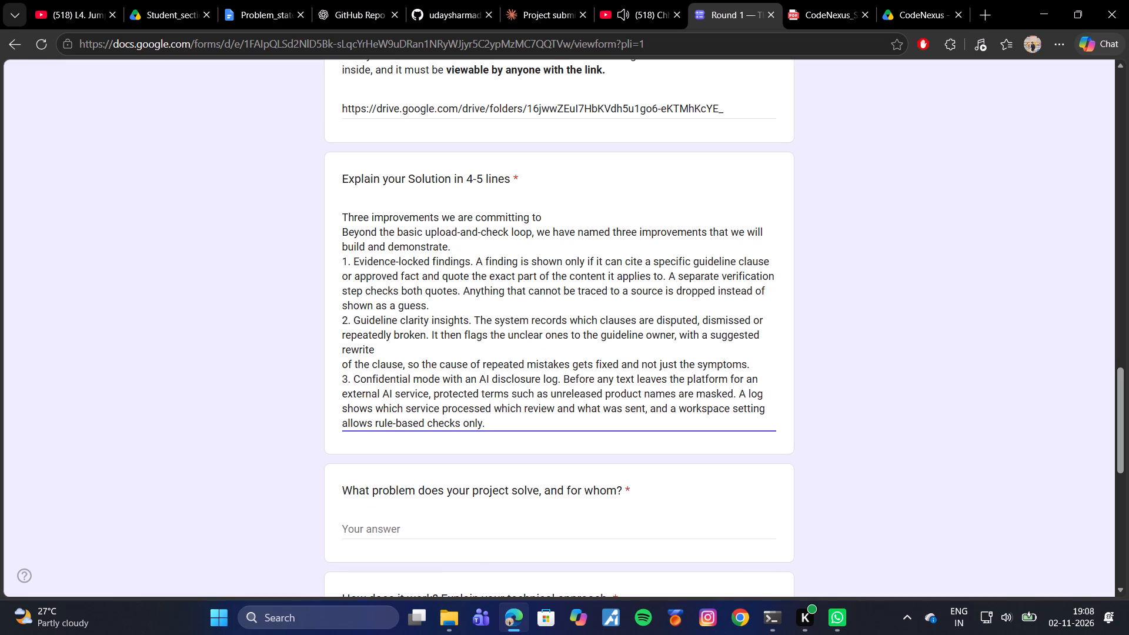
Delete the "Three improvements we are committing to" heading and the "Beyond the basic upload-and-check loop" sentence, so the answer starts at point 1.
left_click_drag(454, 249, 340, 225)
key("BackSpace")
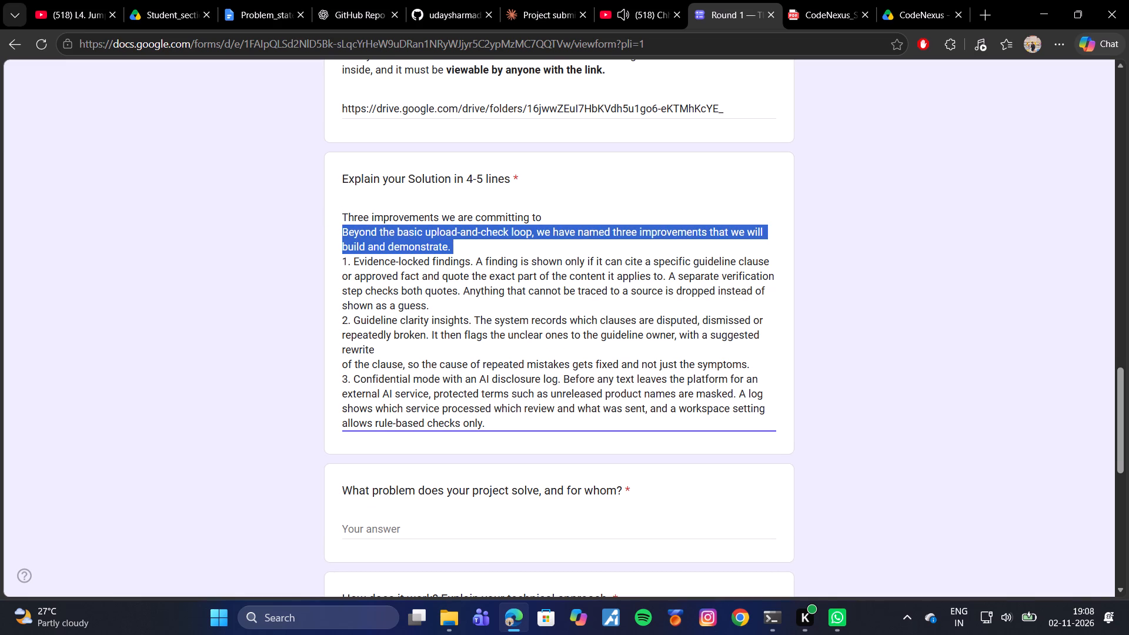
key("BackSpace")
key("BackSpace")
key("BackSpace")
key("BackSpace")
key("BackSpace")
key("BackSpace")
key("BackSpace")
key("BackSpace")
key("BackSpace")
key("BackSpace")
key("BackSpace")
key("BackSpace")
key("BackSpace")
key("BackSpace")
key("BackSpace")
key("BackSpace")
key("BackSpace")
key("BackSpace")
key("BackSpace")
key("BackSpace")
key("BackSpace")
key("BackSpace")
key("BackSpace")
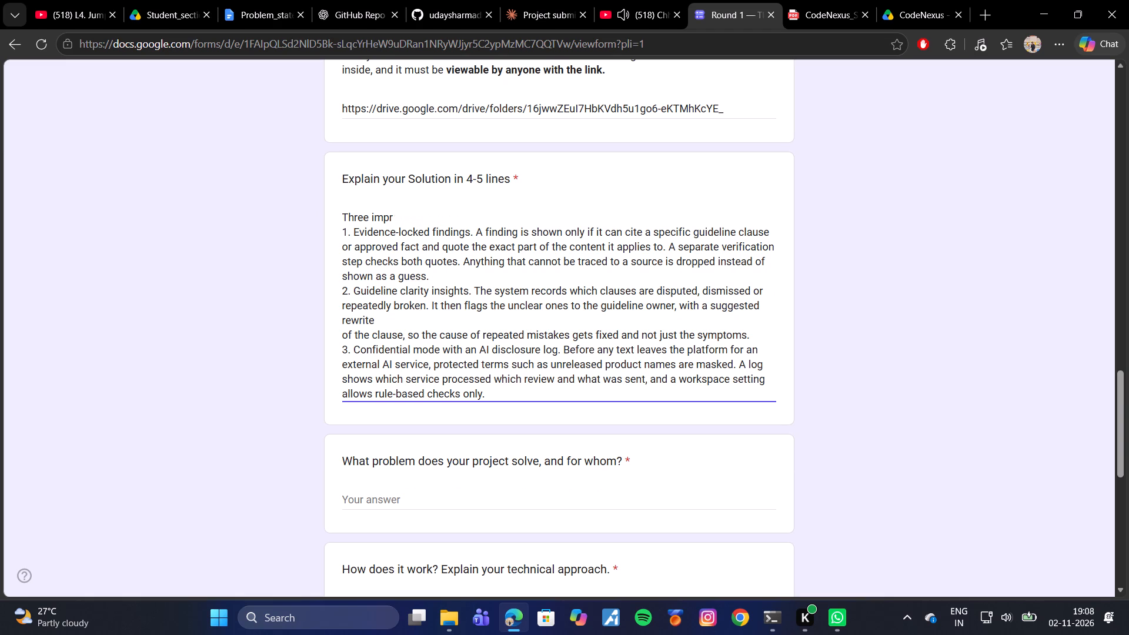
key("BackSpace")
key("BackSpace")
key("BackSpace")
key("BackSpace")
key("BackSpace")
key("Down")
key("BackSpace")
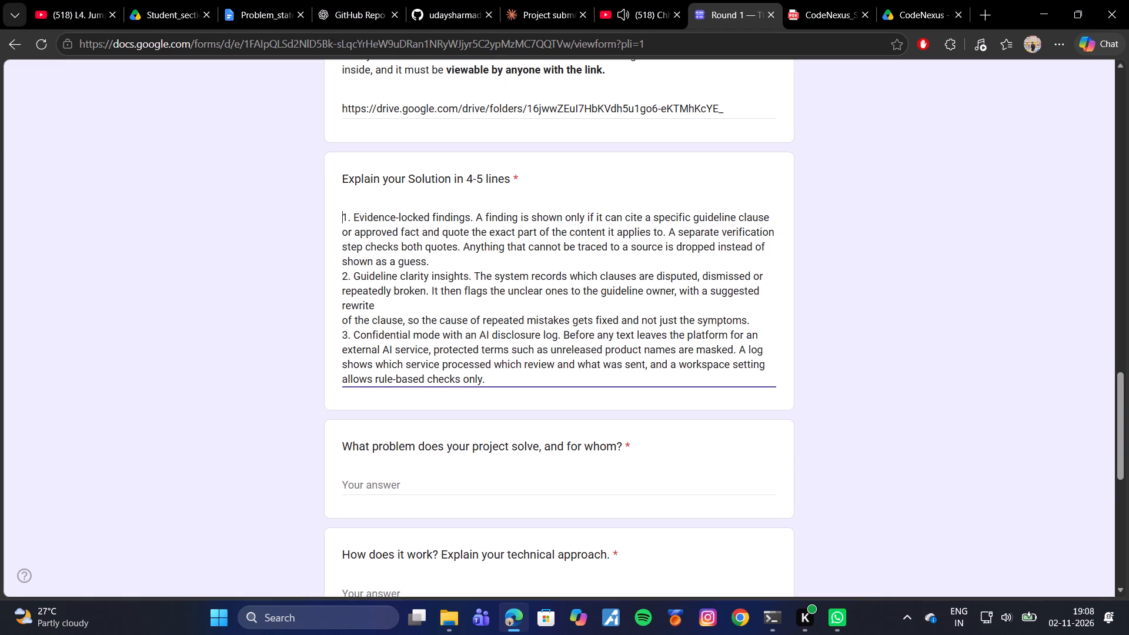
key("BackSpace")
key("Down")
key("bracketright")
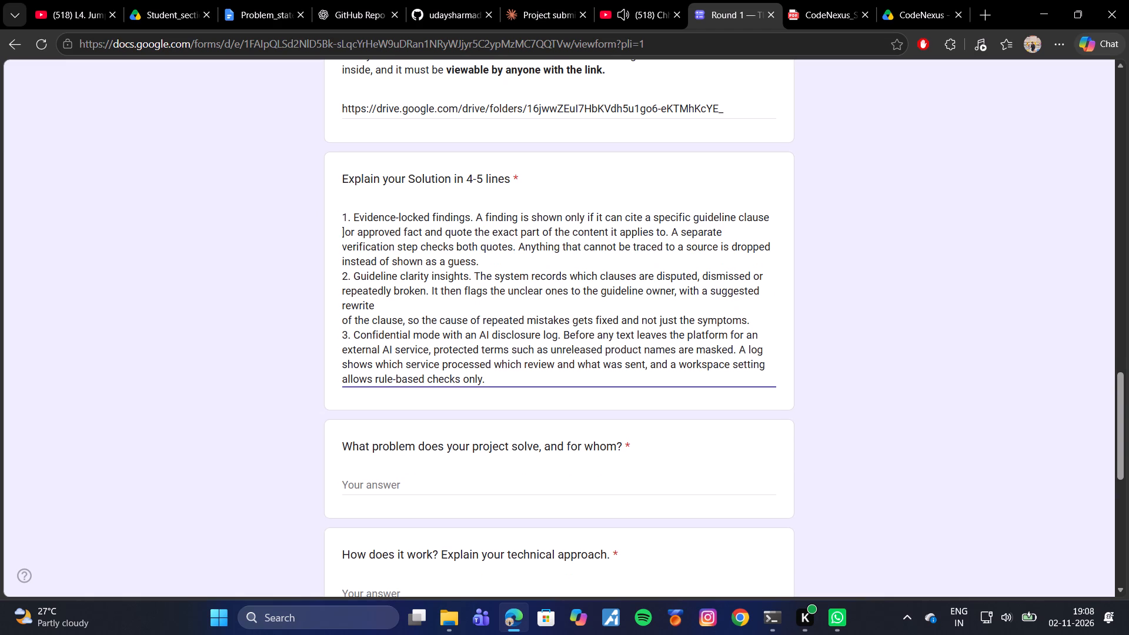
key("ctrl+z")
Copy the full text of the "Explain your Solution in 4-5 lines" answer.
left_click(450, 245)
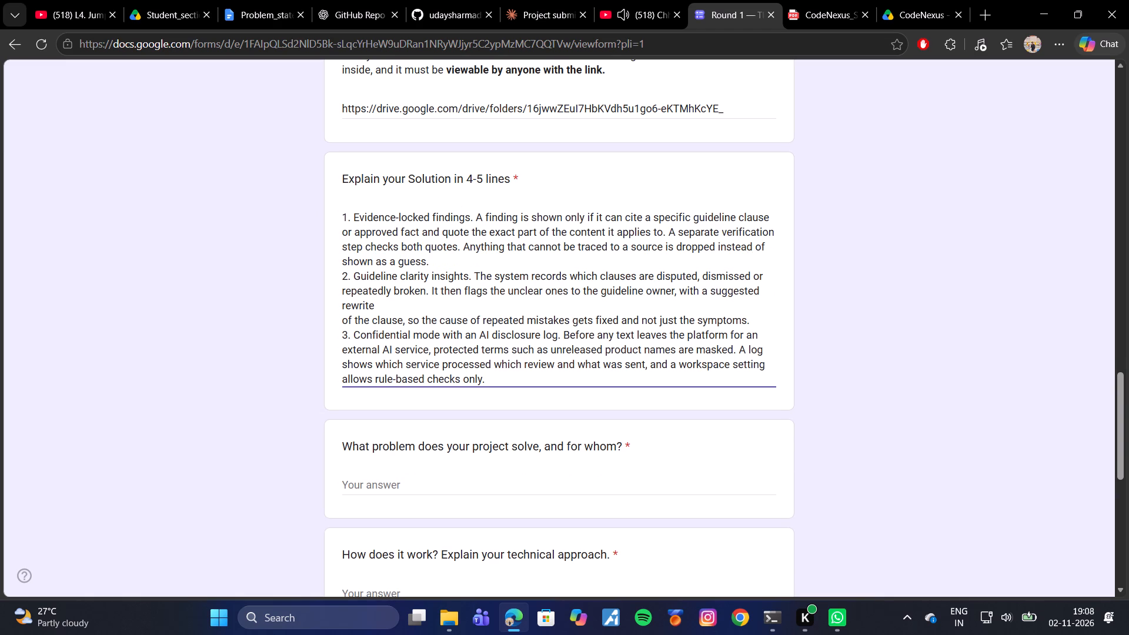
left_click(479, 346)
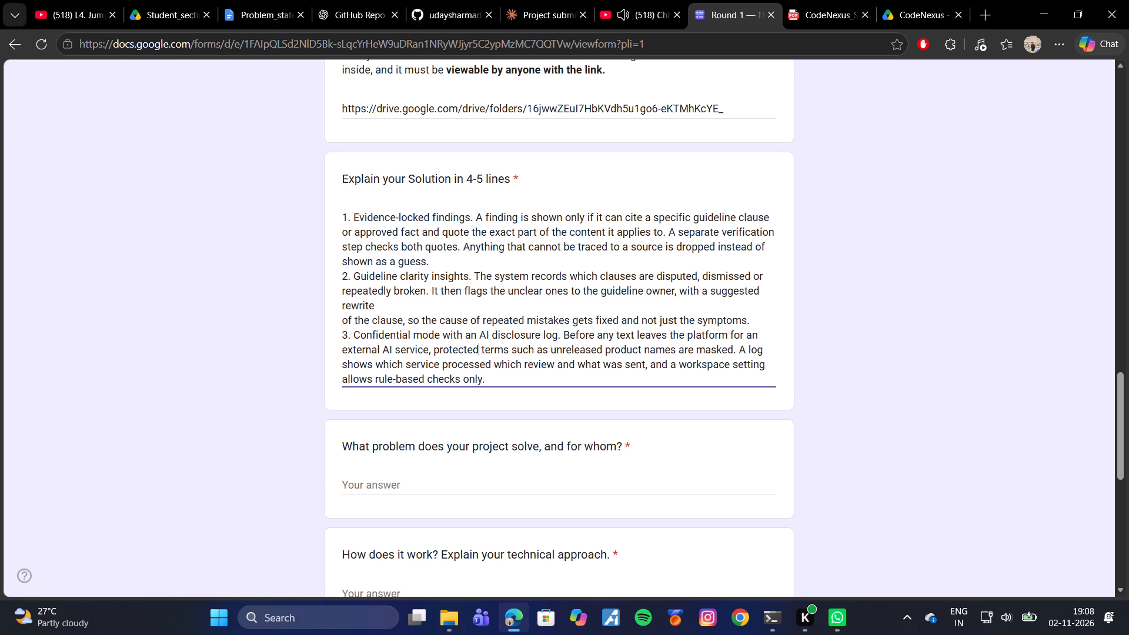
key("ctrl+a")
key("ctrl+c")
left_click(479, 346)
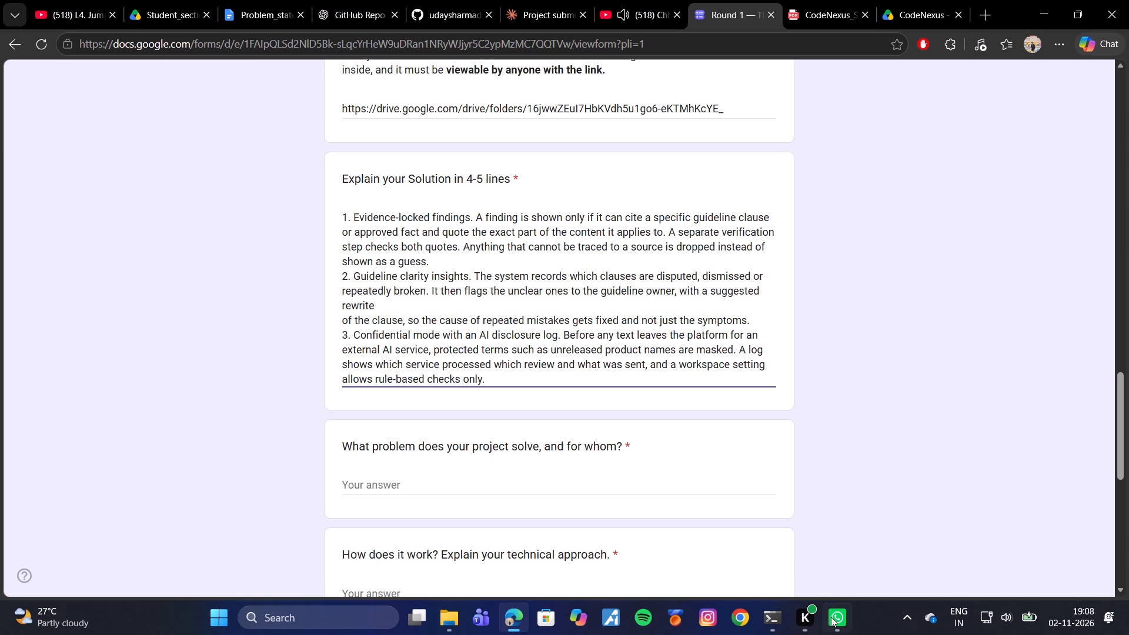
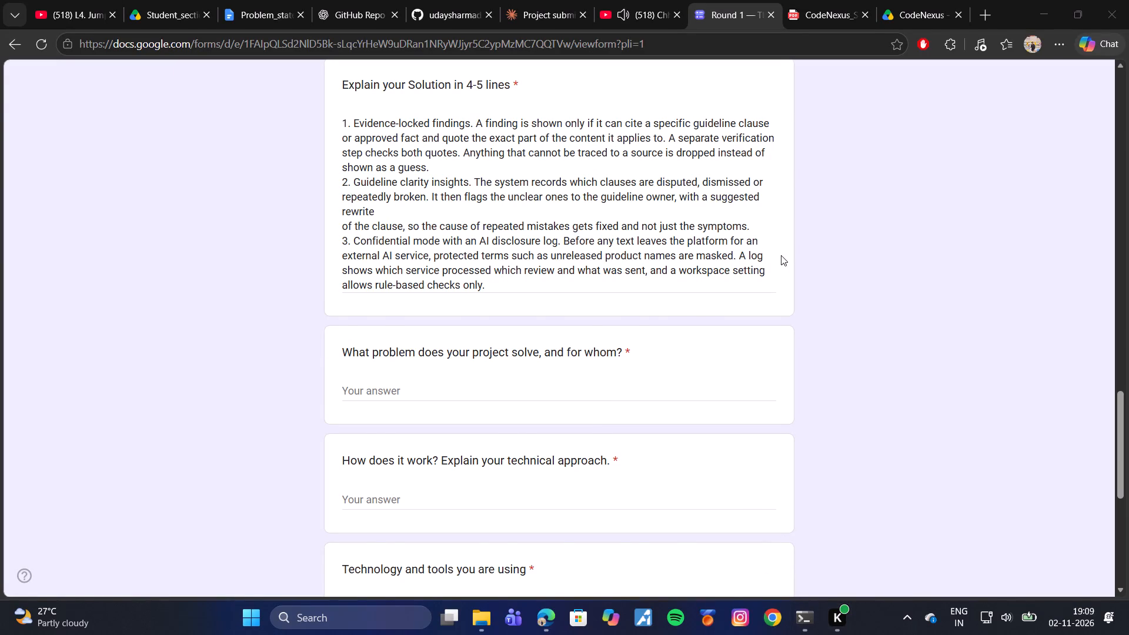
Copy the users table, from the User header row through the guideline owner row, from section 2 of the CodeNexus_SocialBugs proposal PDF.
left_click(807, 0)
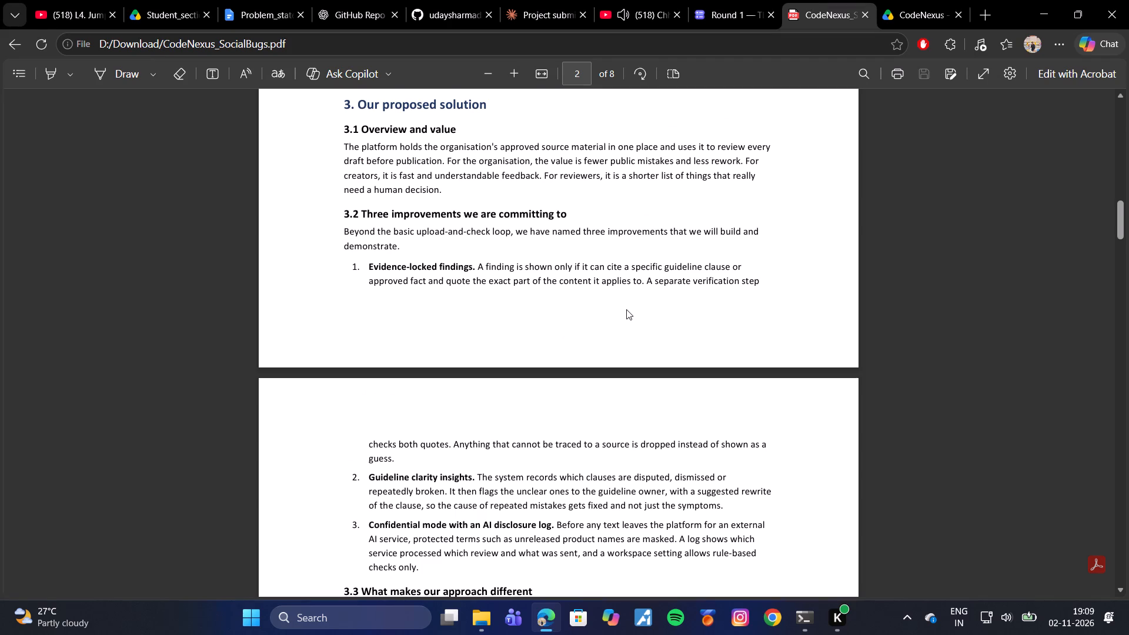
scroll(626, 309, "up", 4)
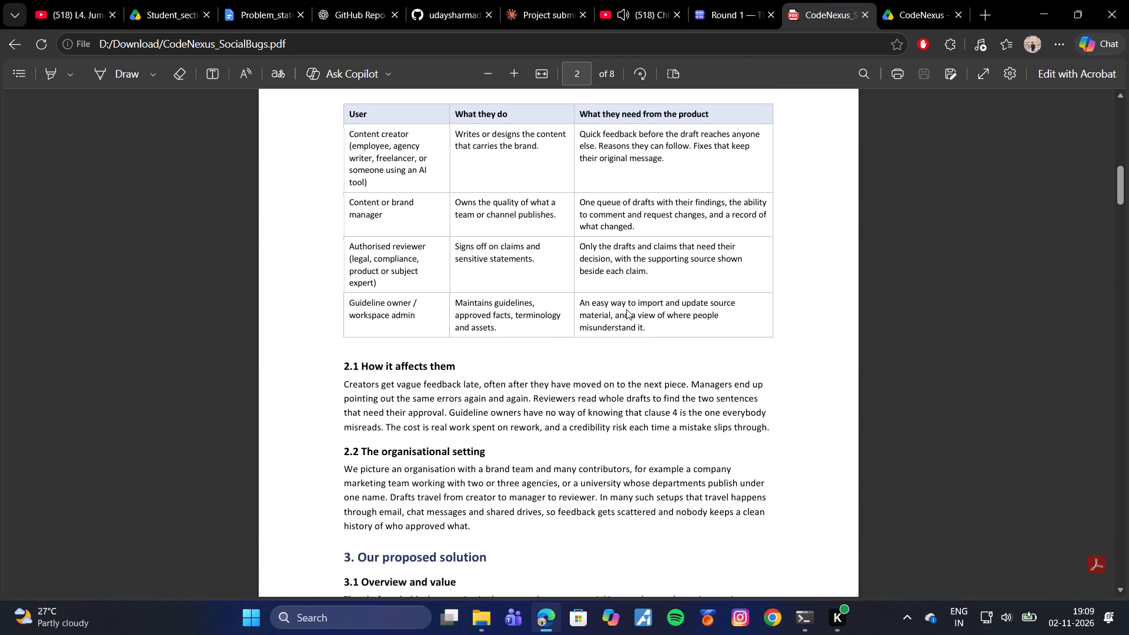
scroll(626, 309, "up", 2)
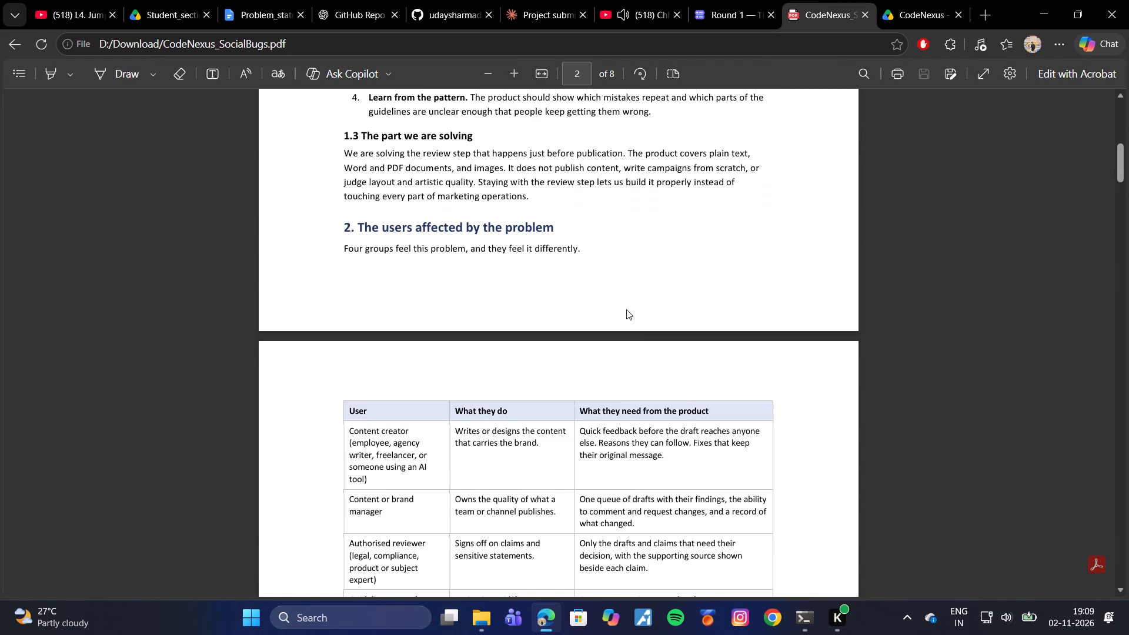
scroll(626, 309, "down", 3)
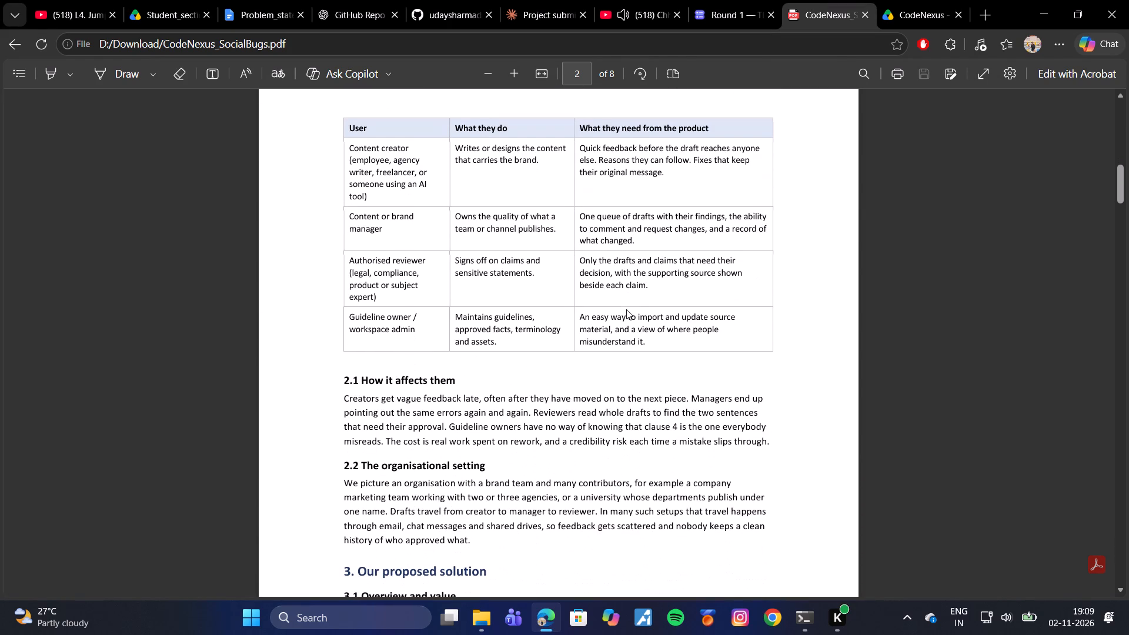
left_click(751, 0)
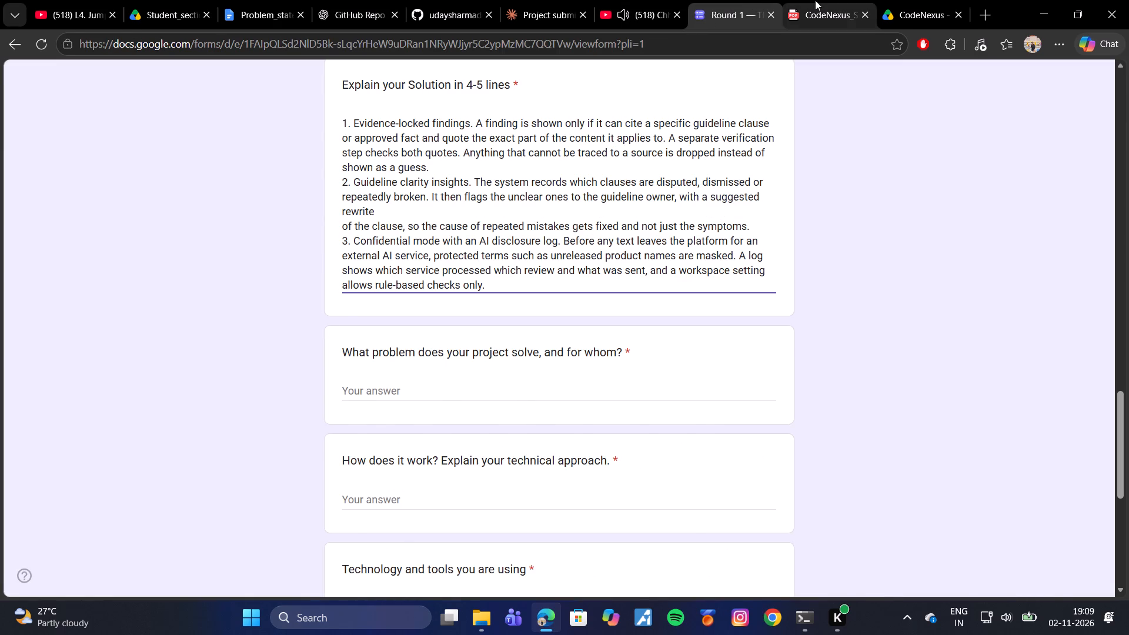
left_click(815, 0)
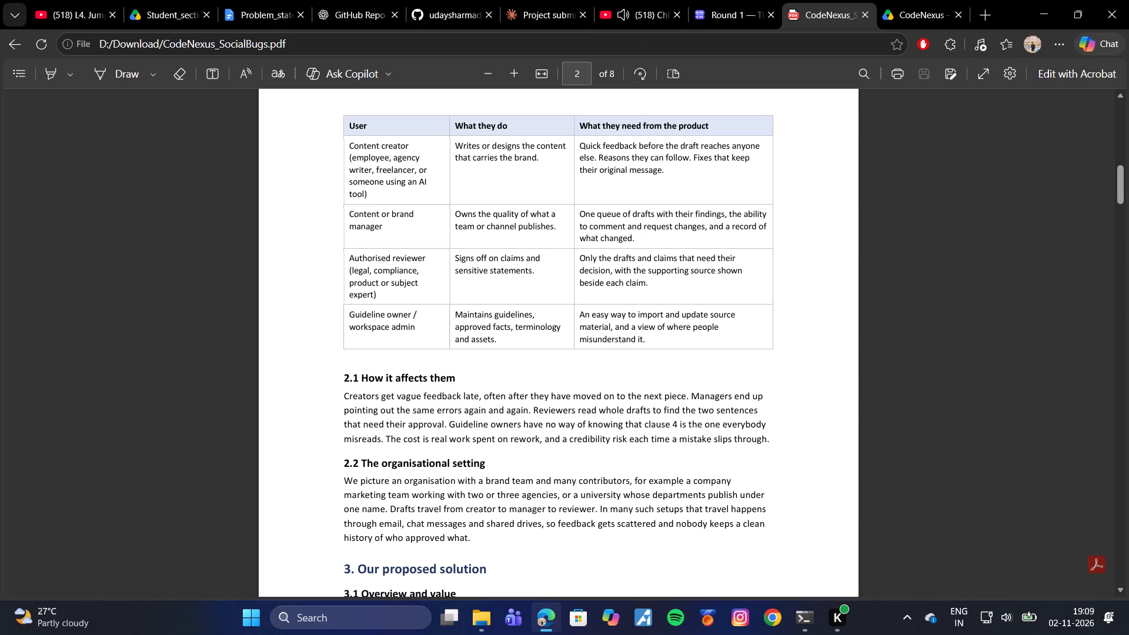
left_click_drag(349, 143, 602, 335)
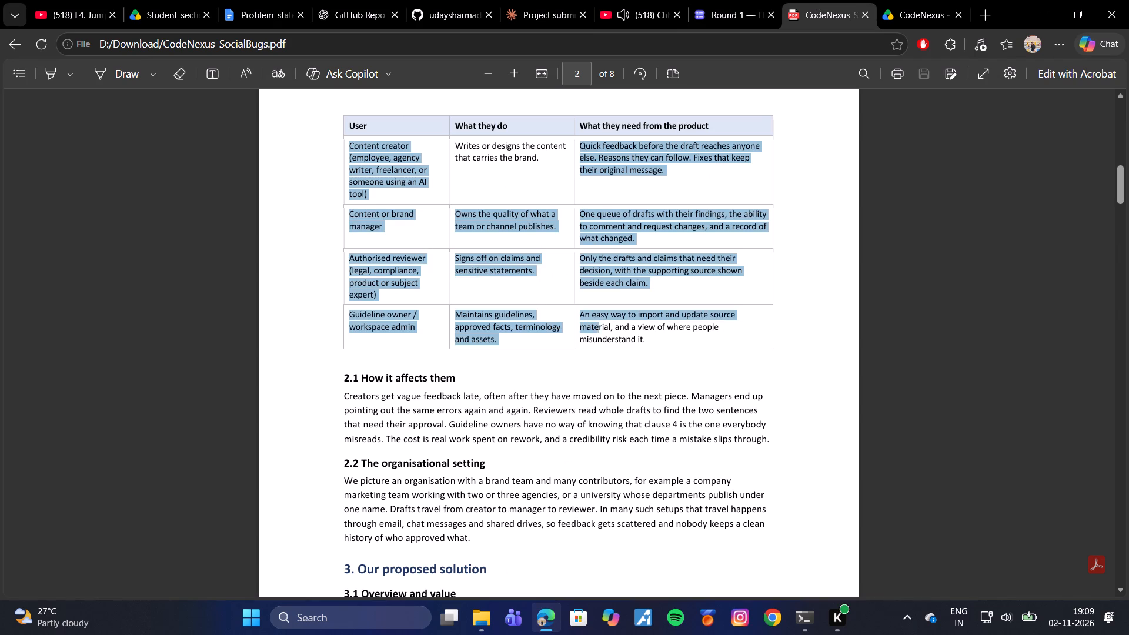
left_click_drag(602, 335, 669, 337)
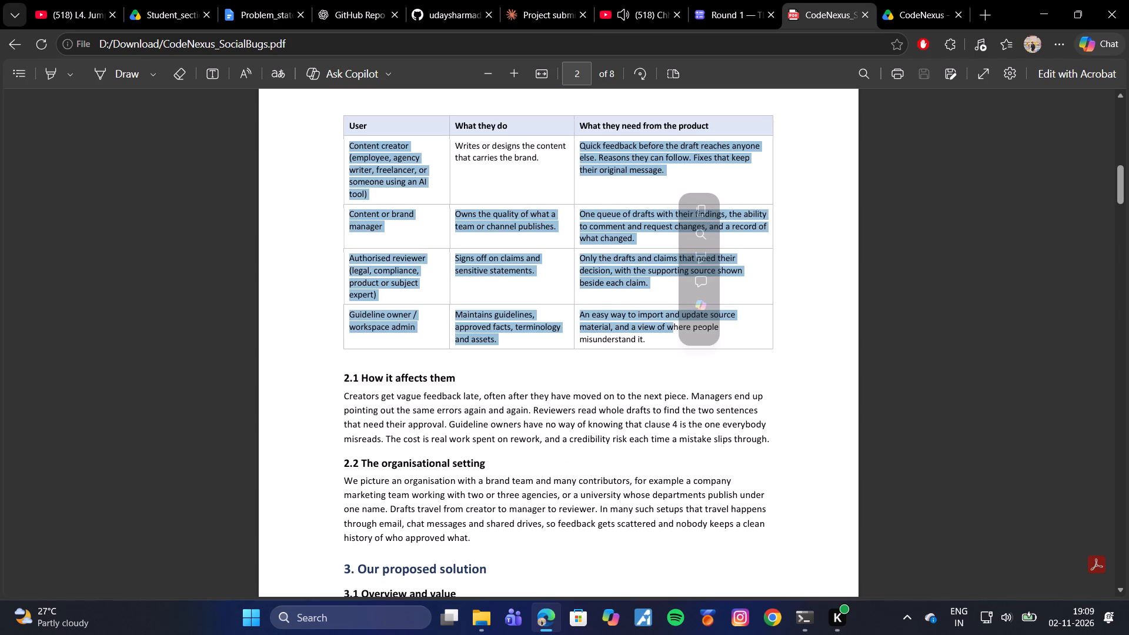
left_click_drag(350, 125, 717, 341)
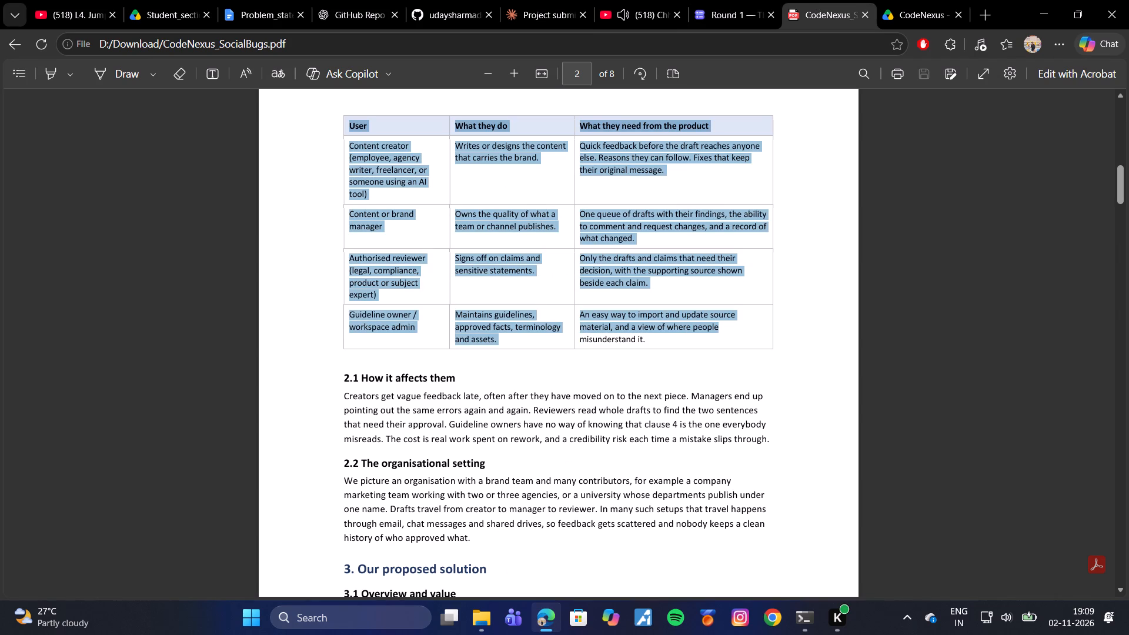
left_click_drag(717, 341, 657, 342)
key("ctrl+c")
left_click(657, 342)
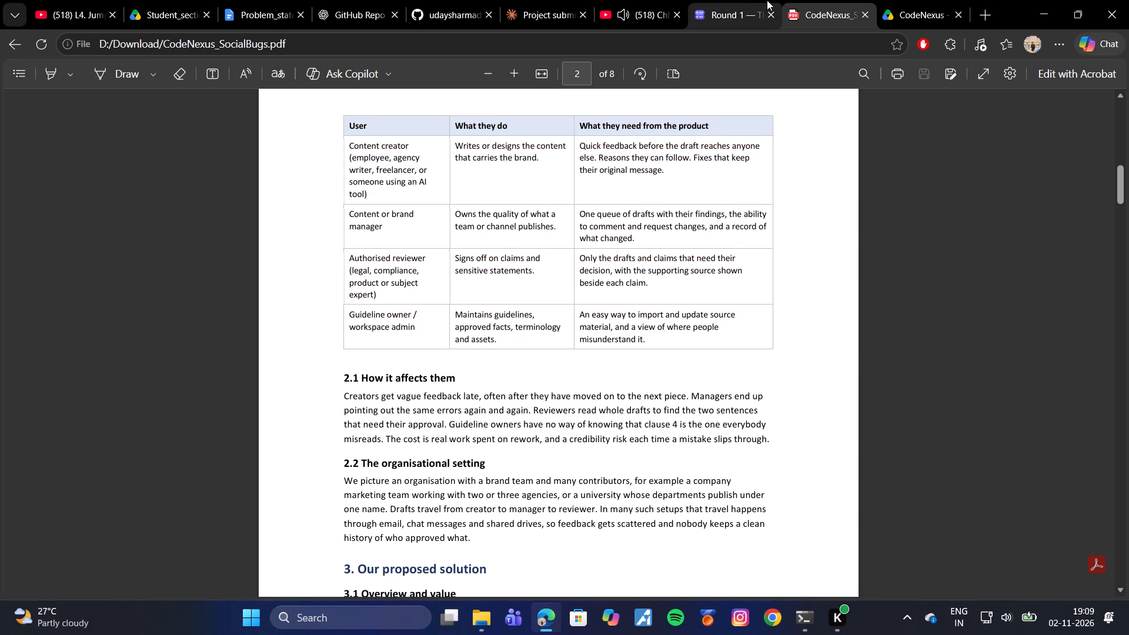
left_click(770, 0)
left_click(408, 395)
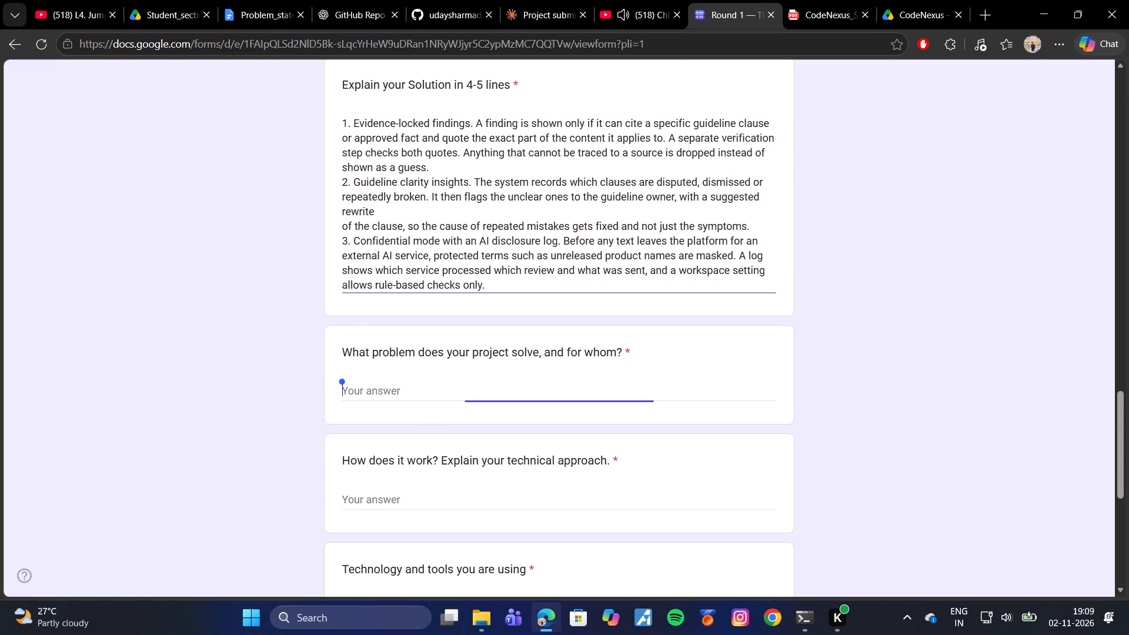
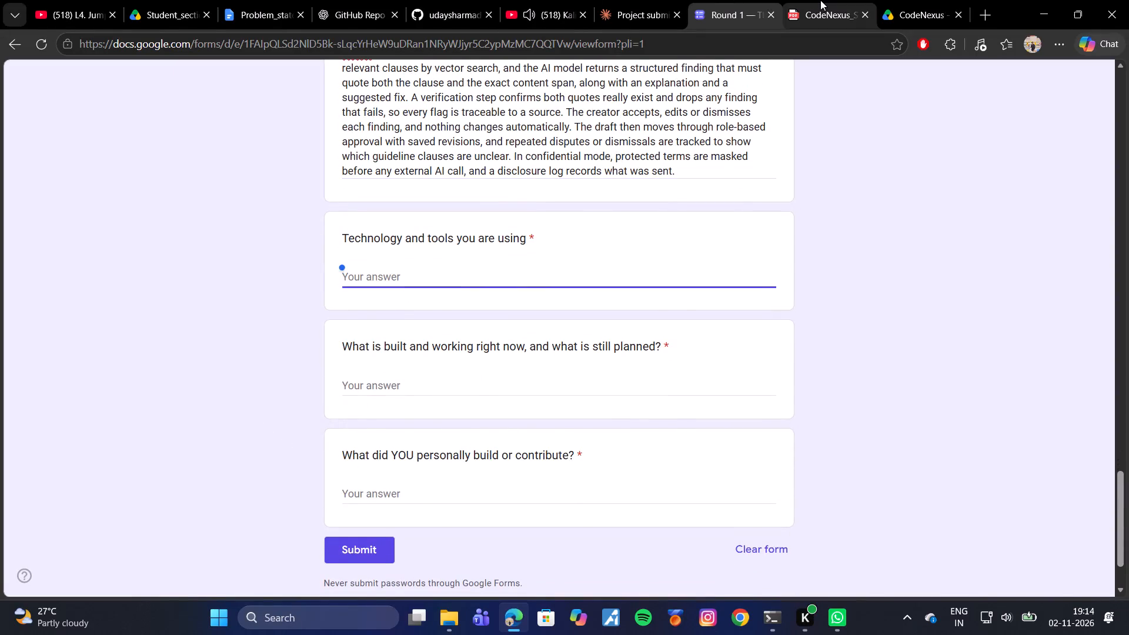
left_click(820, 0)
scroll(650, 246, "up", 5)
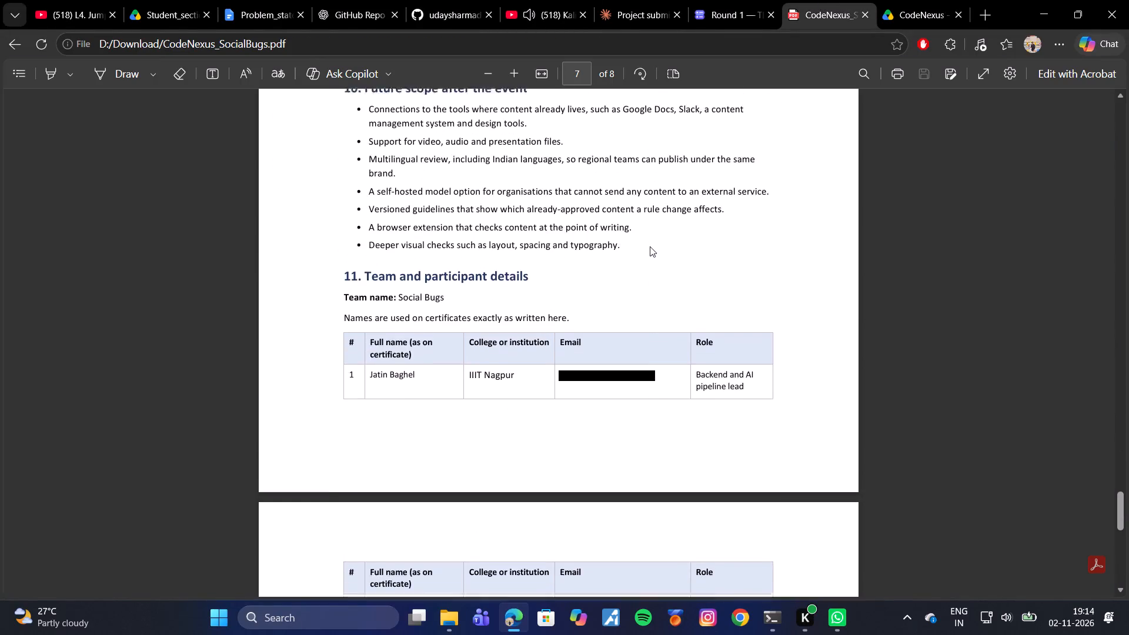
scroll(650, 246, "up", 8)
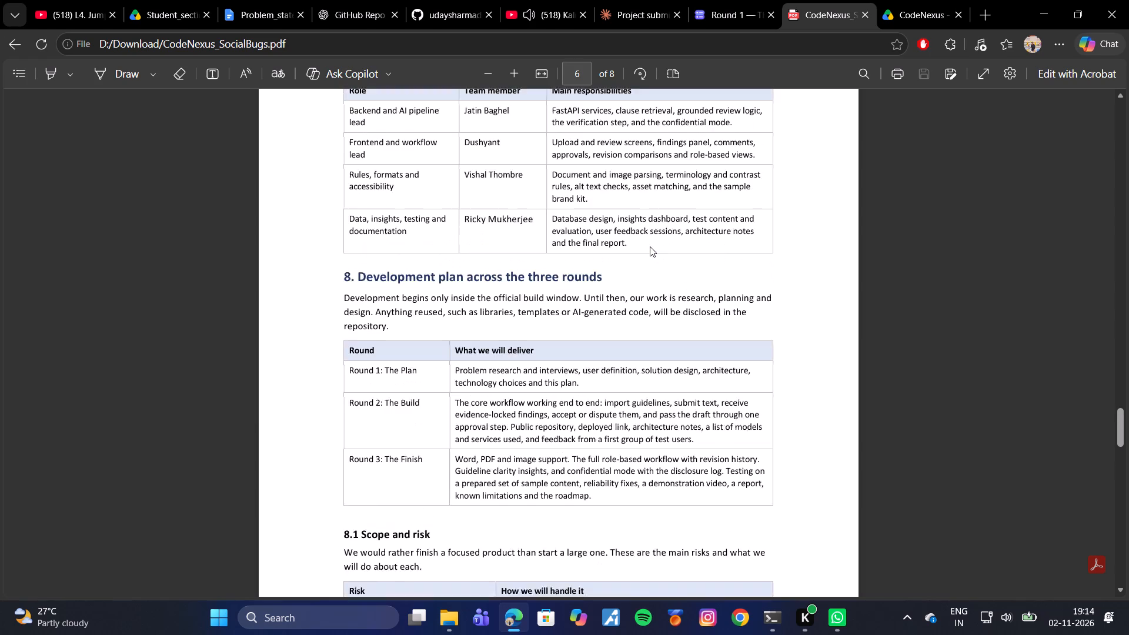
scroll(650, 246, "up", 1)
scroll(437, 244, "up", 4)
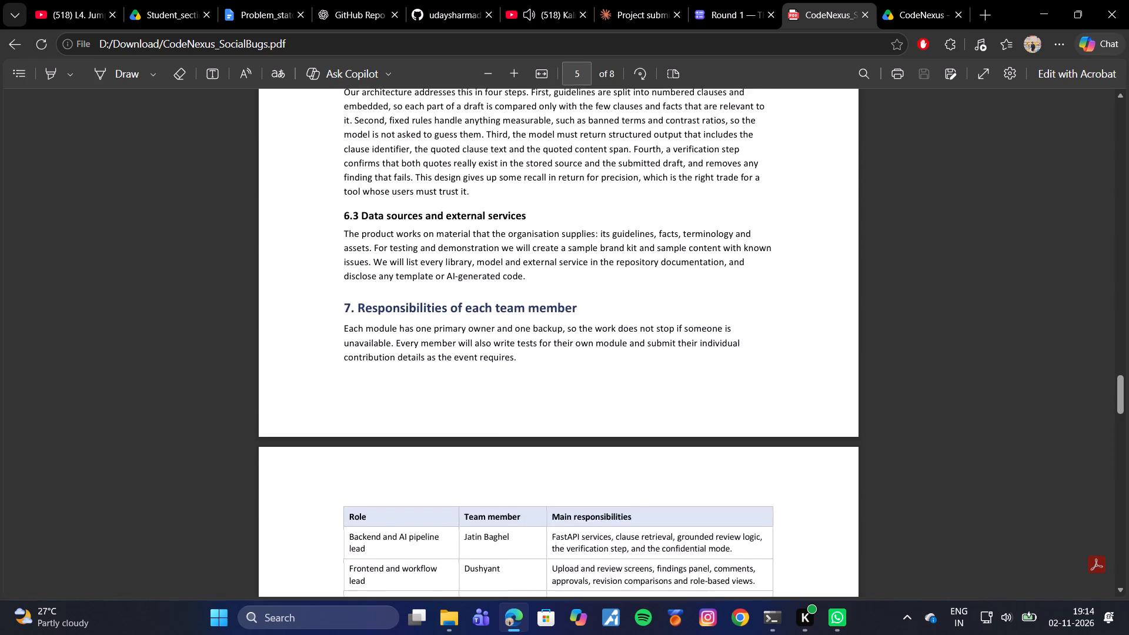
scroll(437, 244, "up", 3)
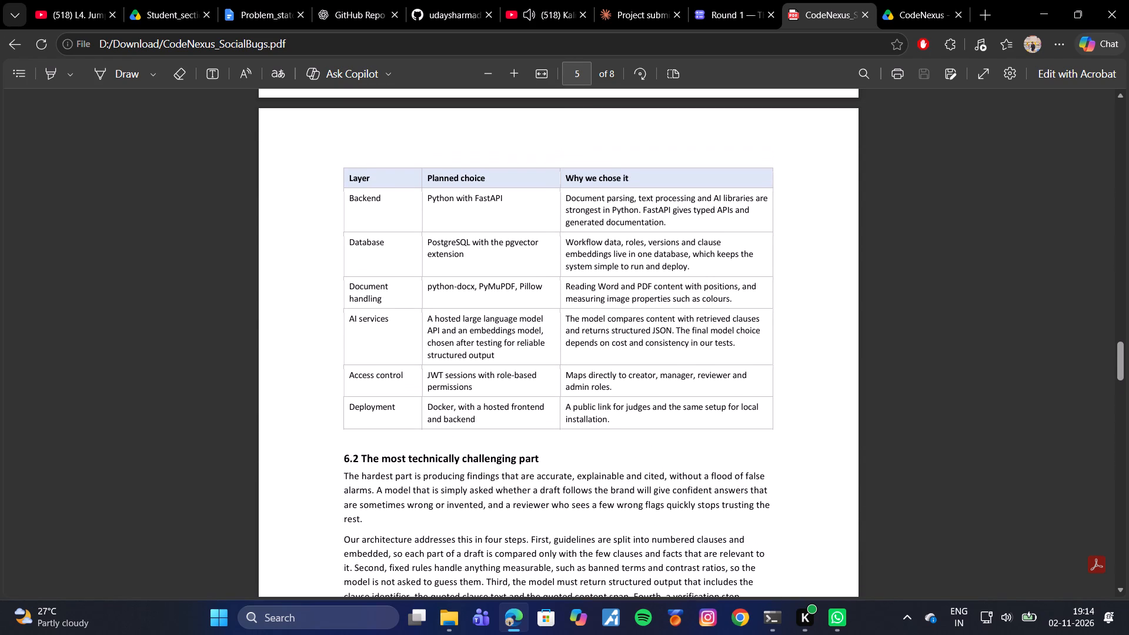
scroll(437, 244, "up", 2)
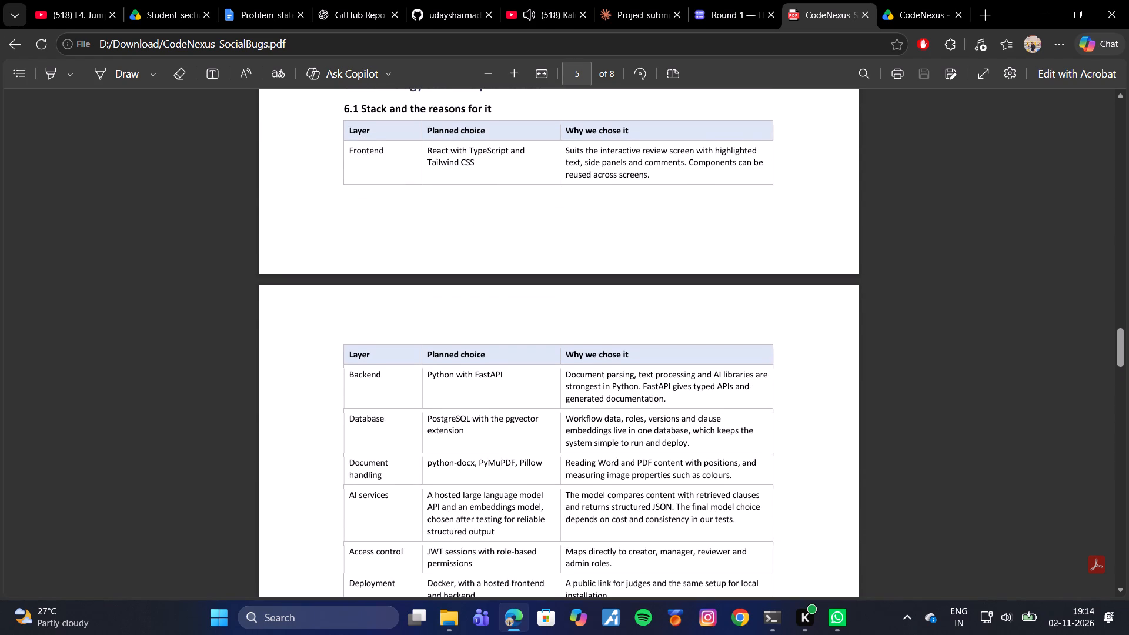
left_click_drag(476, 164, 423, 152)
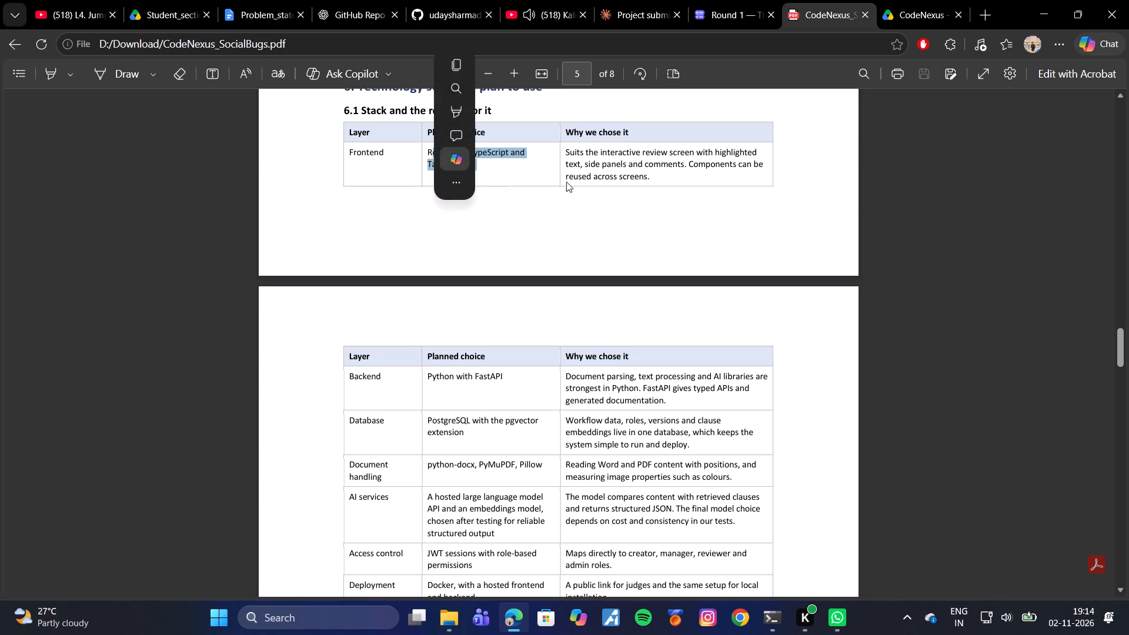
left_click(566, 182)
left_click_drag(474, 164, 425, 153)
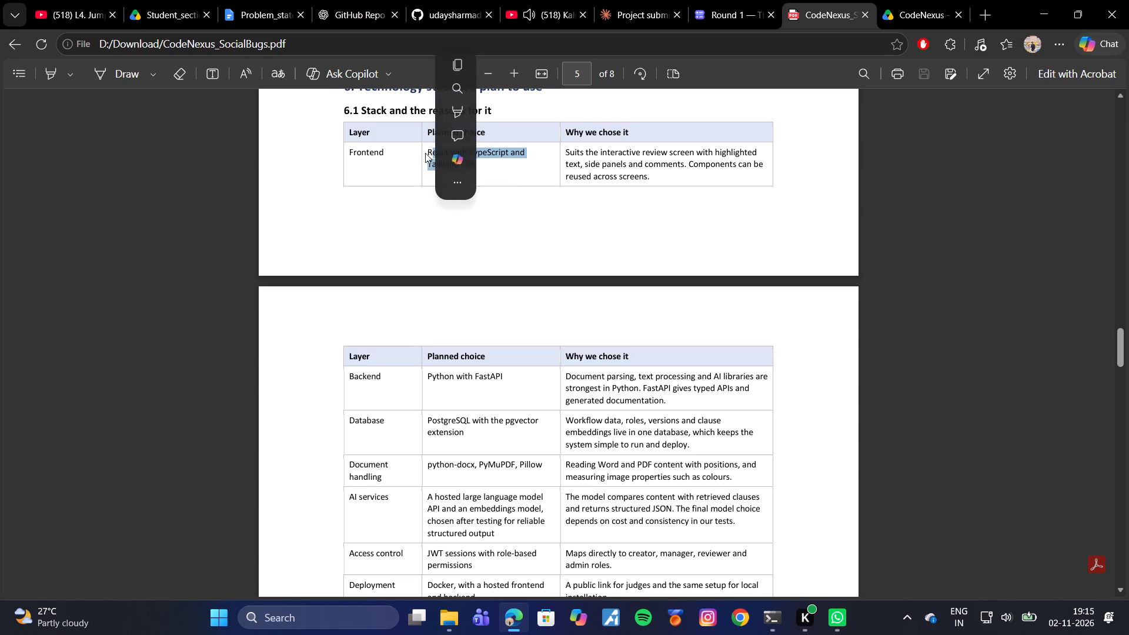
key("ctrl+c")
left_click(425, 153)
Enter "Frontend - React with TypeScript and Tailwind CSS" on a single line in the form's technology and tools answer.
left_click(753, 0)
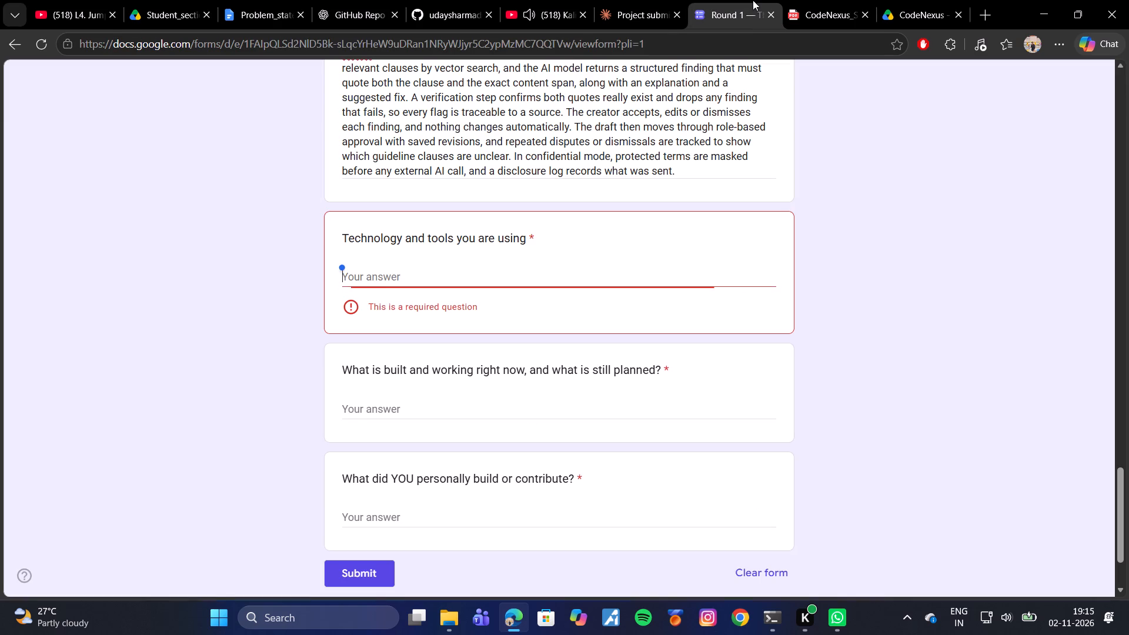
type("Frontend -")
key("space")
key("shift+r")
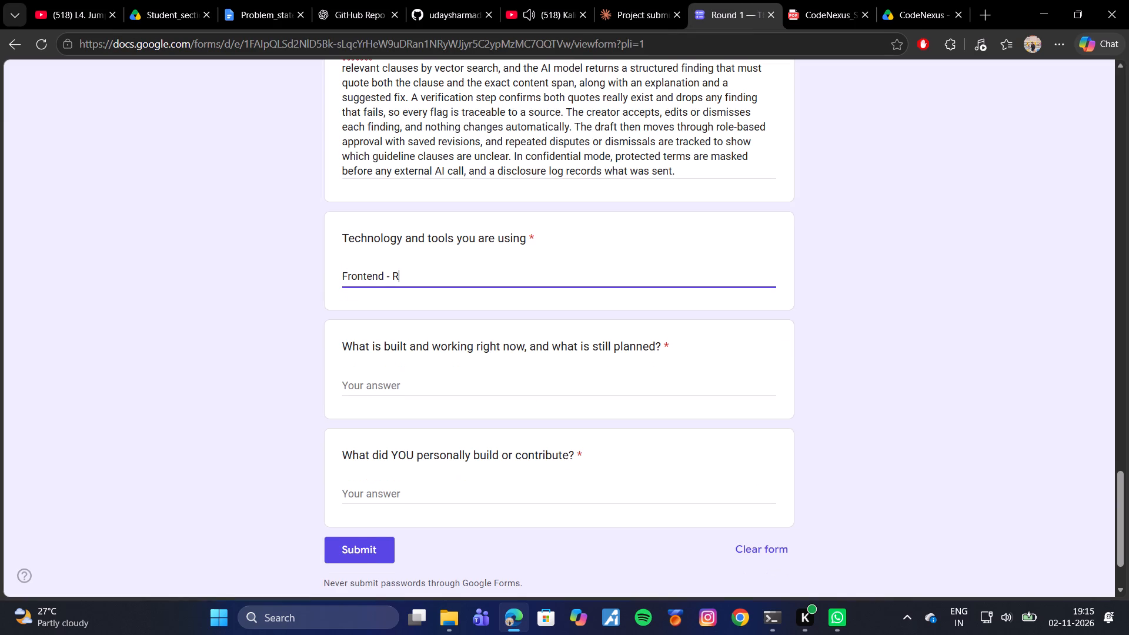
key("ctrl+v")
key("Left")
key("Left")
key("Left")
key("Left")
key("Left")
key("Left")
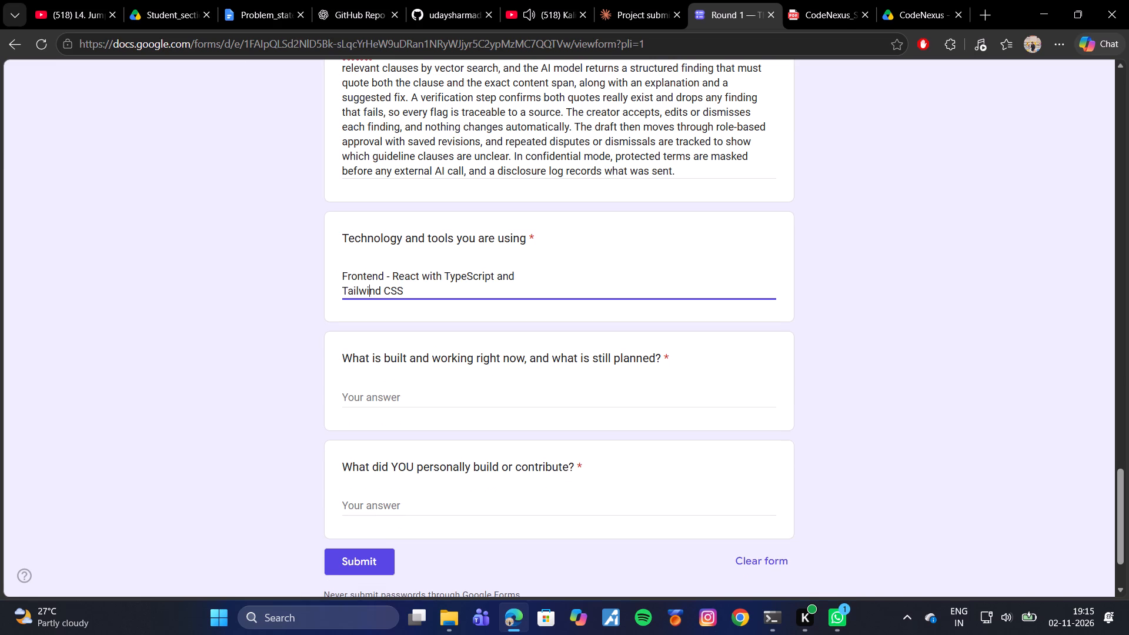
key("Left")
key("Left")
key("Left")
key("Left")
key("Left")
key("Left")
key("BackSpace")
key("space")
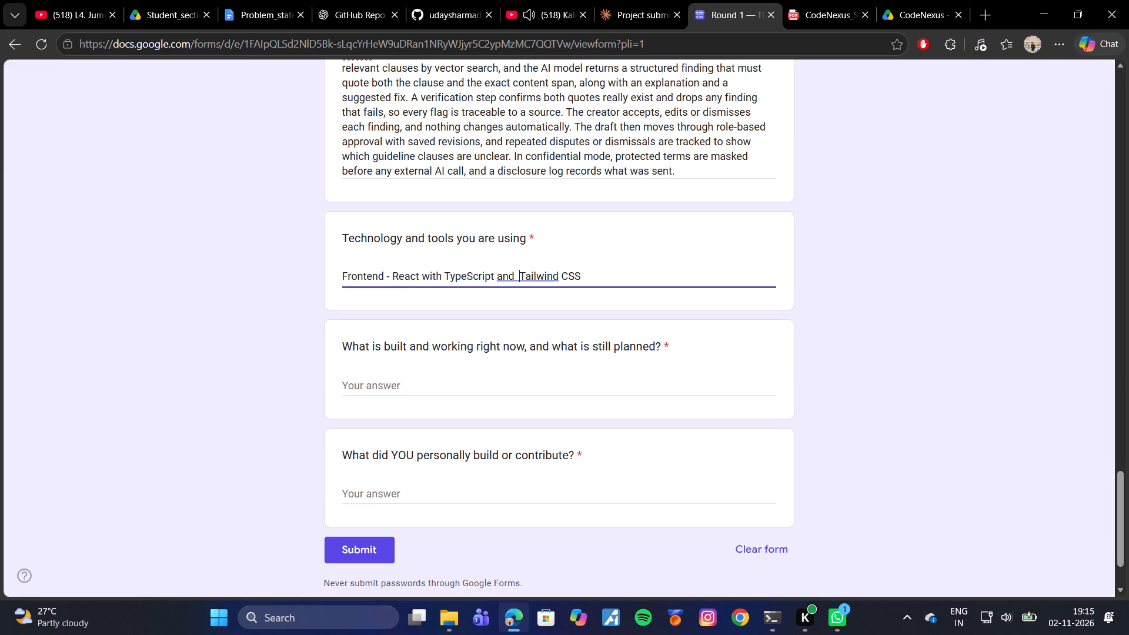
key("BackSpace")
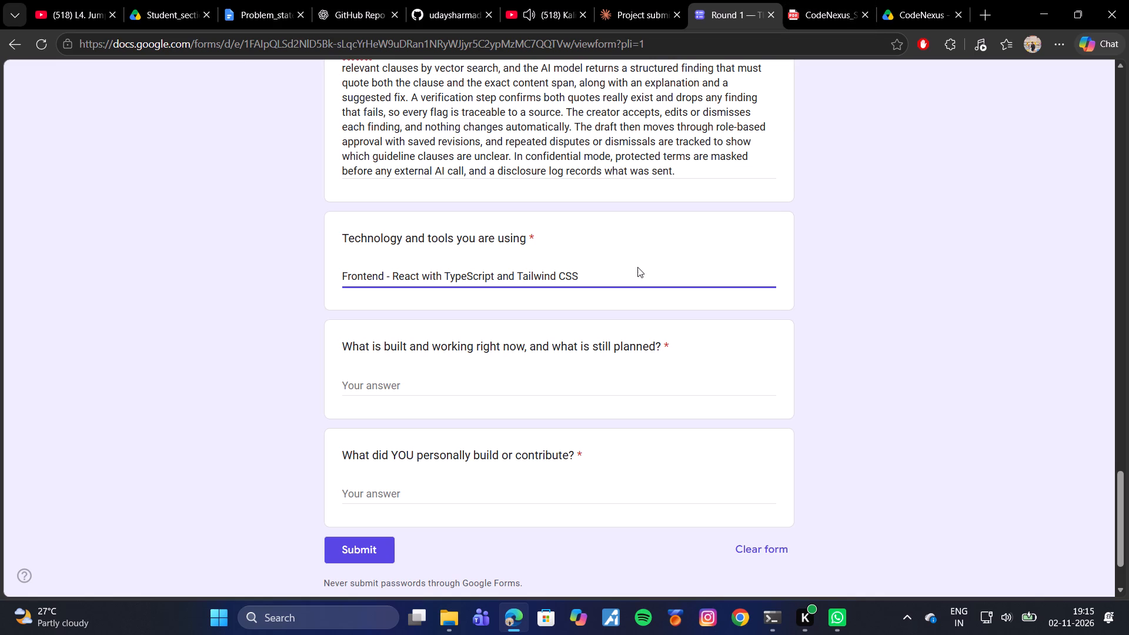
Add the line "Backend - Python with FastAPI" to the technology and tools answer, copying the choice from the proposal PDF's stack table.
key("Down")
key("Return")
type("Backend -")
key("space")
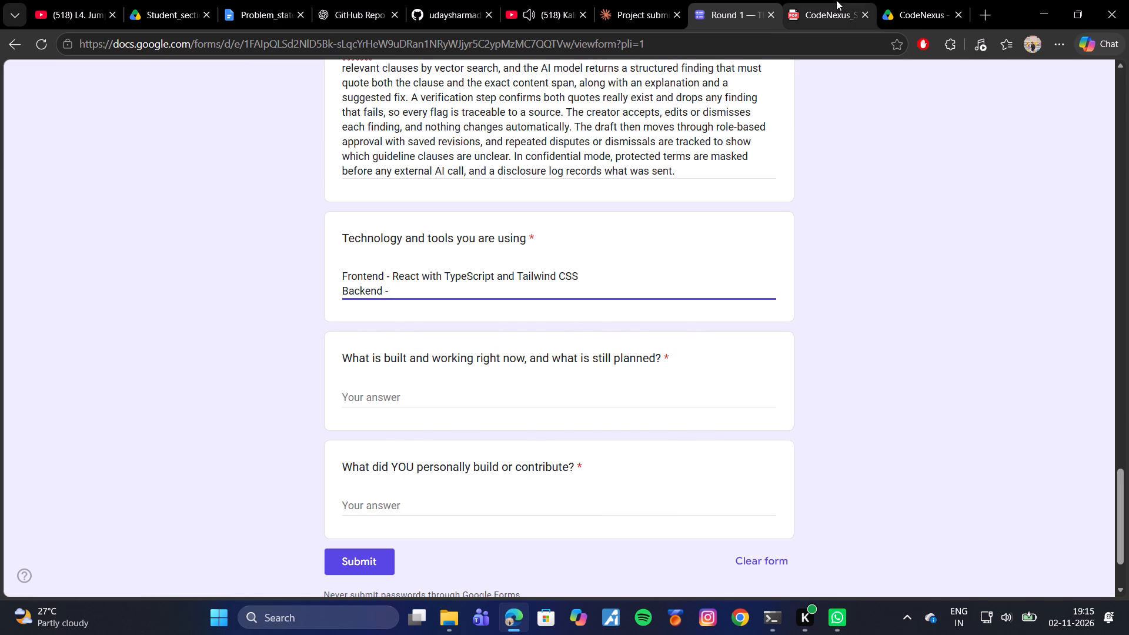
left_click(837, 0)
left_click_drag(507, 377, 440, 382)
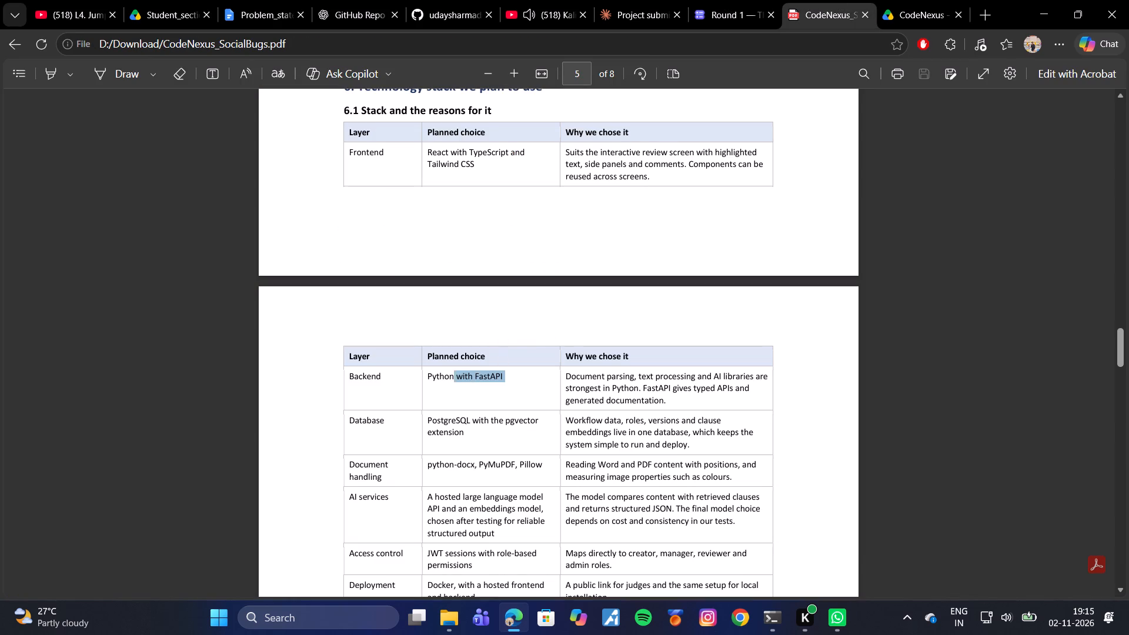
left_click_drag(440, 382, 423, 382)
key("ctrl+c")
left_click(423, 382)
left_click(770, 0)
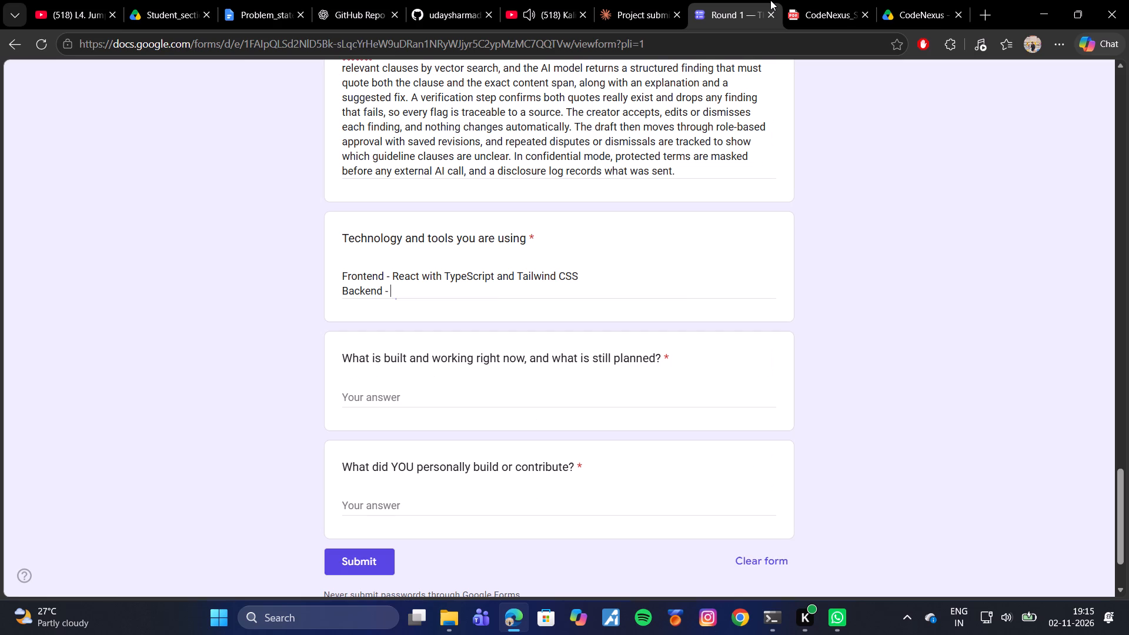
key("shift+p")
key("ctrl+v")
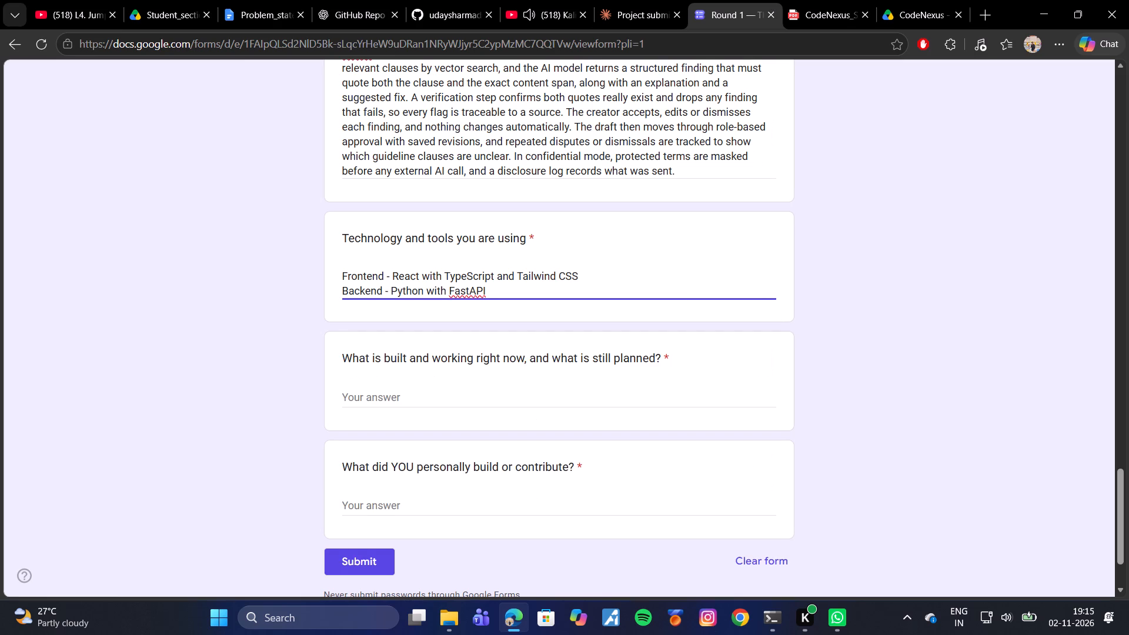
key("Return")
key("BackSpace")
key("BackSpace")
Add the single line "Database - PostgreSQL with the pgvector extension" to the technology and tools answer, copying the choice from the proposal PDF.
key("Return")
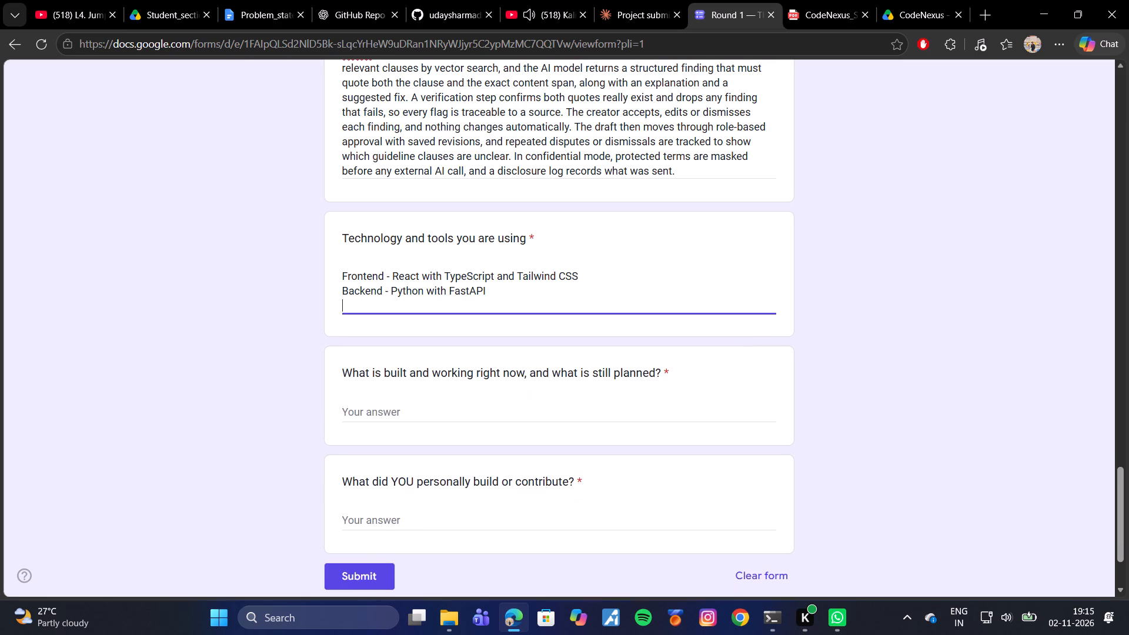
left_click(789, 0)
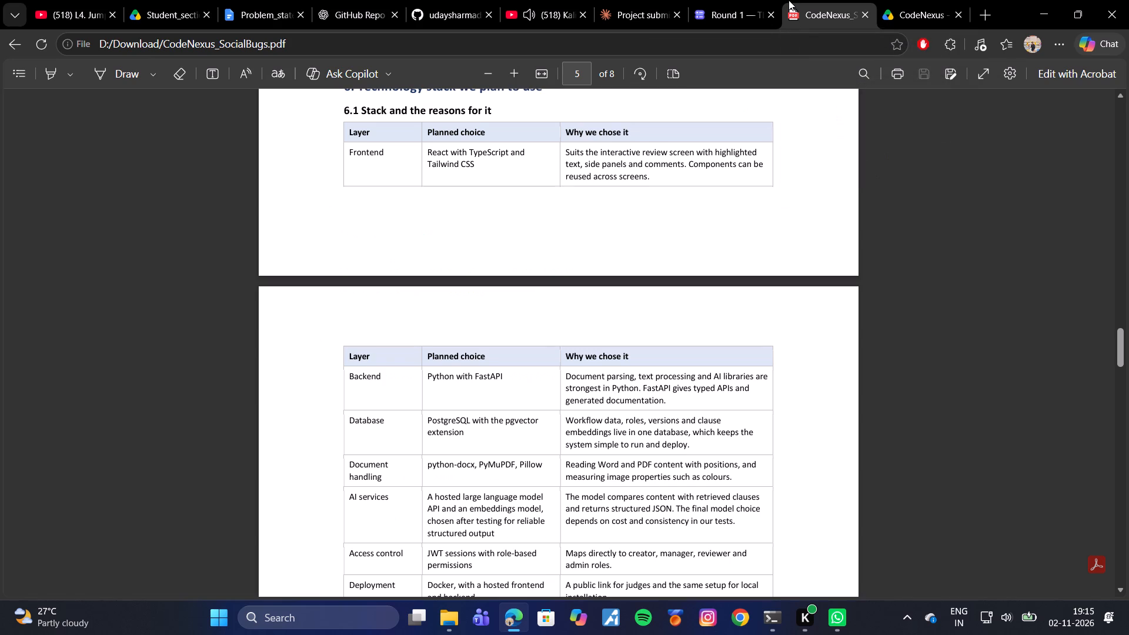
scroll(483, 362, "down", 1)
left_click_drag(467, 382, 417, 366)
key("ctrl+c")
left_click(417, 366)
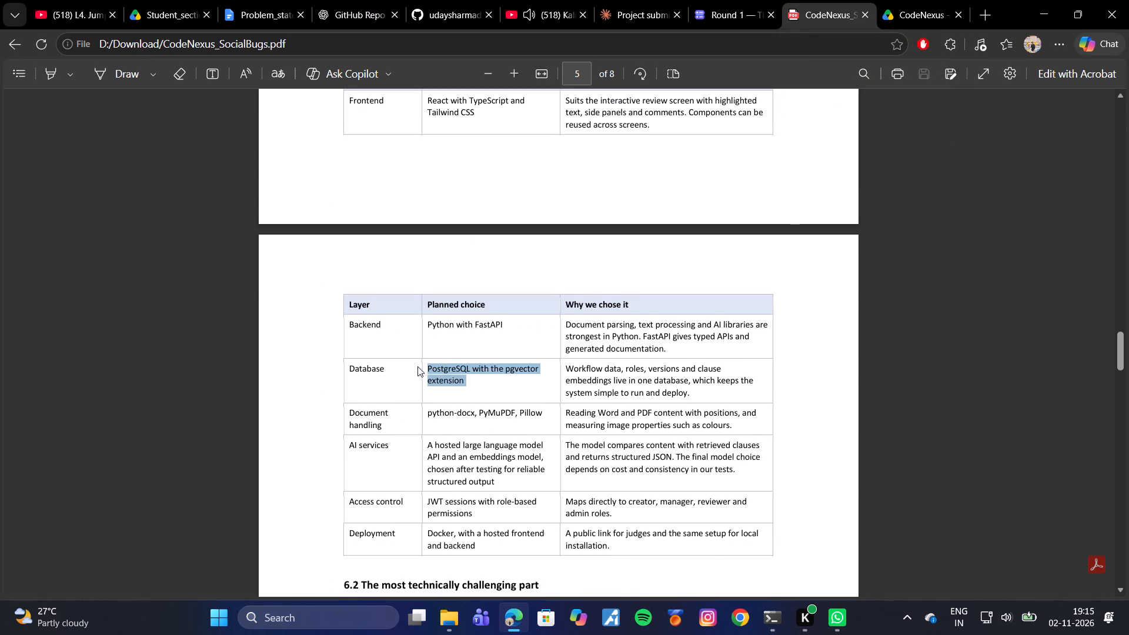
left_click(730, 0)
type("Databade")
key("BackSpace")
key("BackSpace")
type("se -")
key("space")
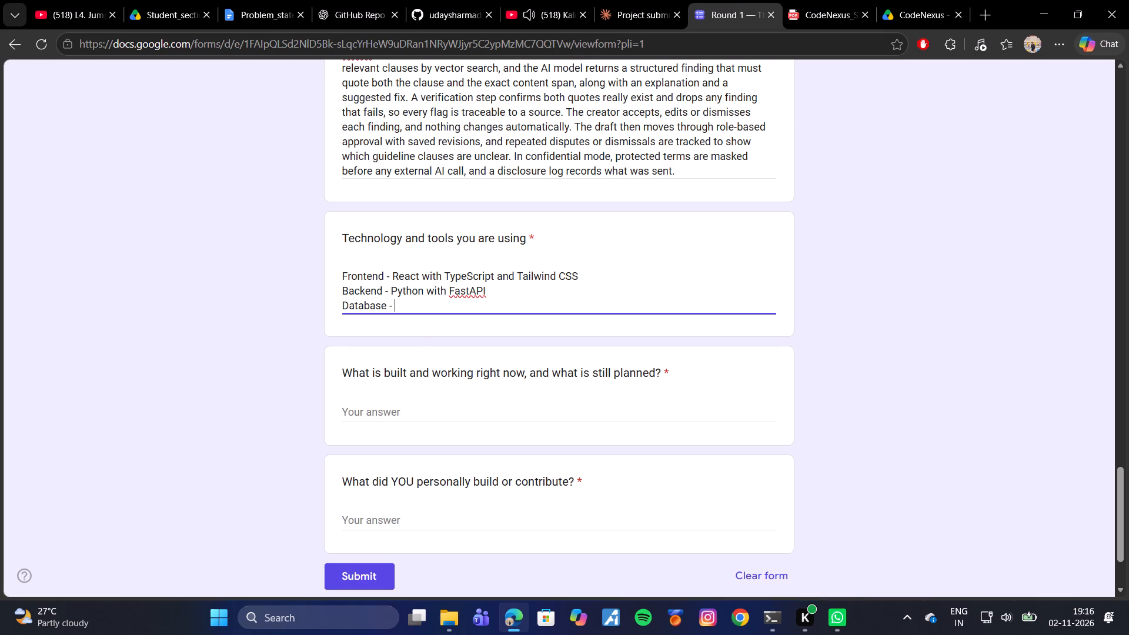
key("ctrl+b")
key("ctrl+v")
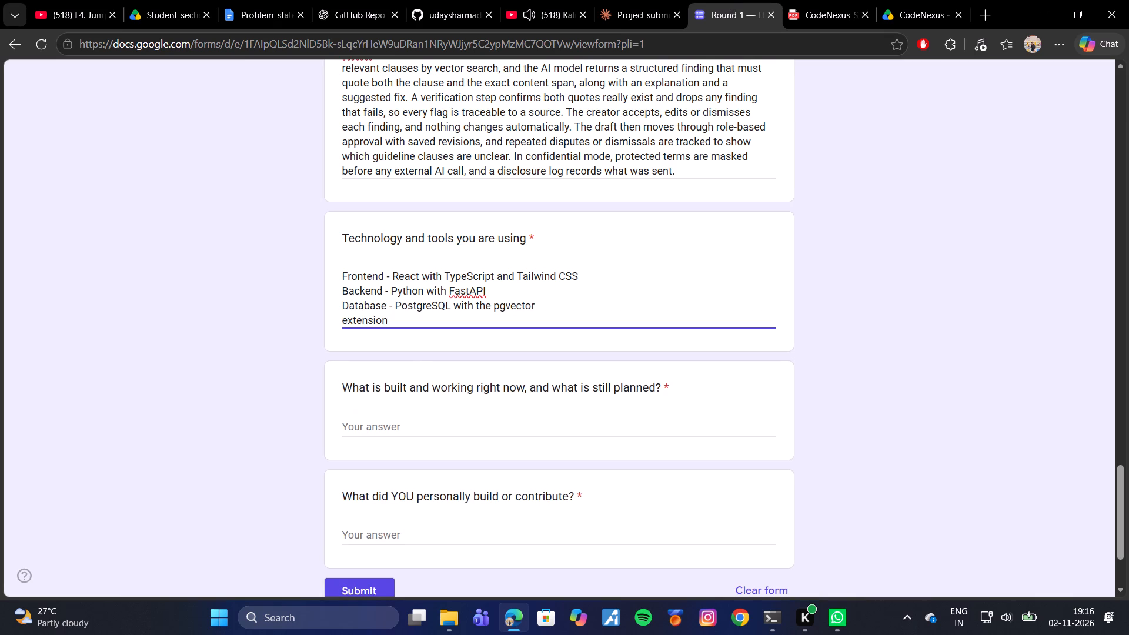
key("Left")
key("Left")
key("Left")
key("Left")
key("Left")
key("Left")
key("Left")
key("Left")
key("Left")
key("Left")
key("BackSpace")
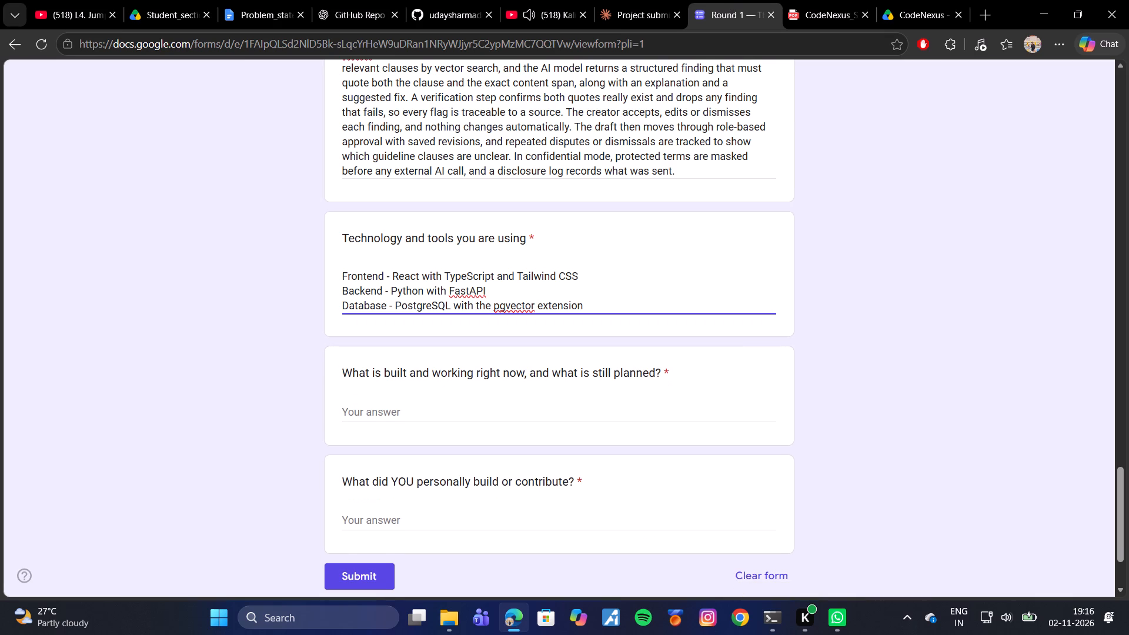
Add the line "Document Handling - python-docx, PyMuPDF, Pillow" to the technology and tools answer, copying the choice from the proposal PDF.
key("Down")
key("Return")
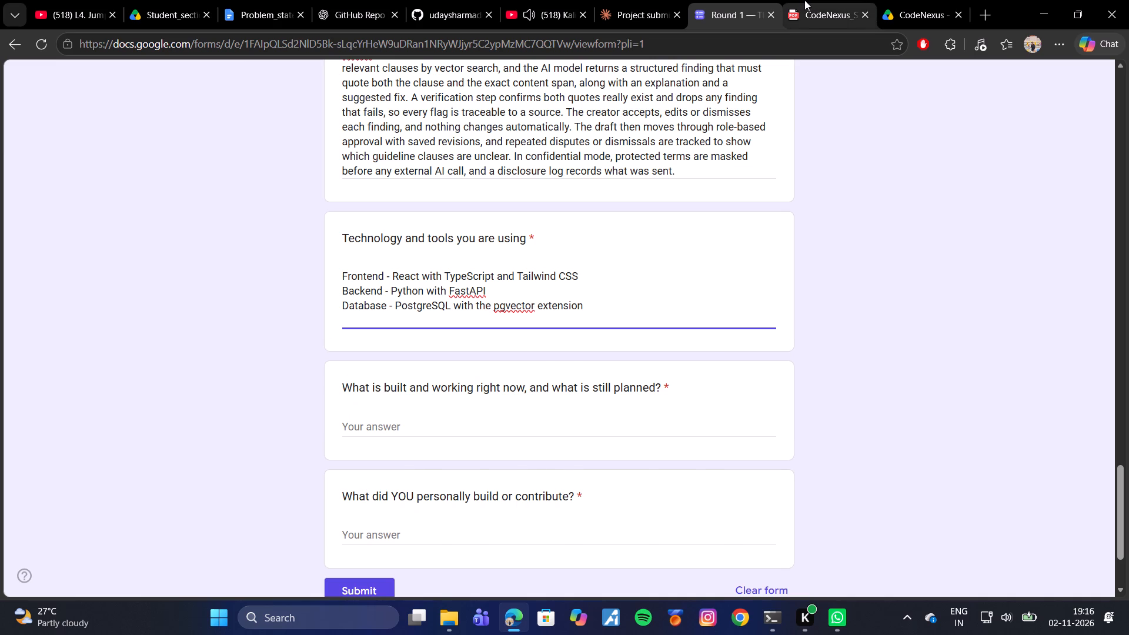
left_click(809, 0)
scroll(600, 324, "down", 1)
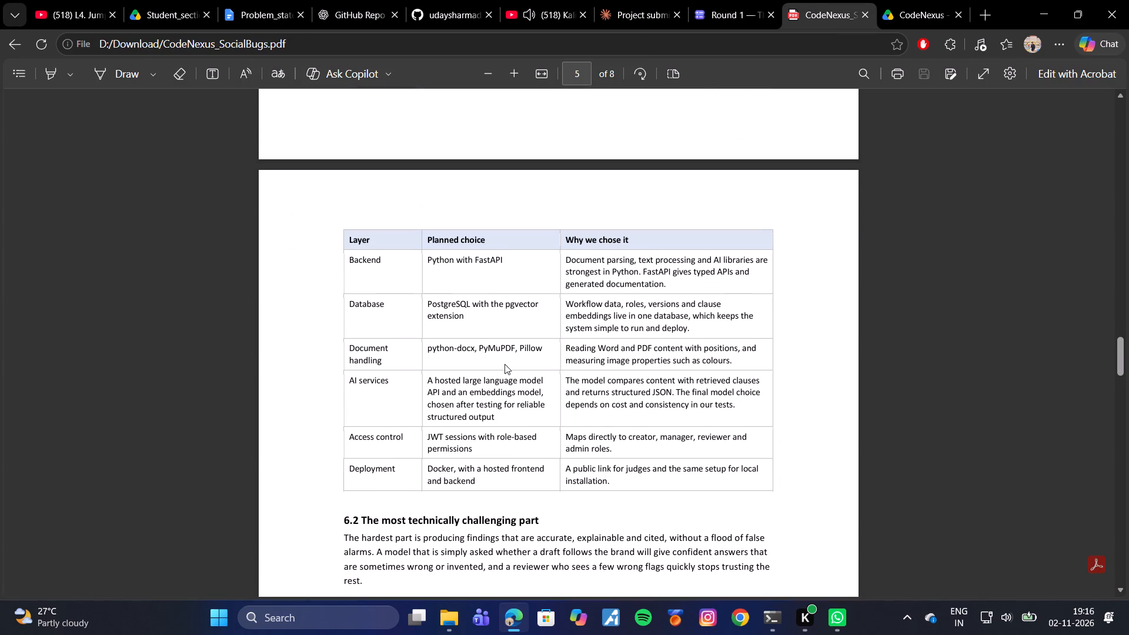
left_click_drag(543, 347, 503, 350)
left_click_drag(503, 350, 425, 350)
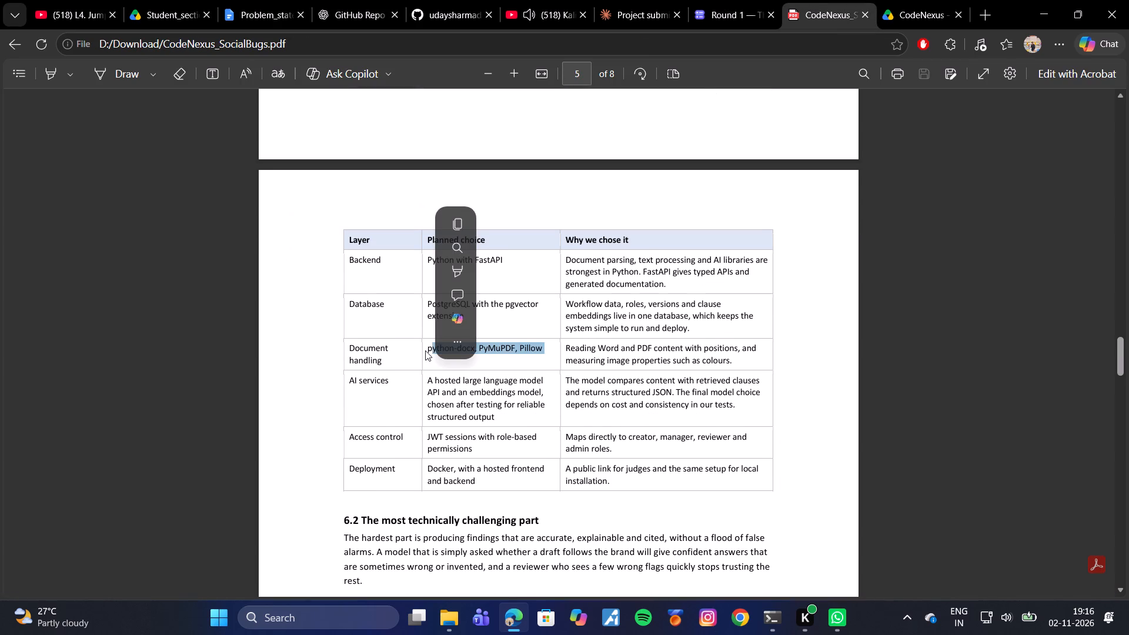
left_click(409, 356)
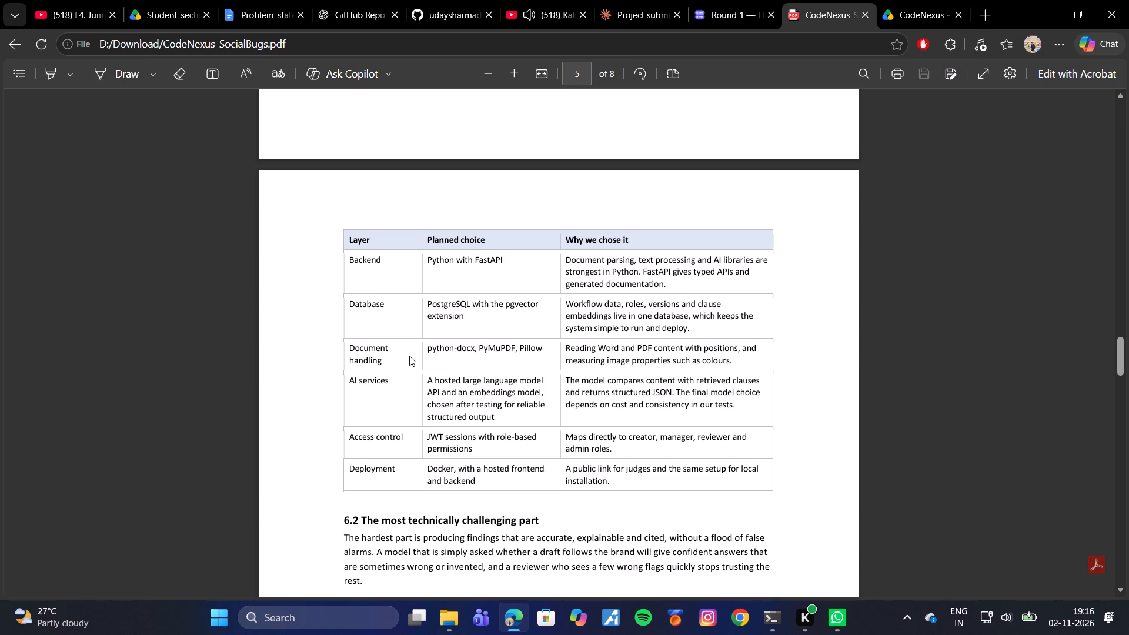
left_click_drag(542, 350, 405, 355)
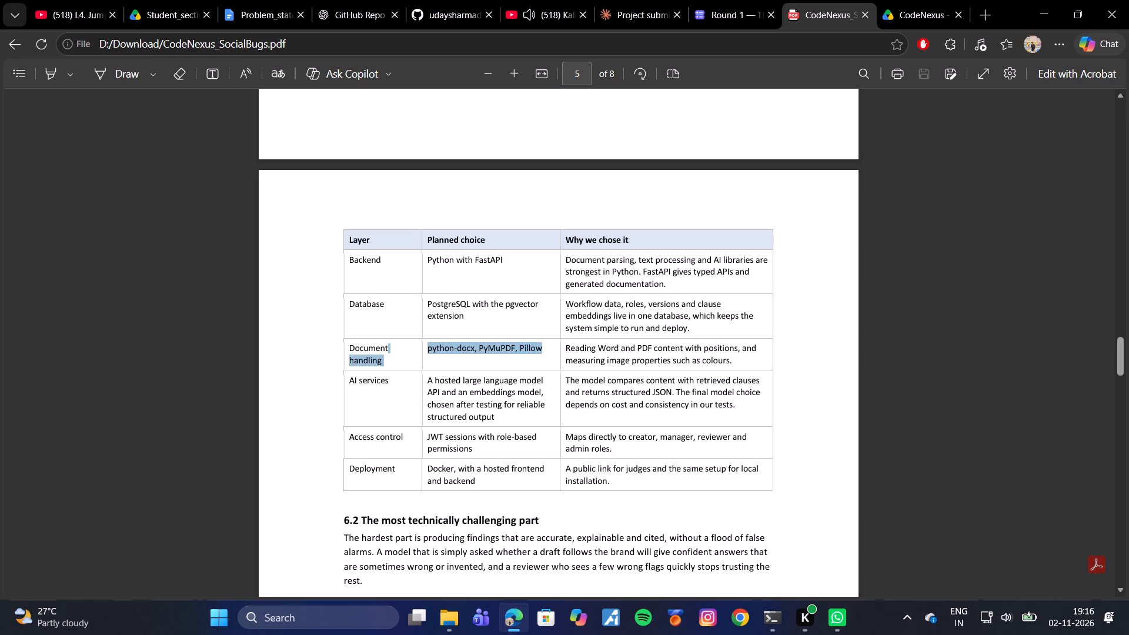
left_click_drag(405, 355, 422, 351)
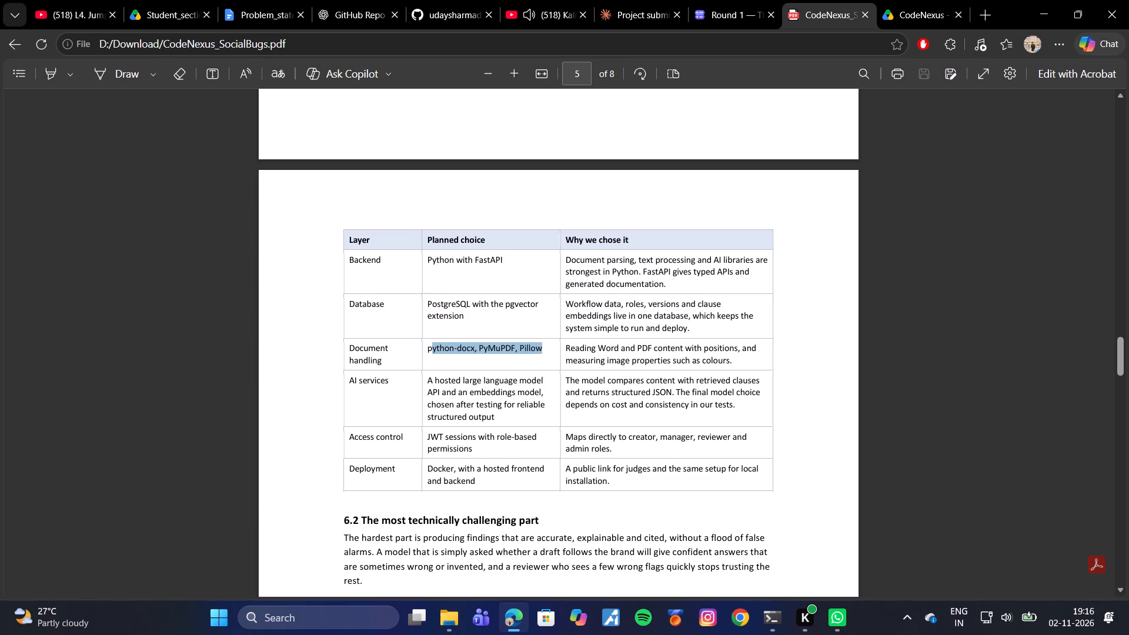
left_click_drag(422, 351, 416, 351)
key("ctrl+c")
left_click(416, 351)
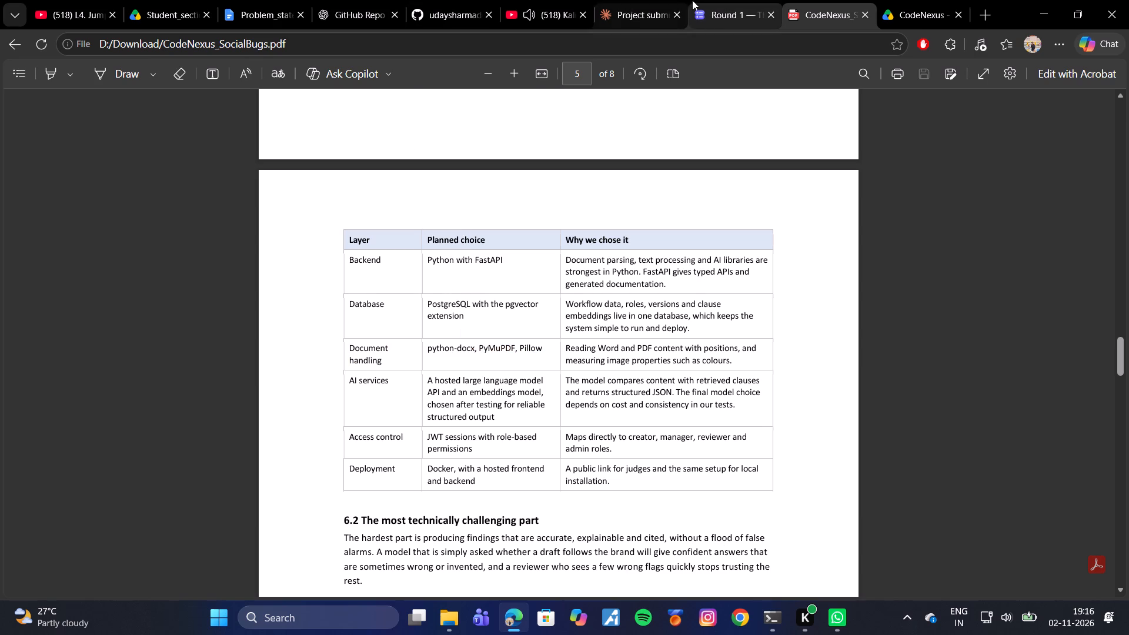
left_click(707, 0)
type("Document Handling 0")
key("BackSpace")
type("-")
key("space")
key("ctrl+v")
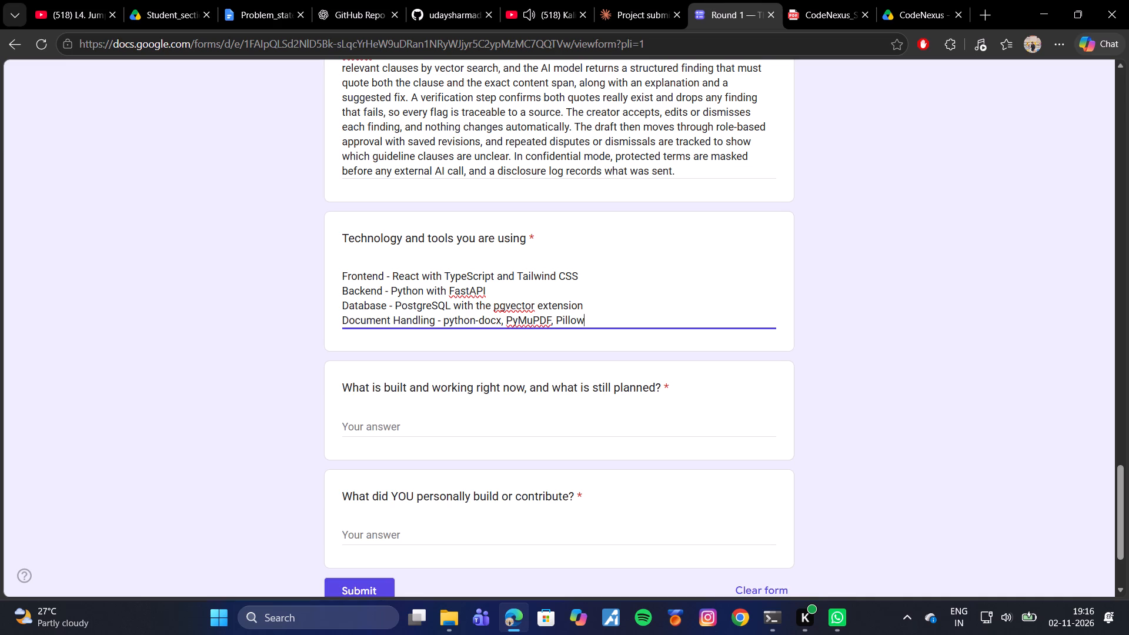
Copy the AI services choice from the proposal PDF's stack table and begin a new technology answer line with "AI Serv".
key("Return")
left_click(796, 0)
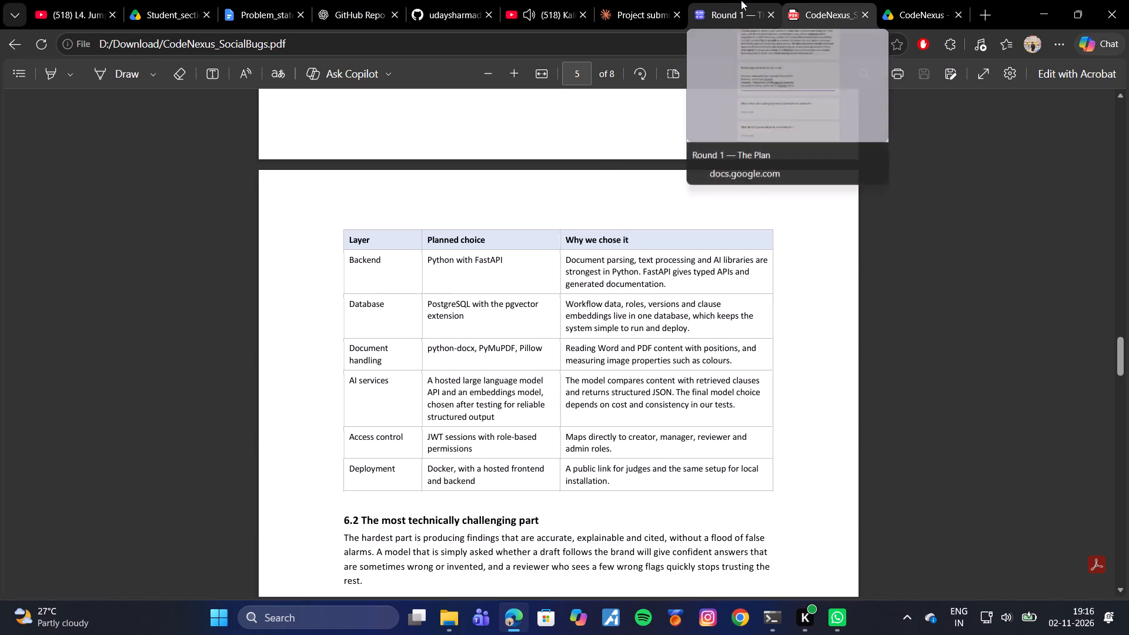
left_click_drag(496, 416, 425, 374)
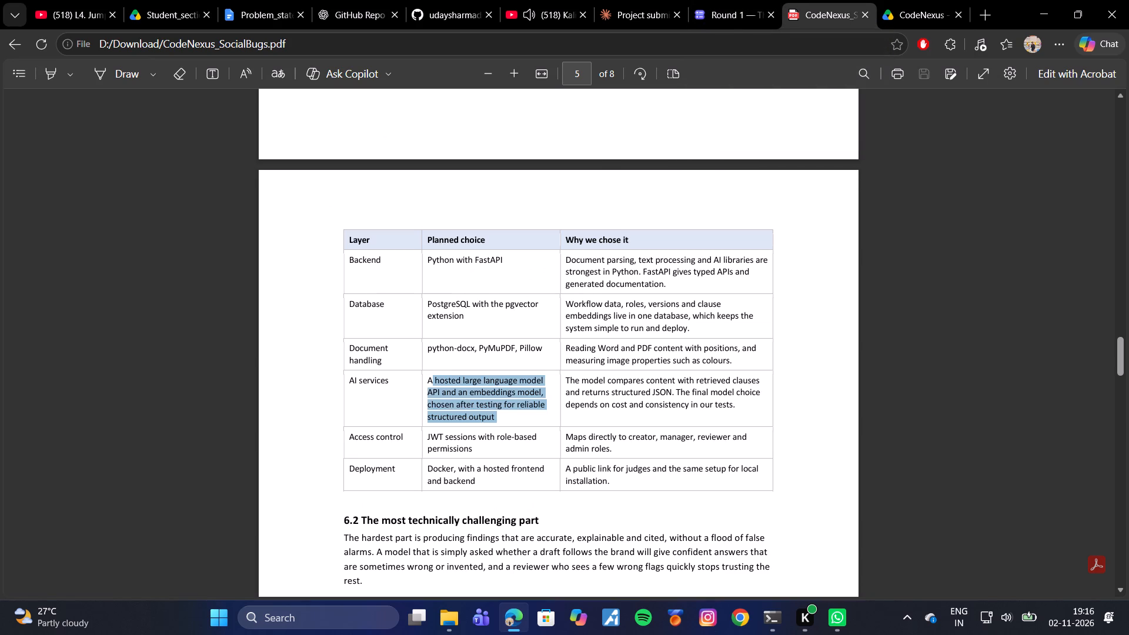
left_click_drag(425, 374, 417, 382)
key("ctrl+c")
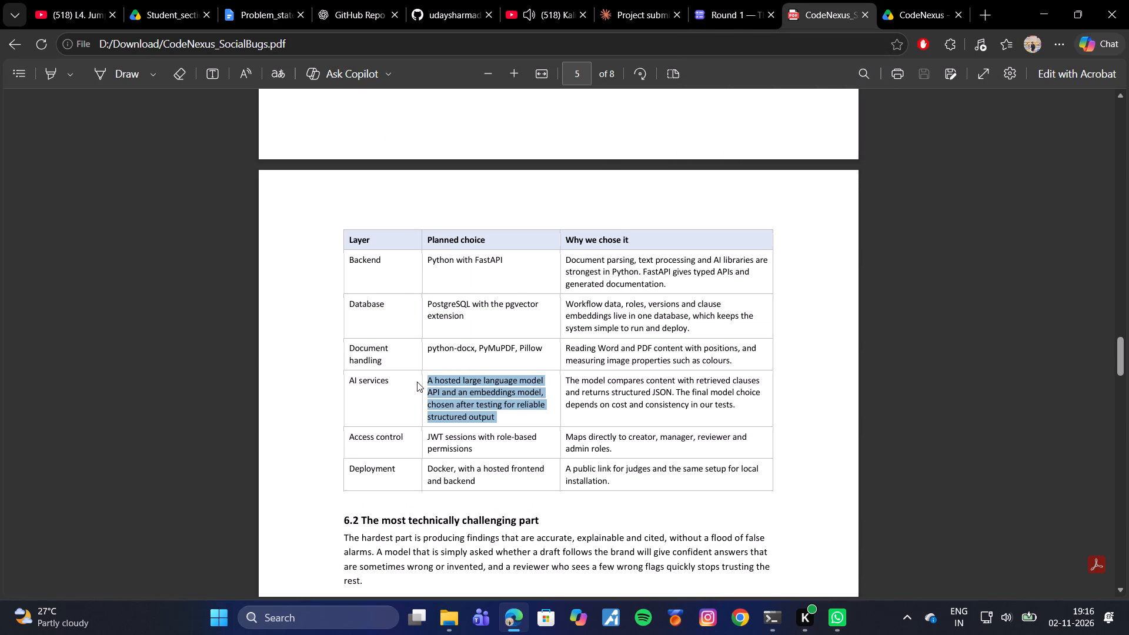
left_click(417, 382)
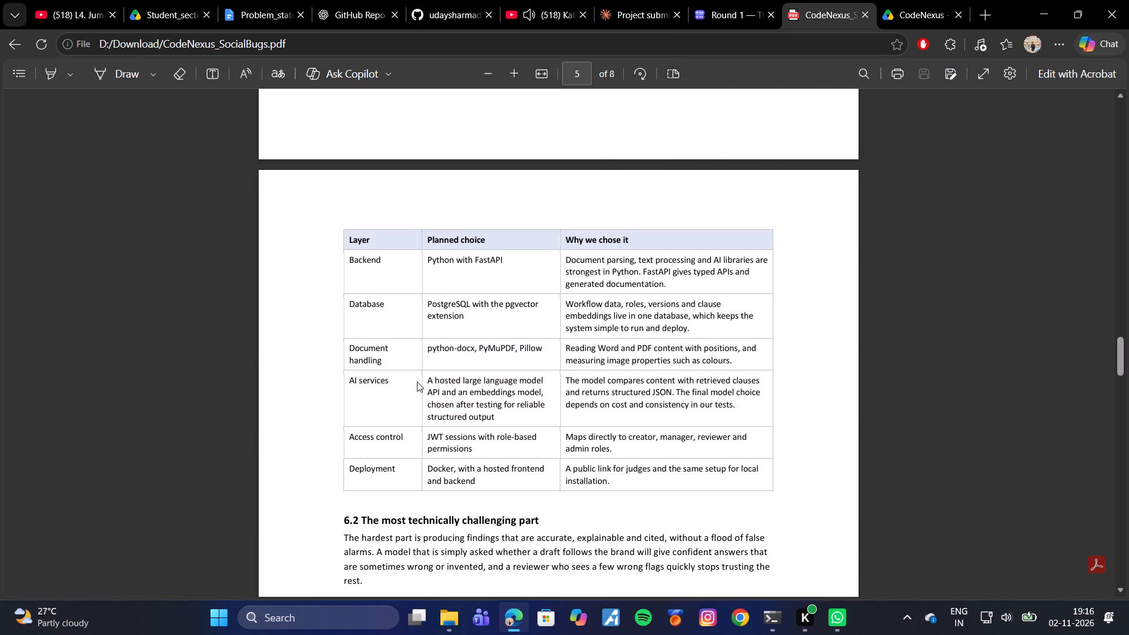
left_click(753, 0)
type("Ai")
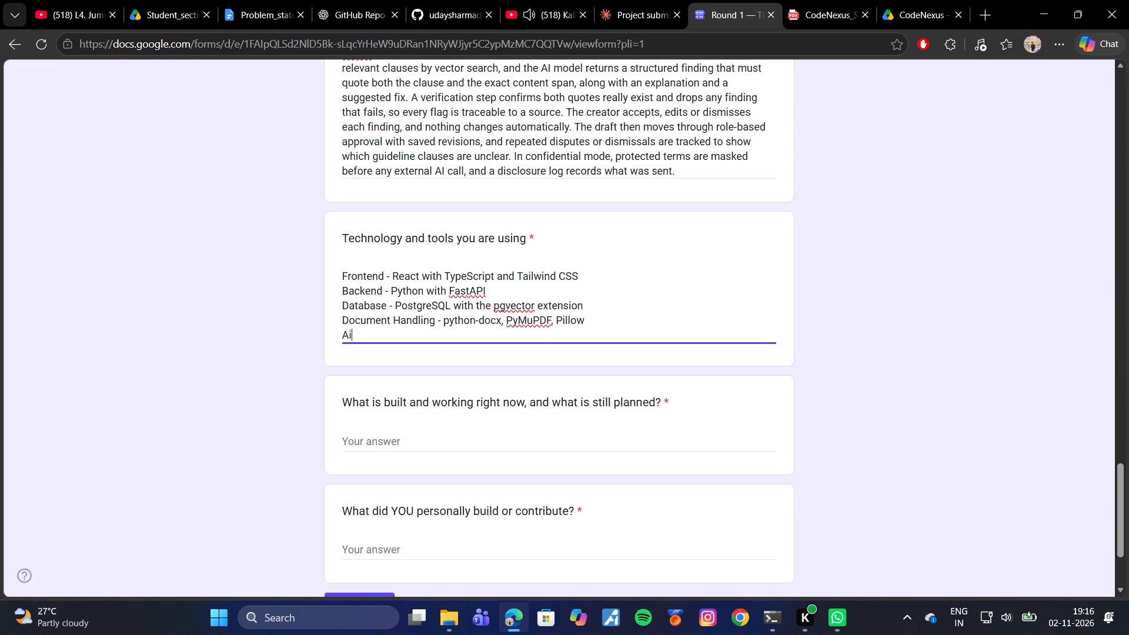
key("space")
key("BackSpace")
key("BackSpace")
key("shift+space")
key("BackSpace")
type("U")
key("space")
key("shift+BackSpace")
key("shift+BackSpace")
key("shift+BackSpace")
type("AI")
key("space")
type("Serv")
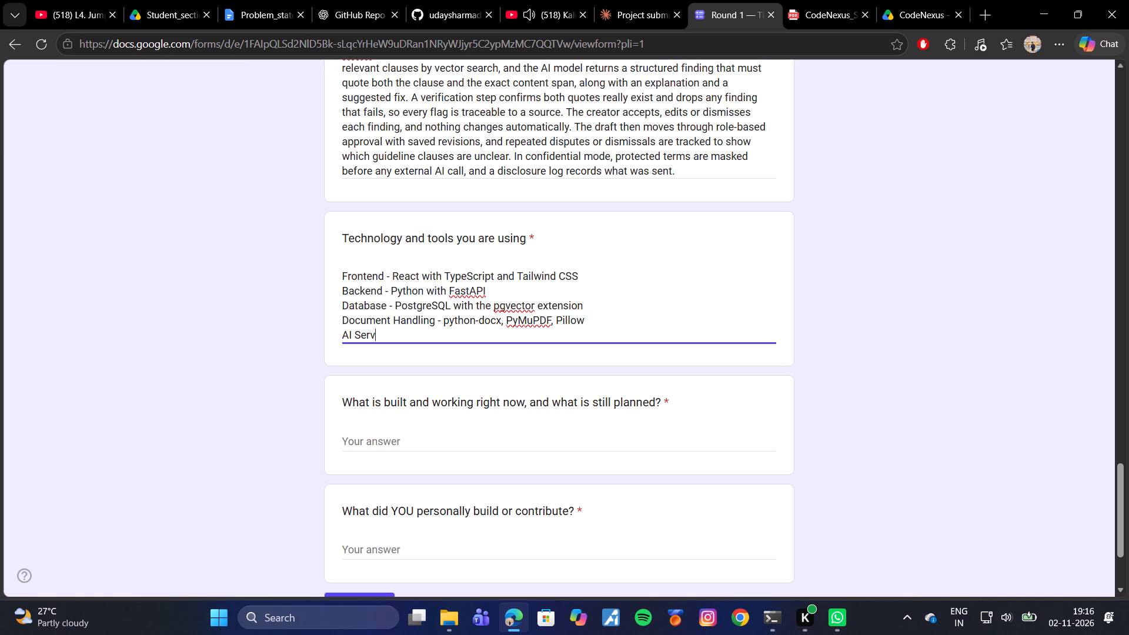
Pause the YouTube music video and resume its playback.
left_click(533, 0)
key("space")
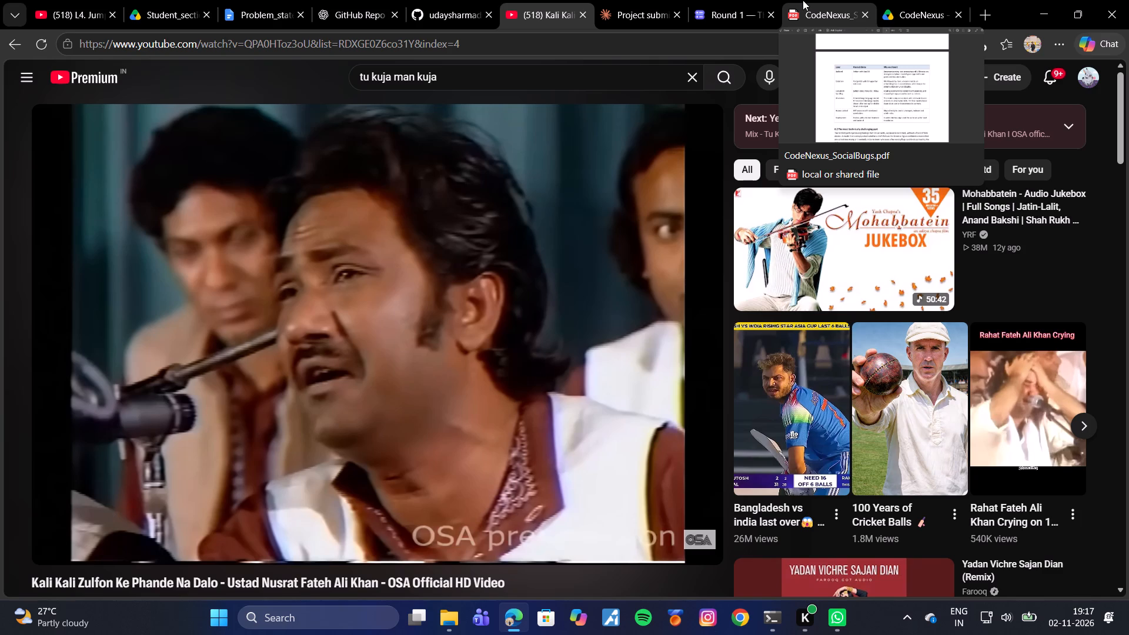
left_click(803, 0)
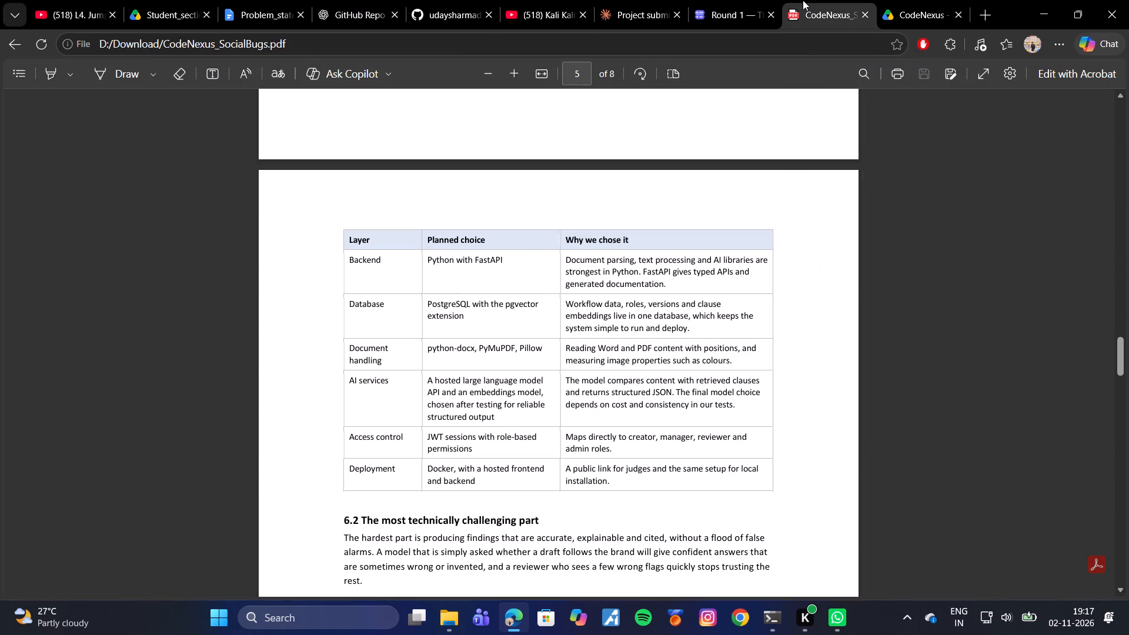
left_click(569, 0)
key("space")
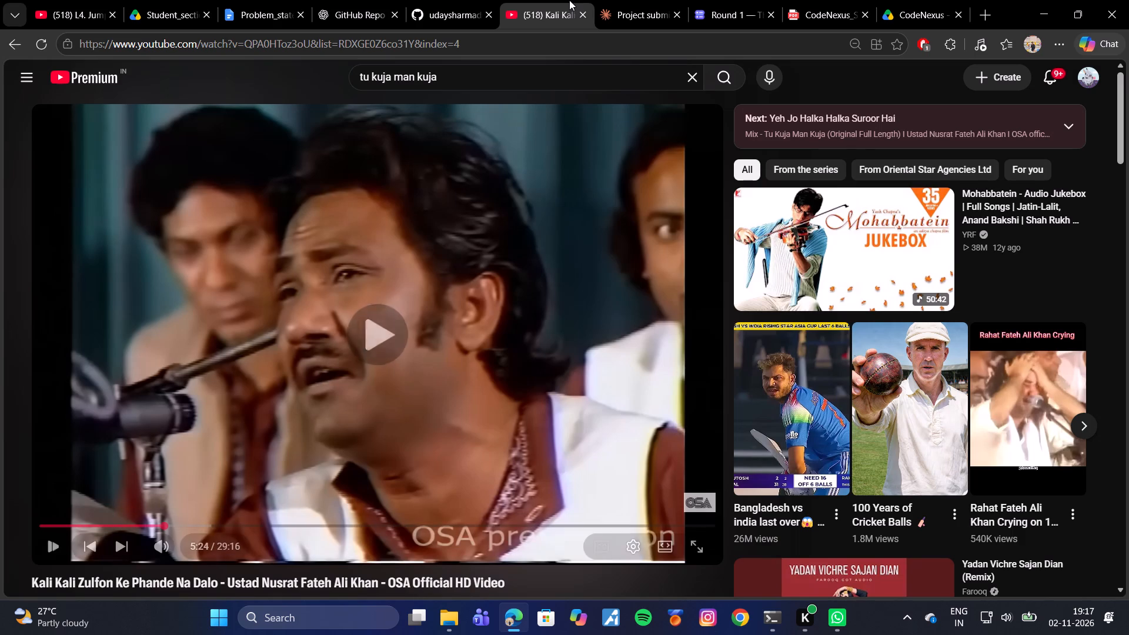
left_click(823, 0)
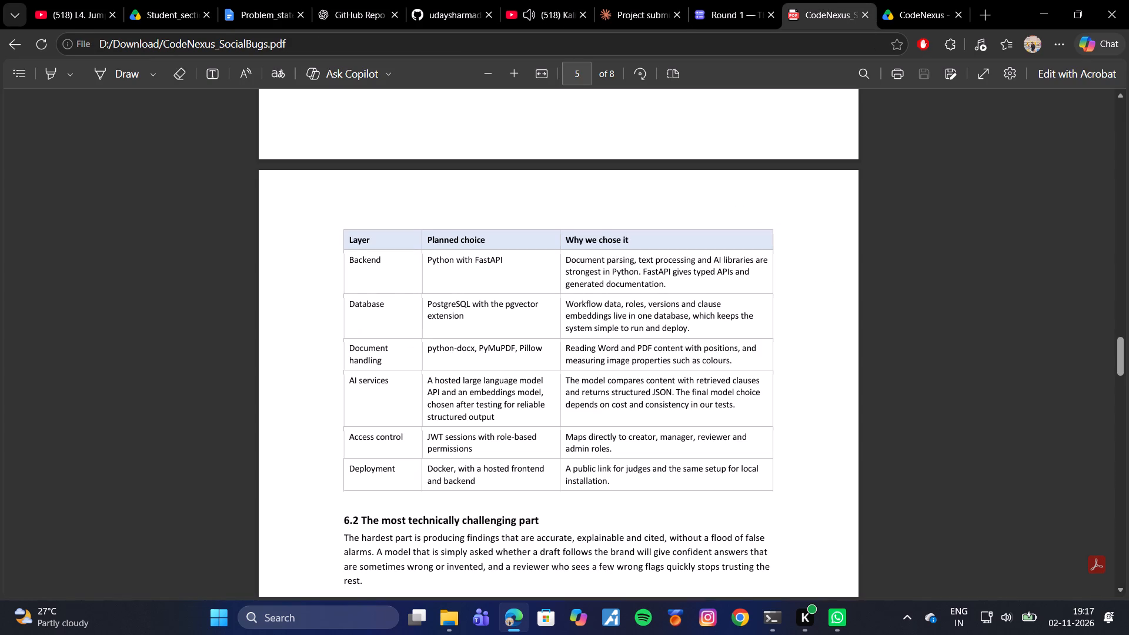
Complete the label as "AI Services -" in the technology answer, add the copied AI services description, and remove its line breaks.
left_click(730, 0)
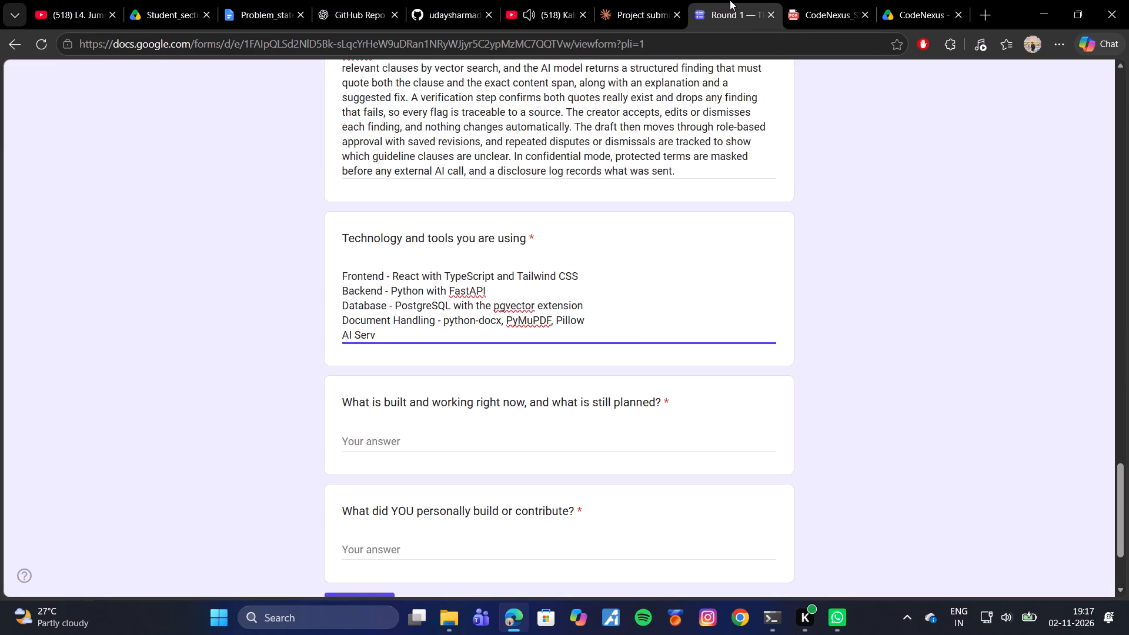
type("ices -")
key("space")
key("ctrl+v")
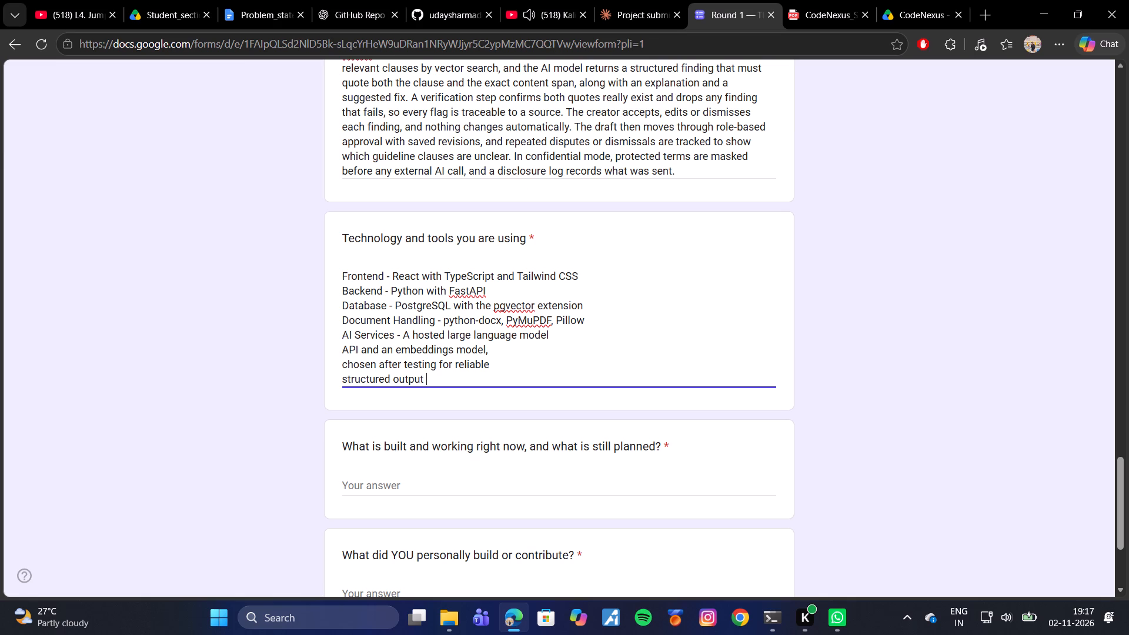
left_click(340, 363)
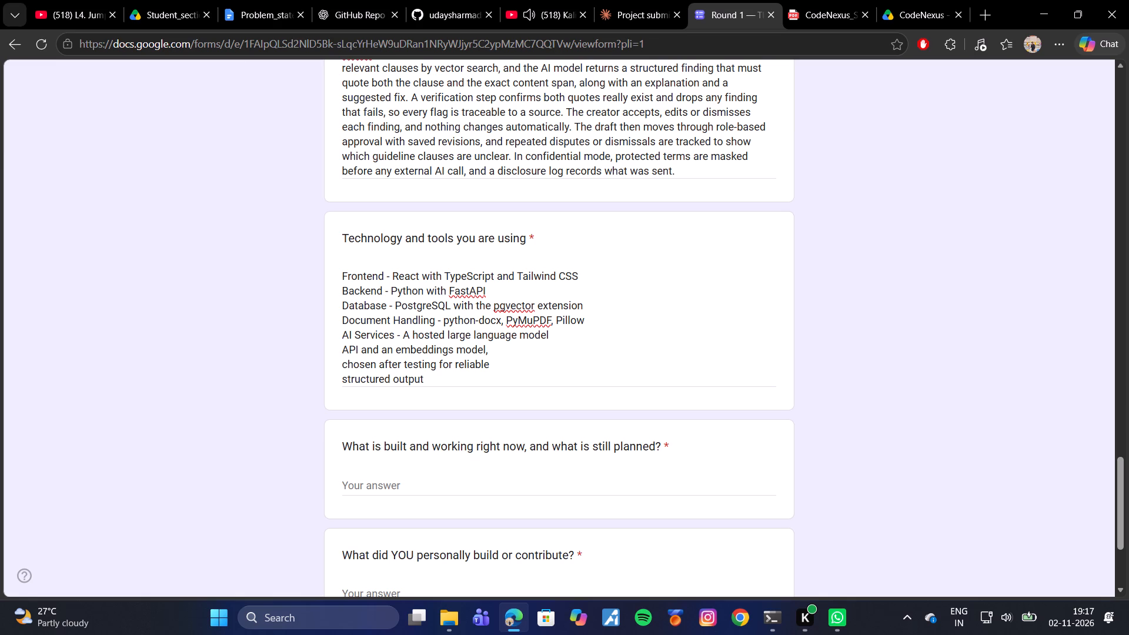
left_click(343, 353)
key("BackSpace")
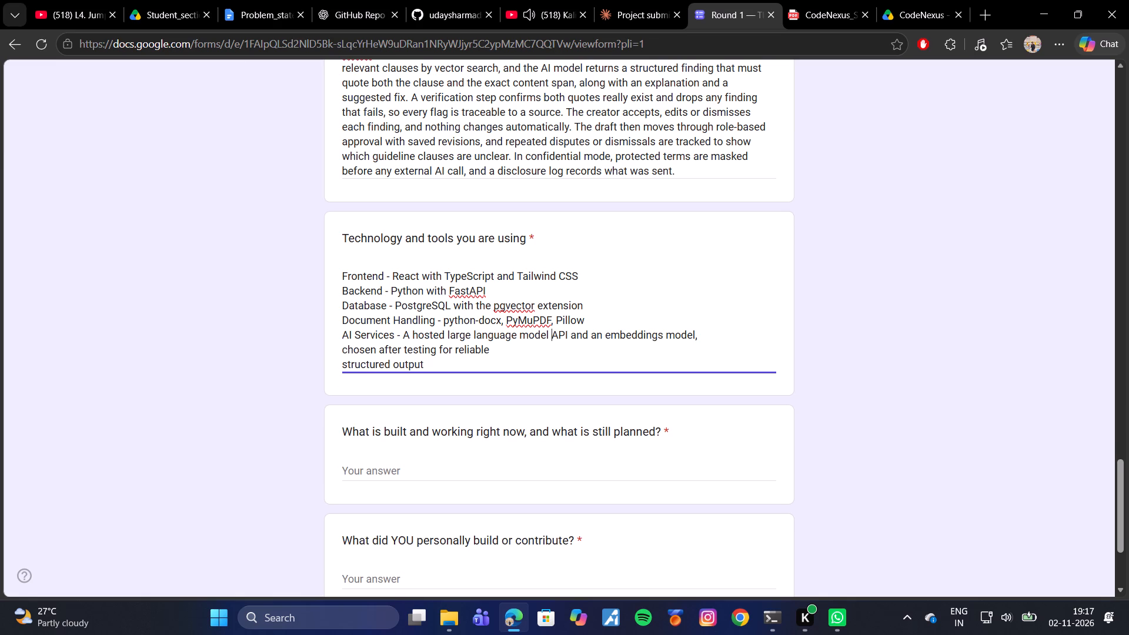
left_click(343, 348)
key("BackSpace")
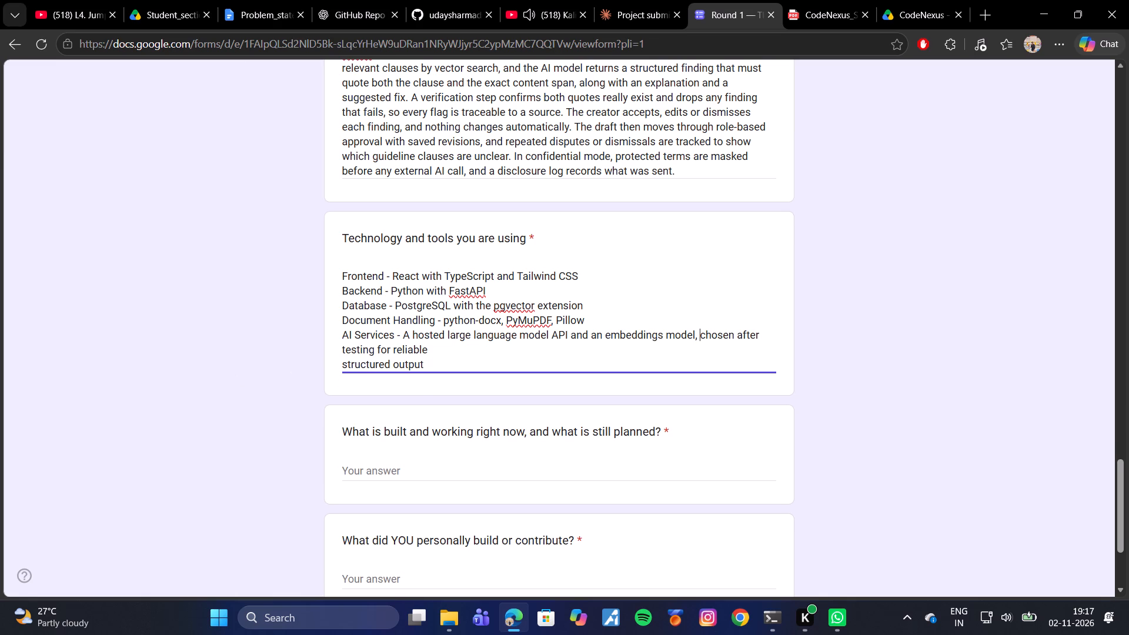
left_click(342, 365)
key("BackSpace")
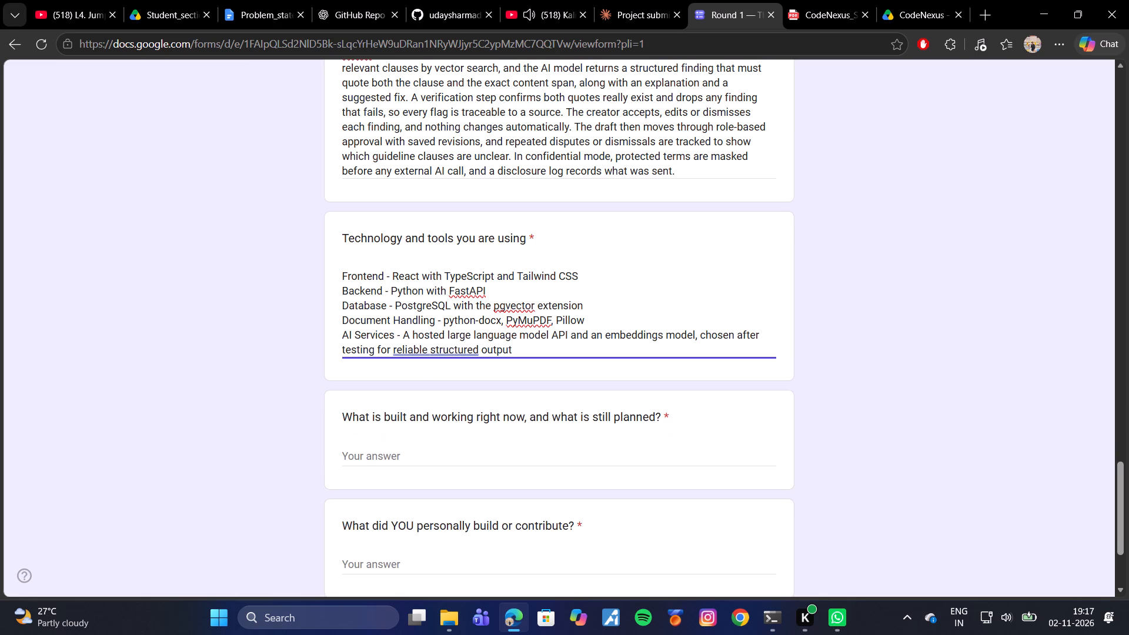
left_click(527, 350)
Add the single line "Access Control - JWT sessions with role-based permissions" to the technology answer, copying the choice from the proposal PDF.
key("Return")
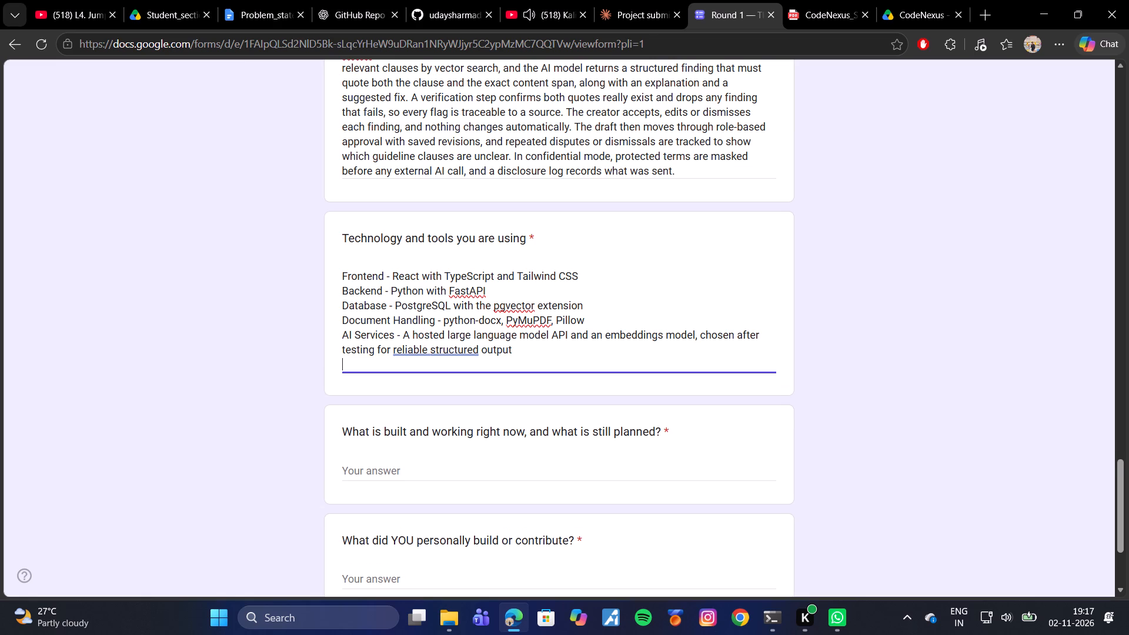
left_click(635, 0)
left_click(730, 0)
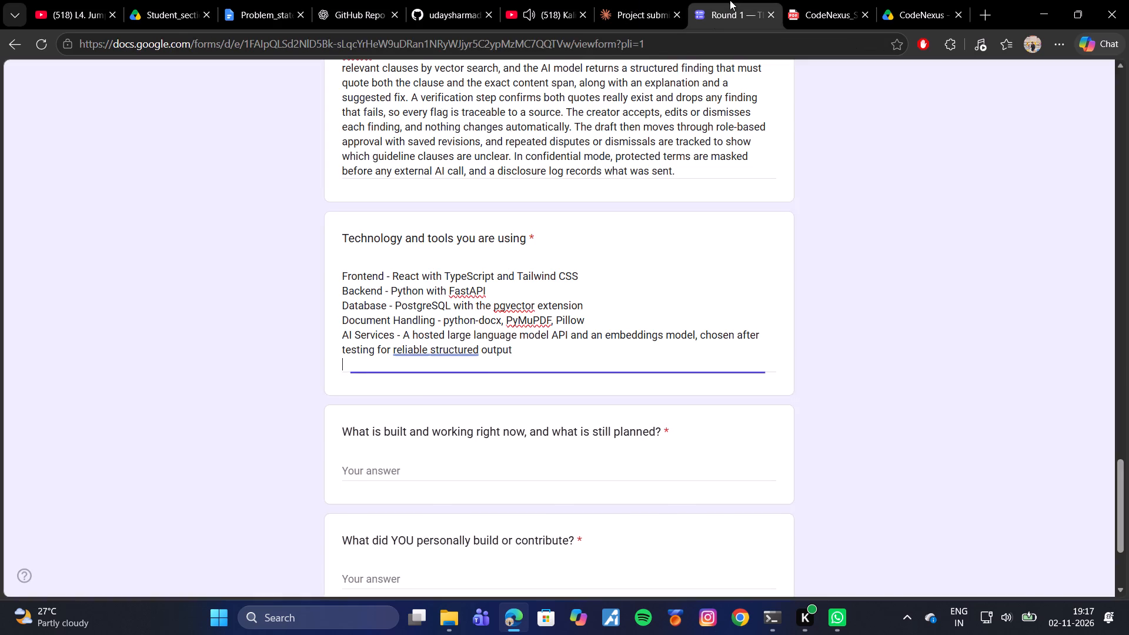
left_click(790, 0)
left_click_drag(472, 452, 422, 437)
key("ctrl+c")
left_click(422, 437)
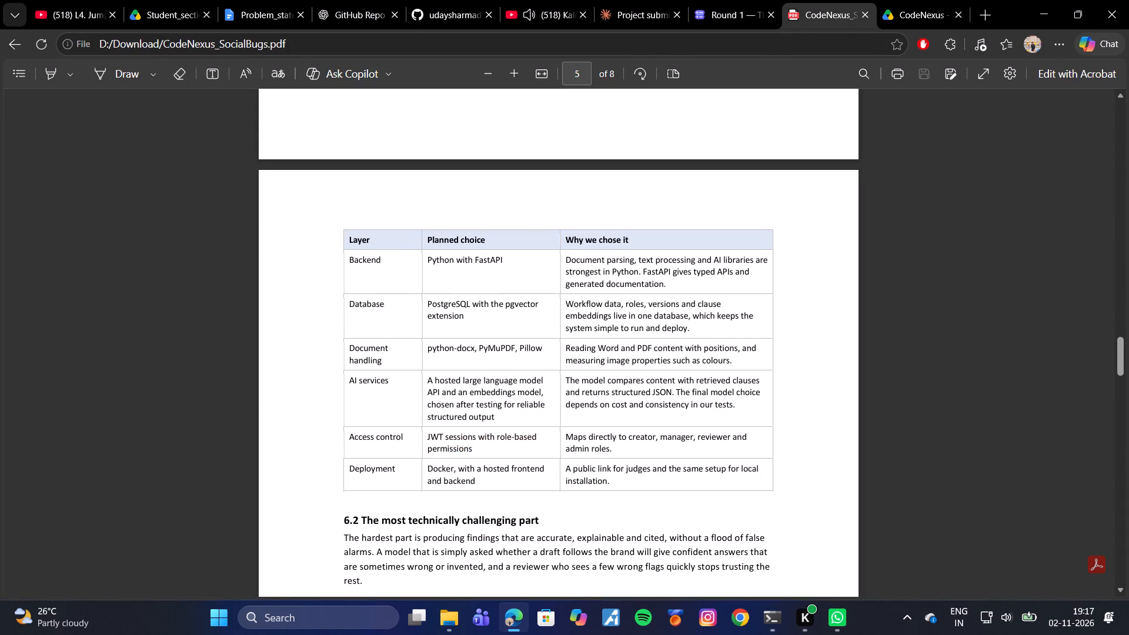
left_click(775, 0)
type("Access Control -")
key("space")
key("ctrl+v")
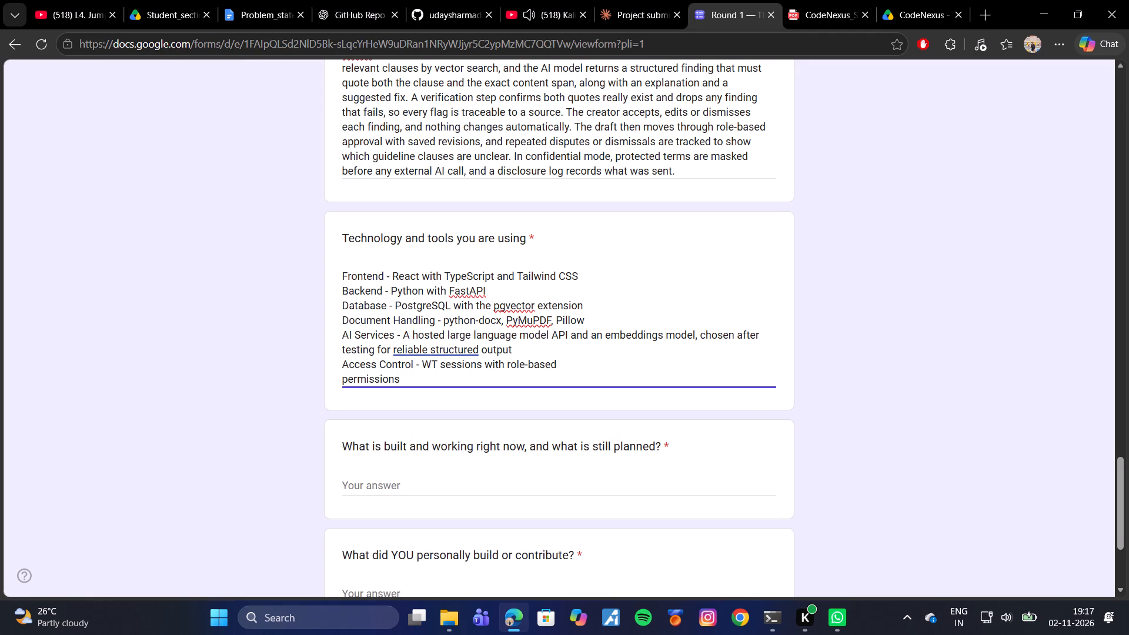
key("ctrl+z")
key("shift+j")
key("ctrl+v")
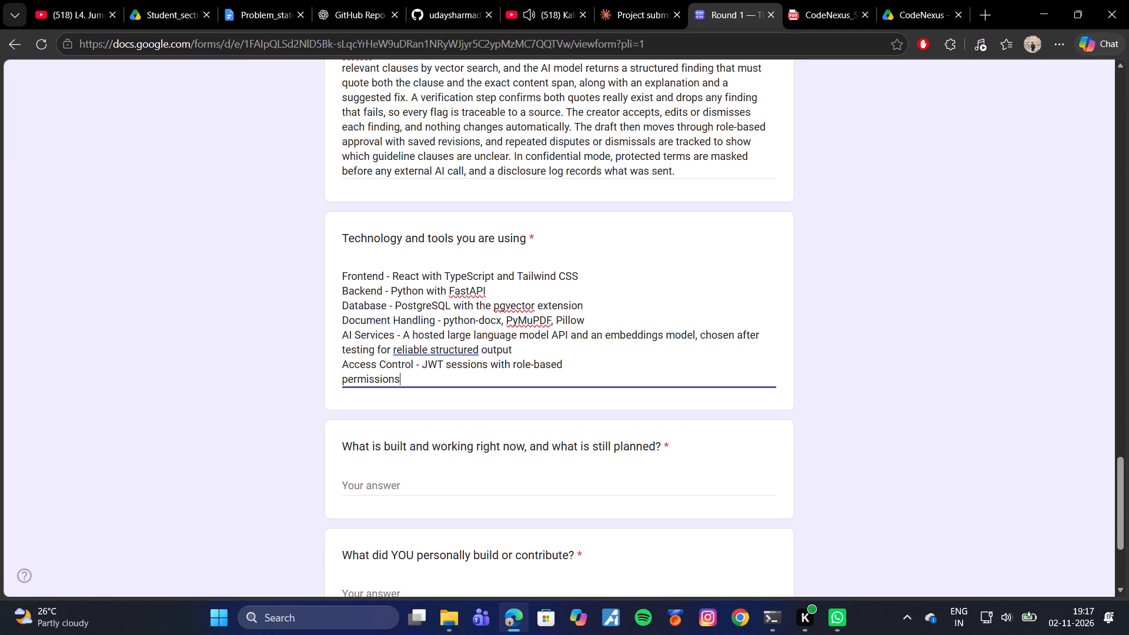
key("Left")
key("Left")
key("Left")
key("Left")
key("Left")
key("Left")
key("Left")
key("Left")
key("Left")
key("Left")
key("Left")
key("BackSpace")
key("Down")
Add the single line "Deployment - Docker, with a hosted frontend and backend" to the technology answer, copying the choice from the proposal PDF.
key("Return")
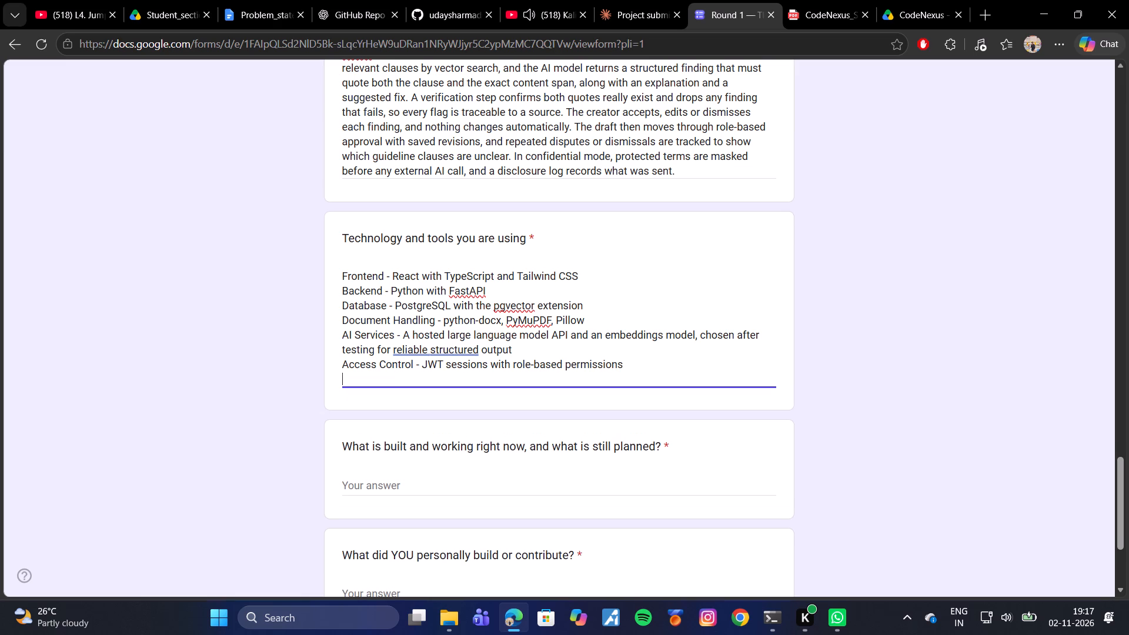
left_click(662, 0)
double_click(759, 0)
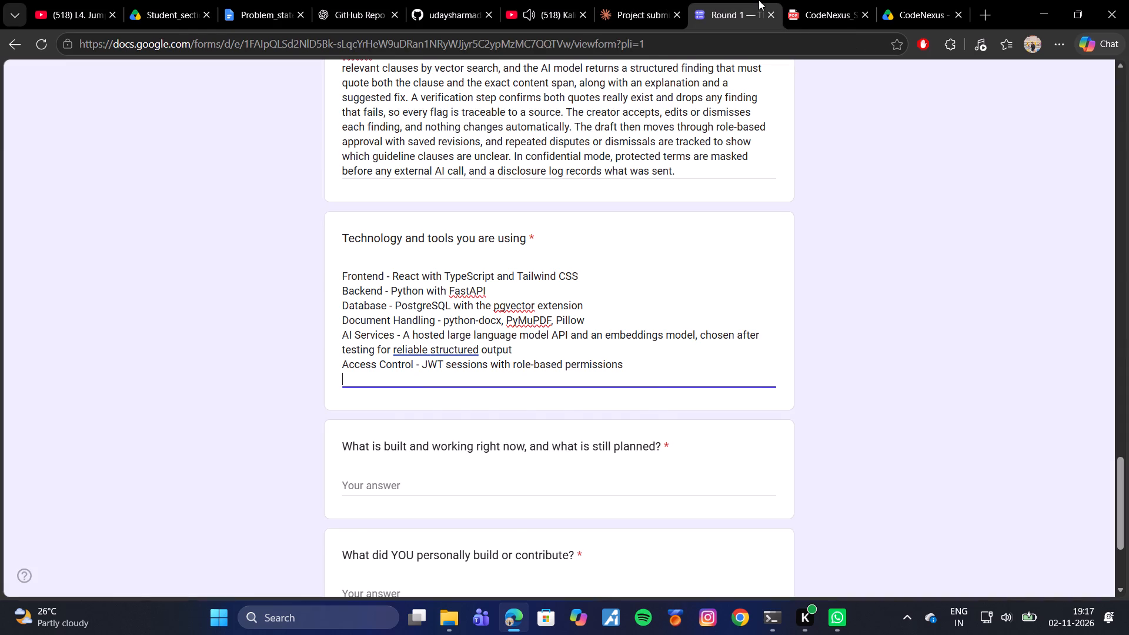
left_click_drag(795, 0, 709, 0)
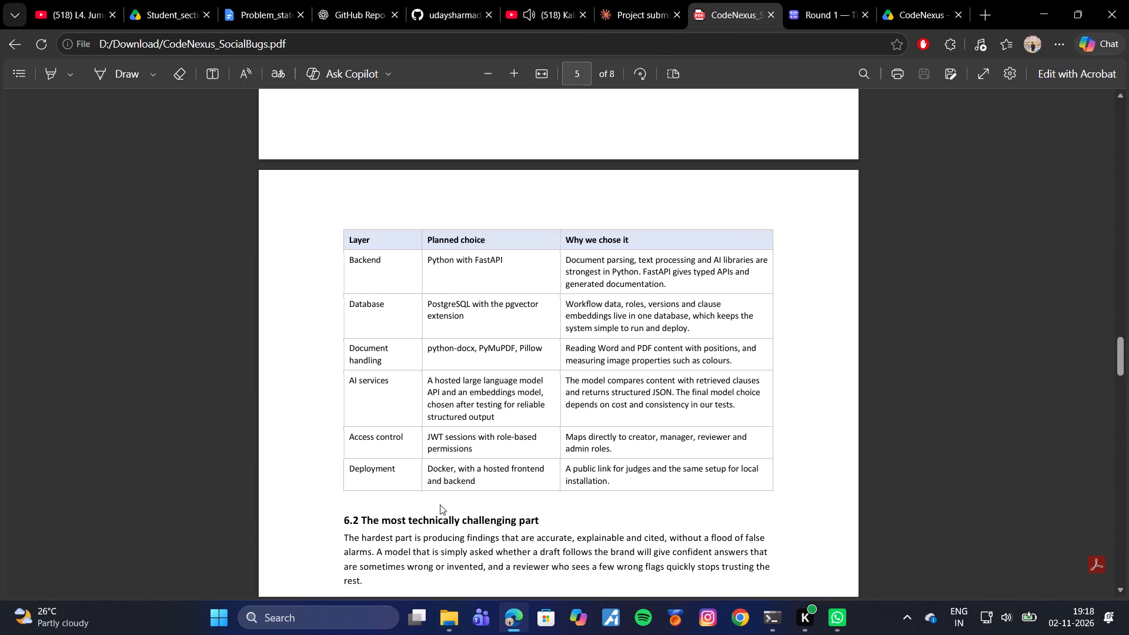
left_click_drag(474, 485, 415, 469)
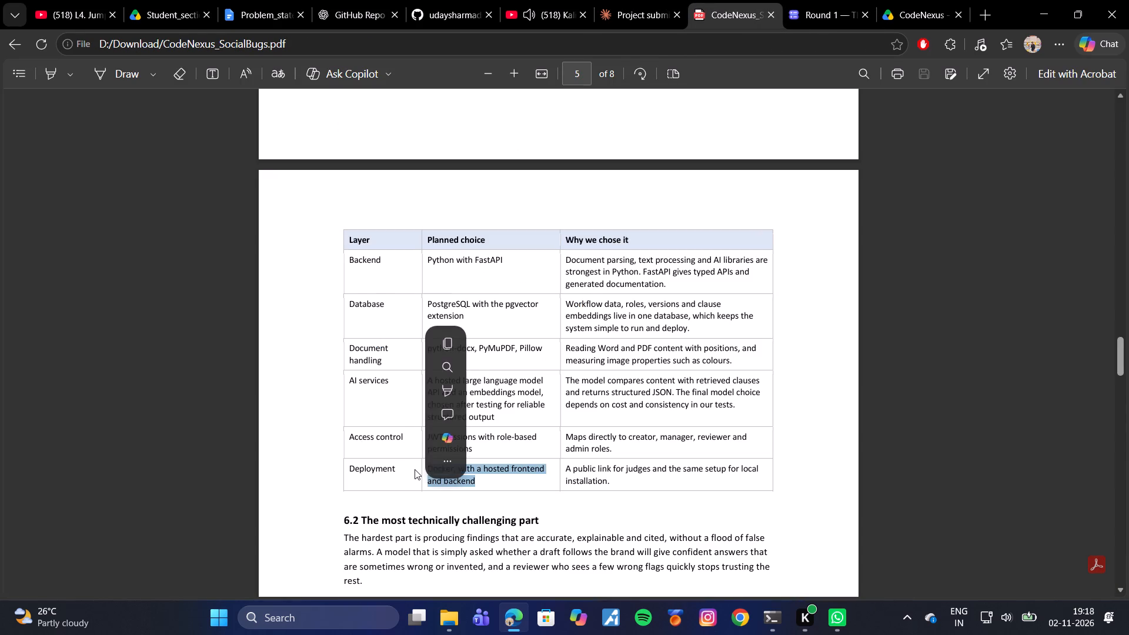
key("ctrl+c")
left_click(415, 469)
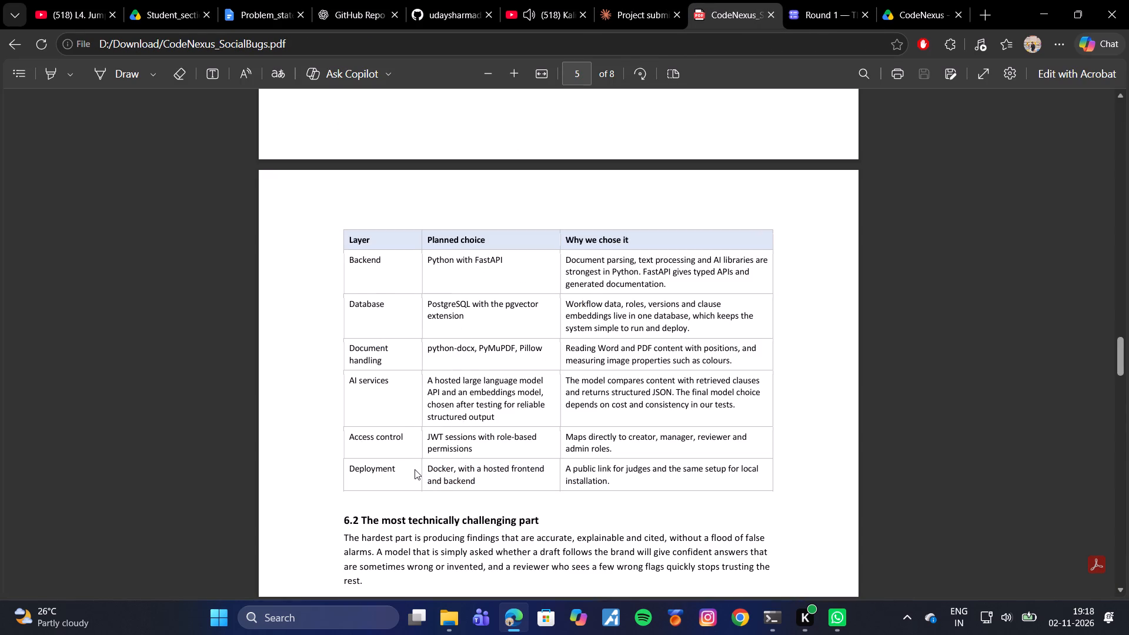
left_click(820, 0)
type("Deployment -")
key("space")
key("ctrl+v")
key("Left")
key("Left")
key("Left")
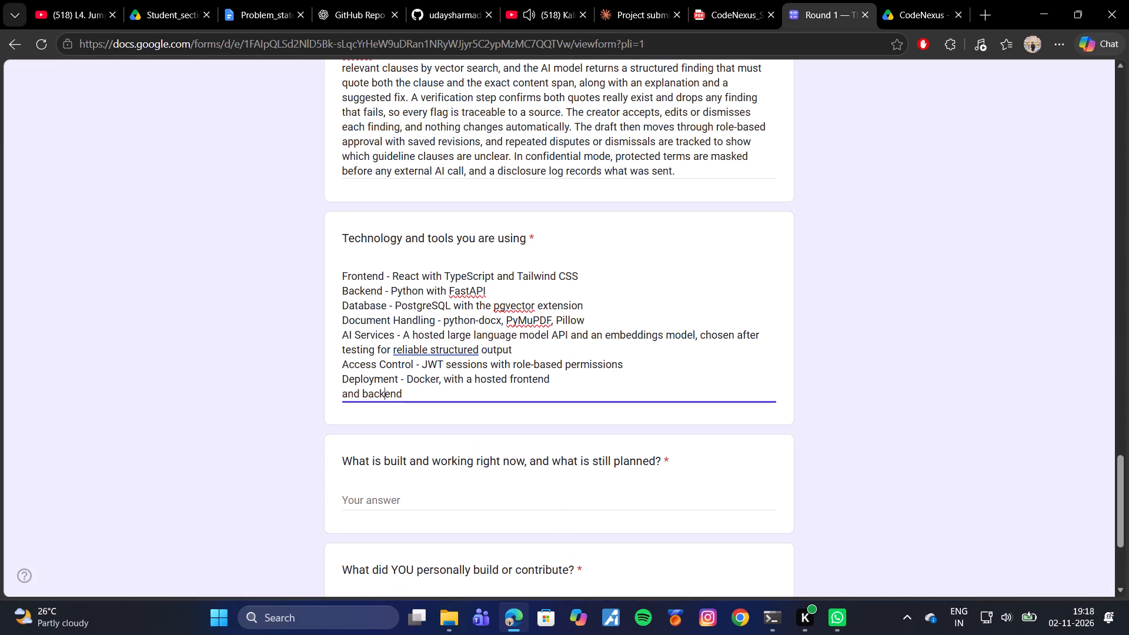
key("Left")
key("Left")
key("Left")
key("Left")
key("Left")
key("Left")
key("Left")
key("Left")
key("BackSpace")
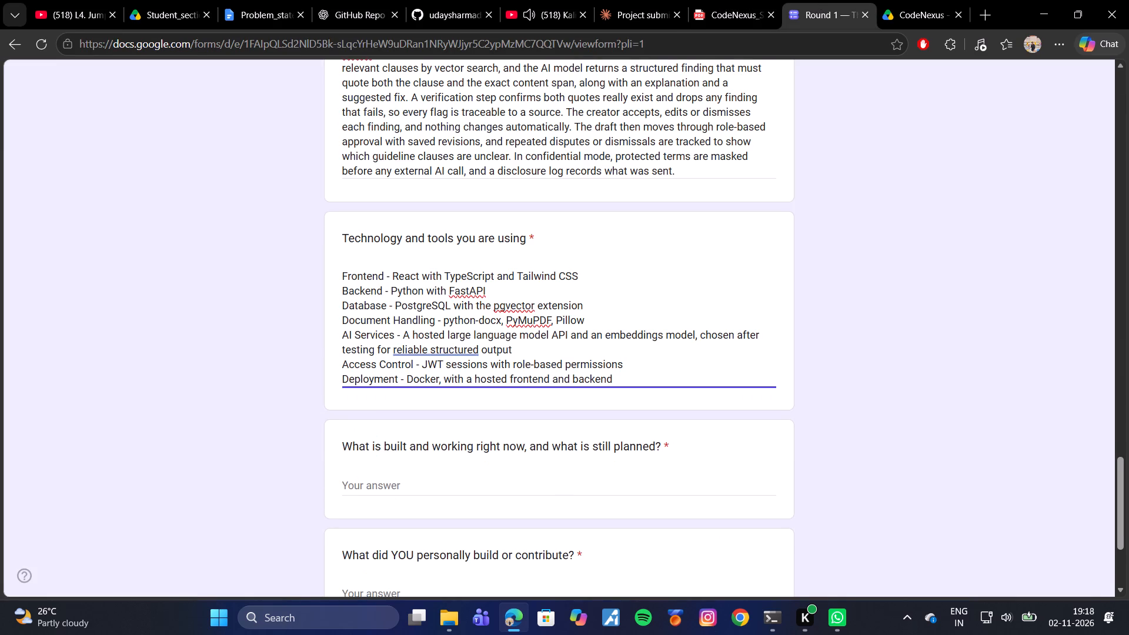
Copy the entire technology and tools answer to the clipboard.
key("ctrl+a")
key("ctrl+c")
left_click(643, 313)
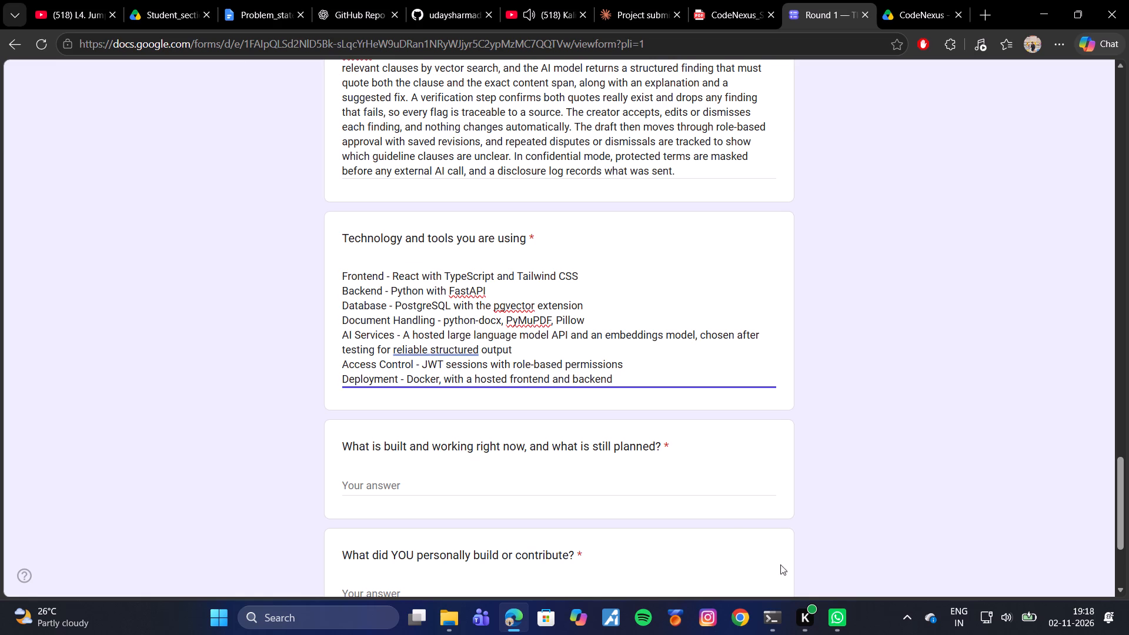
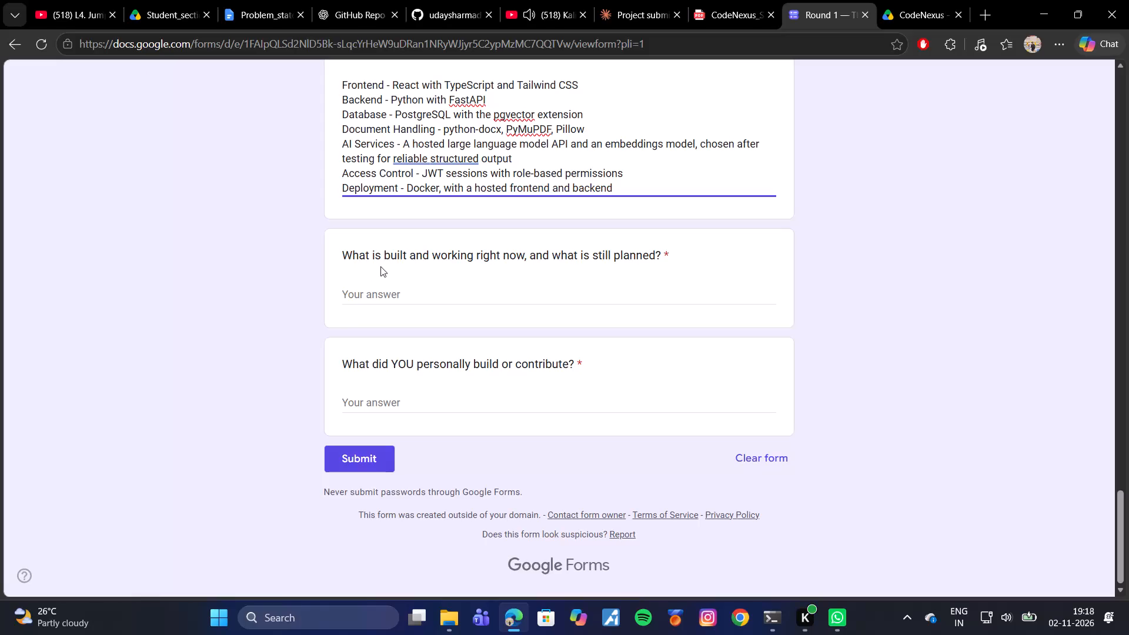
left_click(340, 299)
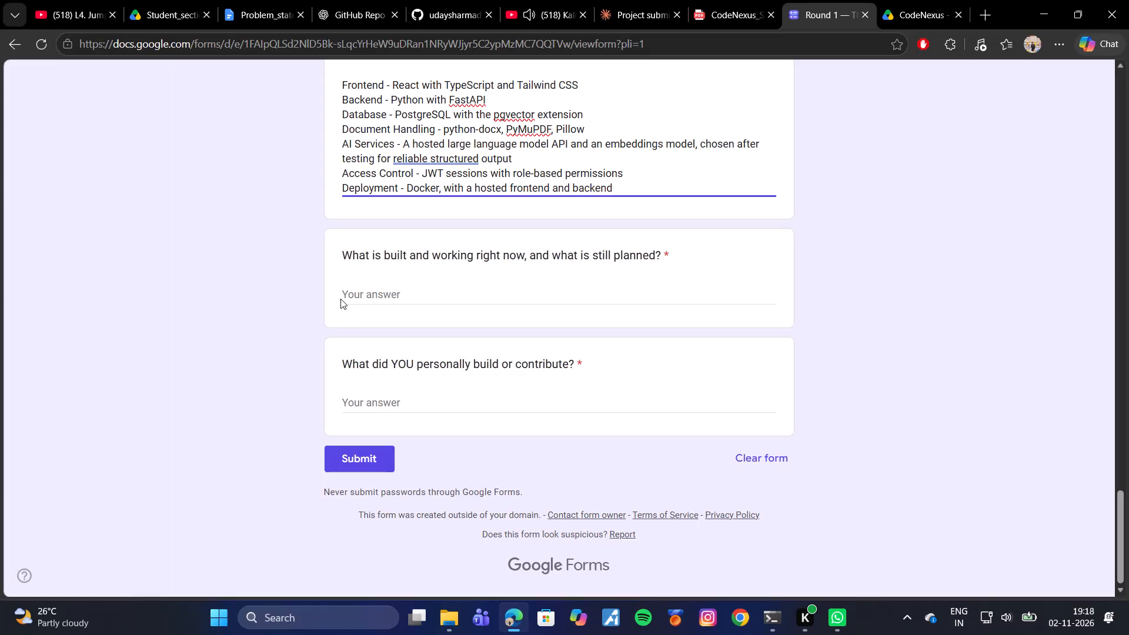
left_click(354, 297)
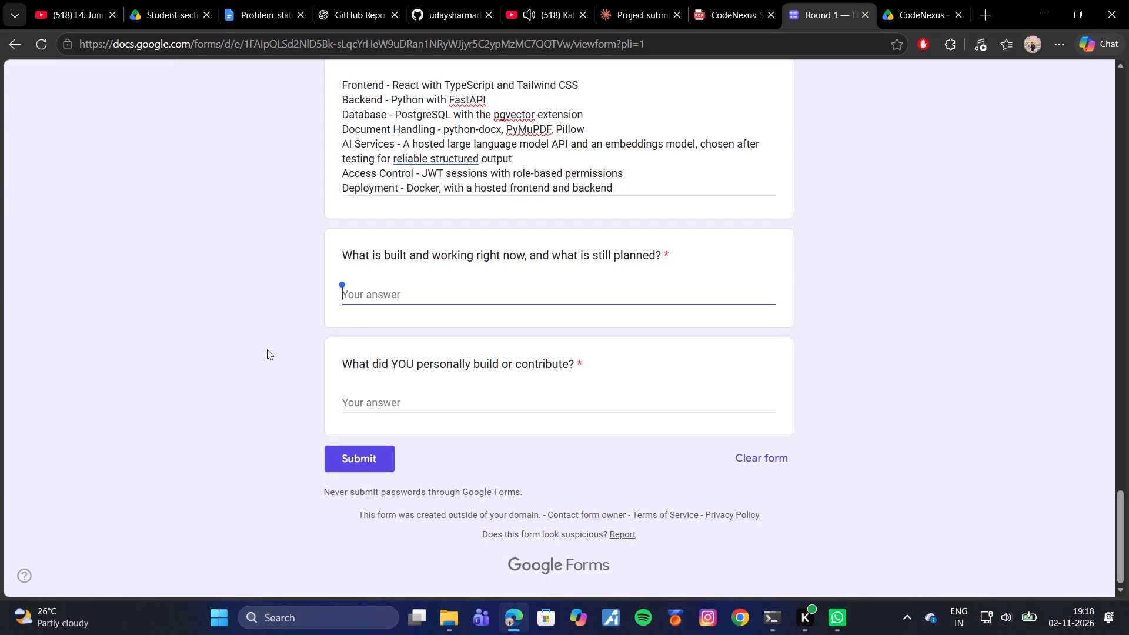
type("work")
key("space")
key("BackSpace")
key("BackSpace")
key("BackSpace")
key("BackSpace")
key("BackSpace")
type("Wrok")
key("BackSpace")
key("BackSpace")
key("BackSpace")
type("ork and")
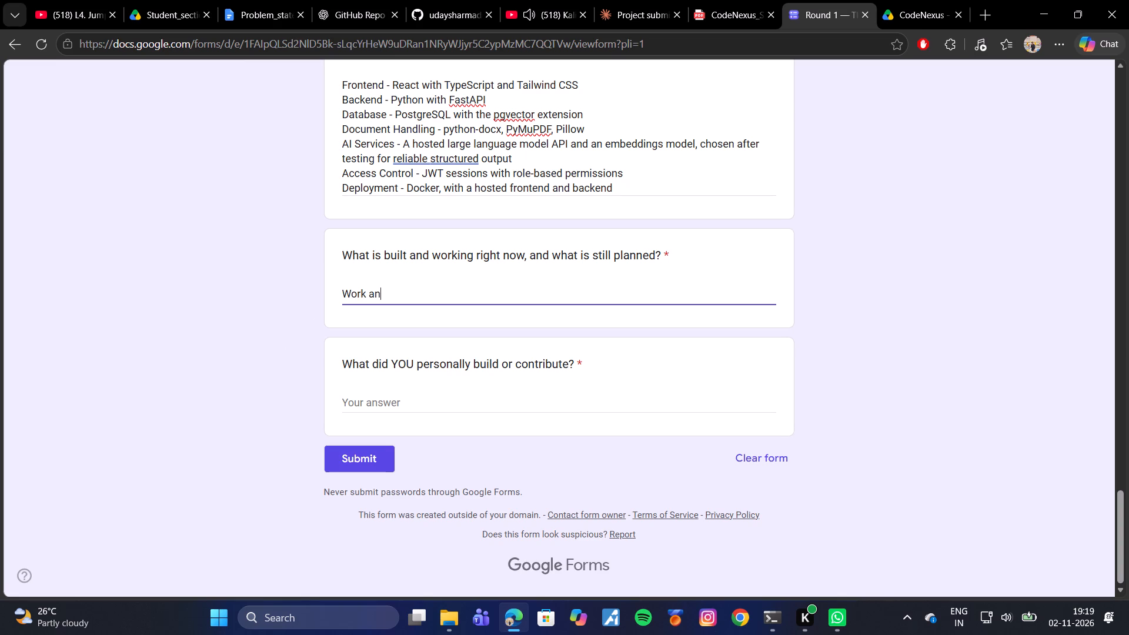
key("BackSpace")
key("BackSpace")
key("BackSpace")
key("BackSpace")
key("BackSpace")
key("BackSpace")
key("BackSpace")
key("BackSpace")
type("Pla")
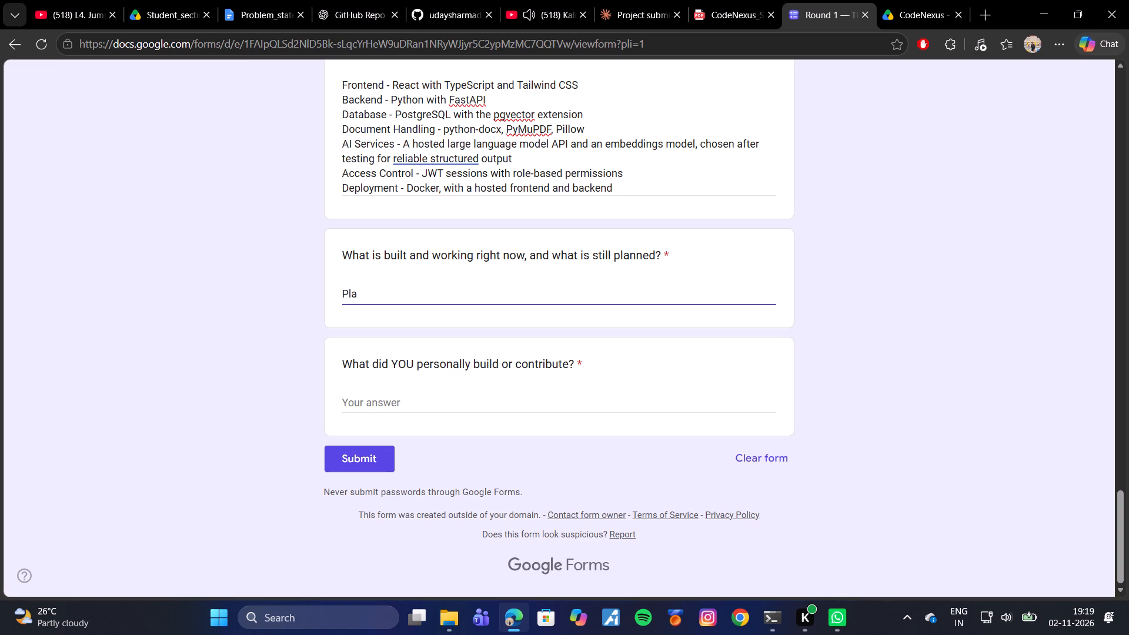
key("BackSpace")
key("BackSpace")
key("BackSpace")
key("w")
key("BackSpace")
Answer the question on what is built and still planned with "Workplan is fully done and Now Work will going to be start.".
type("WorkPlan is full")
key("BackSpace")
key("BackSpace")
key("BackSpace")
key("BackSpace")
key("BackSpace")
key("BackSpace")
key("BackSpace")
key("BackSpace")
key("BackSpace")
key("BackSpace")
key("BackSpace")
key("BackSpace")
type("plam")
key("space")
key("BackSpace")
key("BackSpace")
type("n i")
key("space")
key("BackSpace")
type("s fully done and Nw")
key("BackSpace")
type("ow")
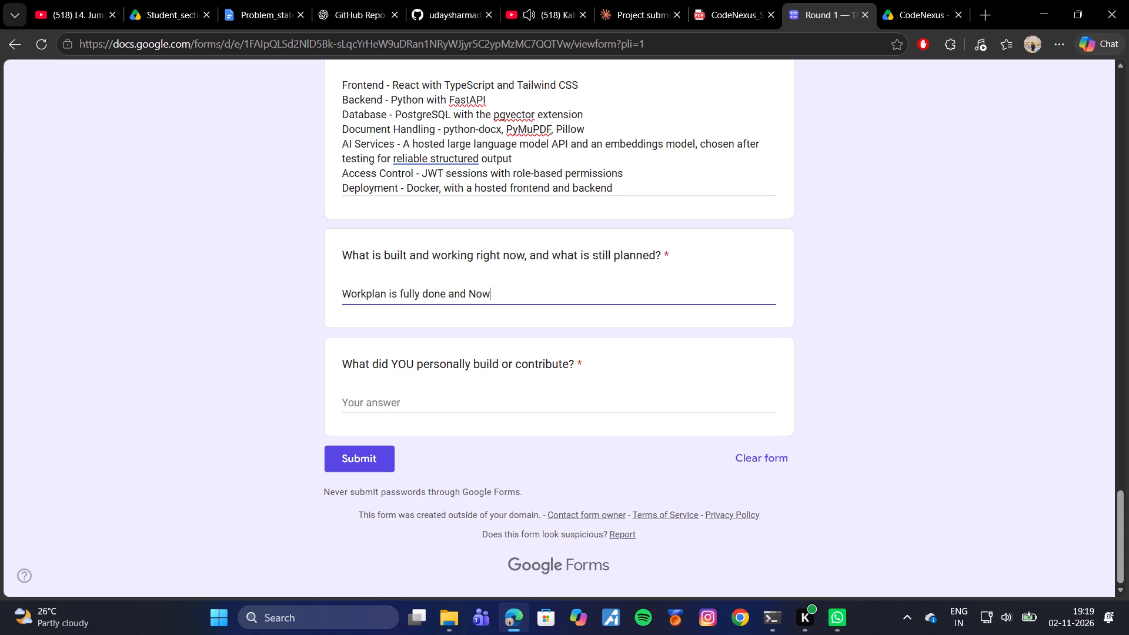
key("space")
type("Work will going to be started")
key("BackSpace")
key("BackSpace")
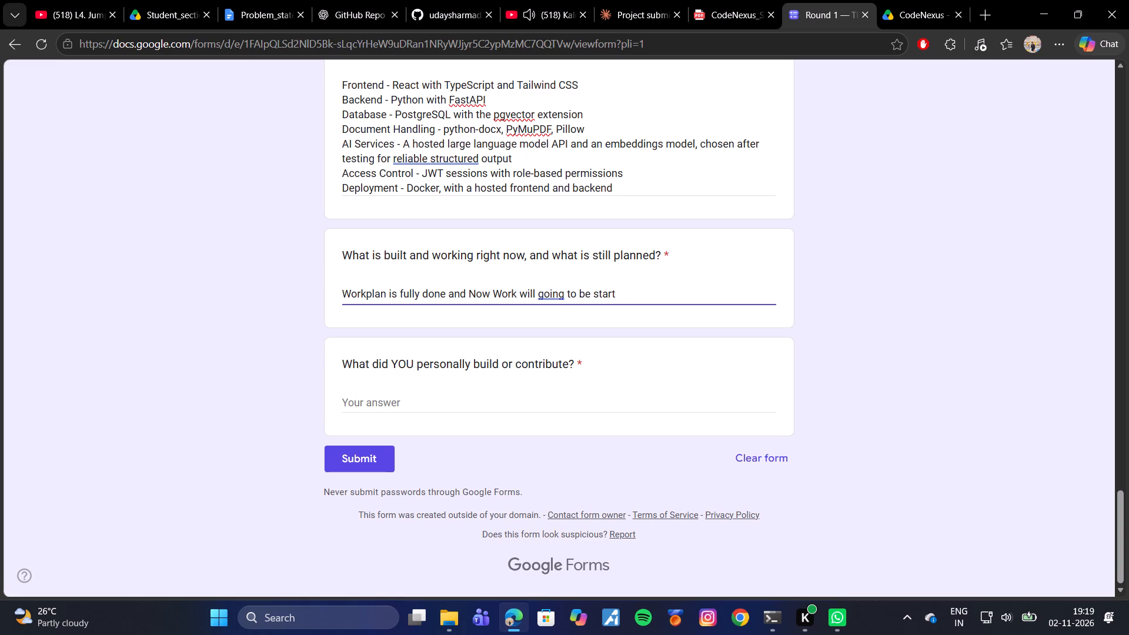
key("period")
Answer the question on personal contribution with "AI Services and Backend".
left_click(375, 406)
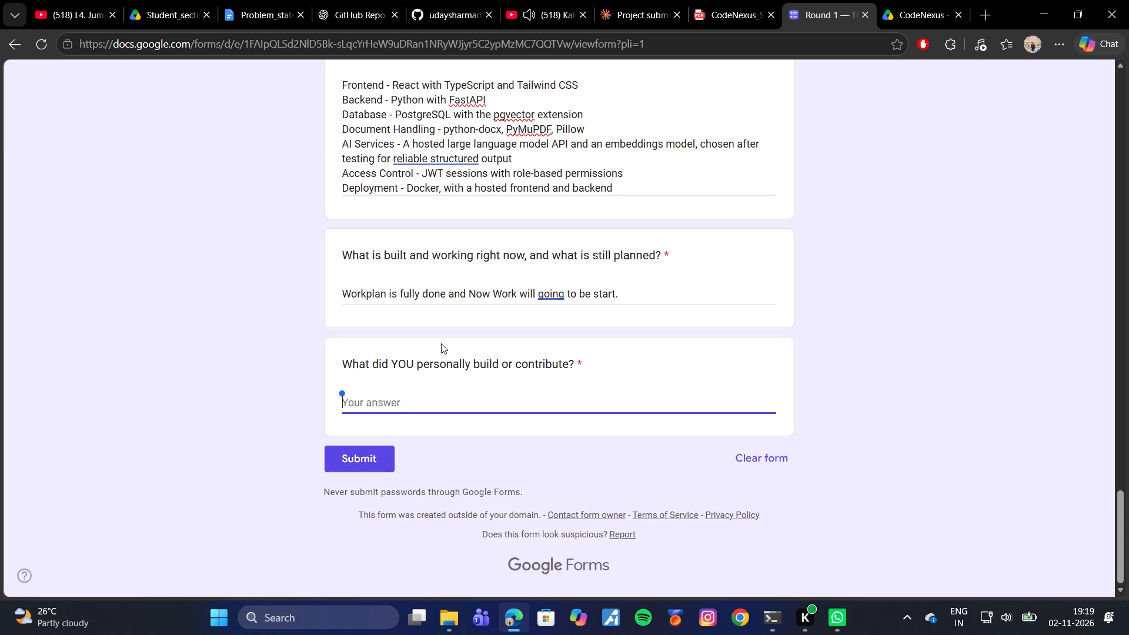
type("AI")
key("space")
type("Services and Bace")
key("BackSpace")
type("jkje")
key("BackSpace")
key("BackSpace")
key("BackSpace")
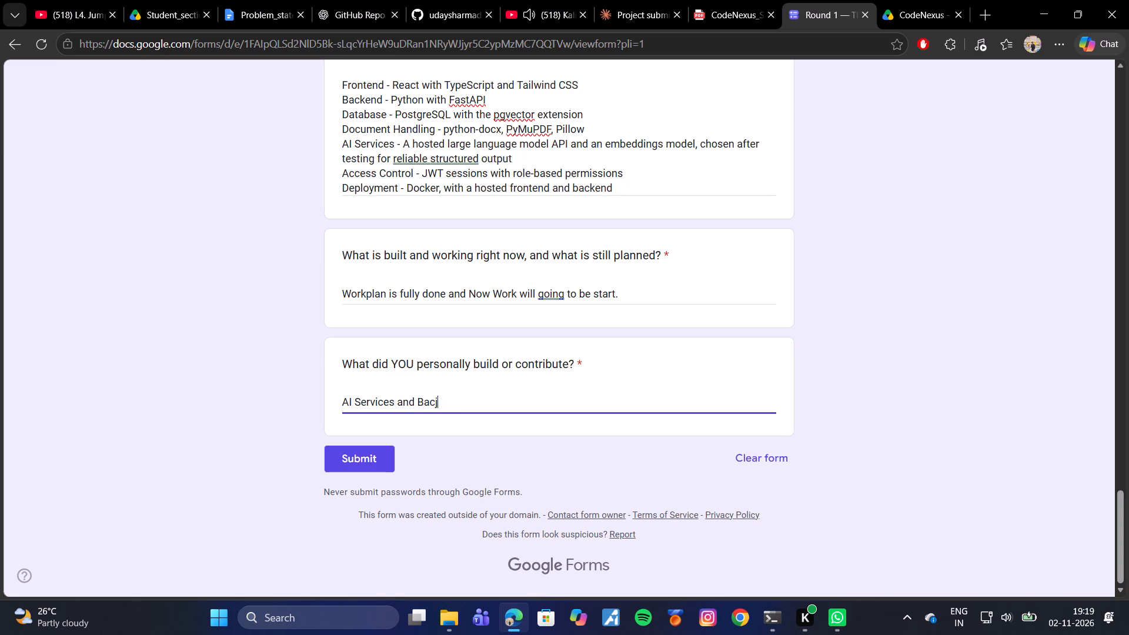
key("BackSpace")
type("kend")
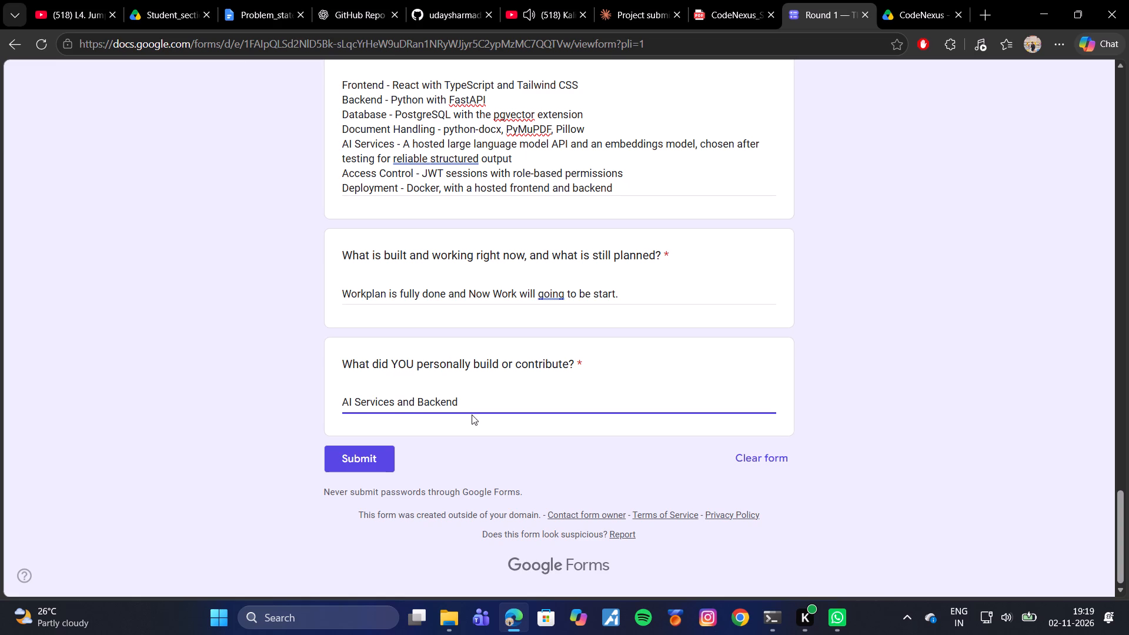
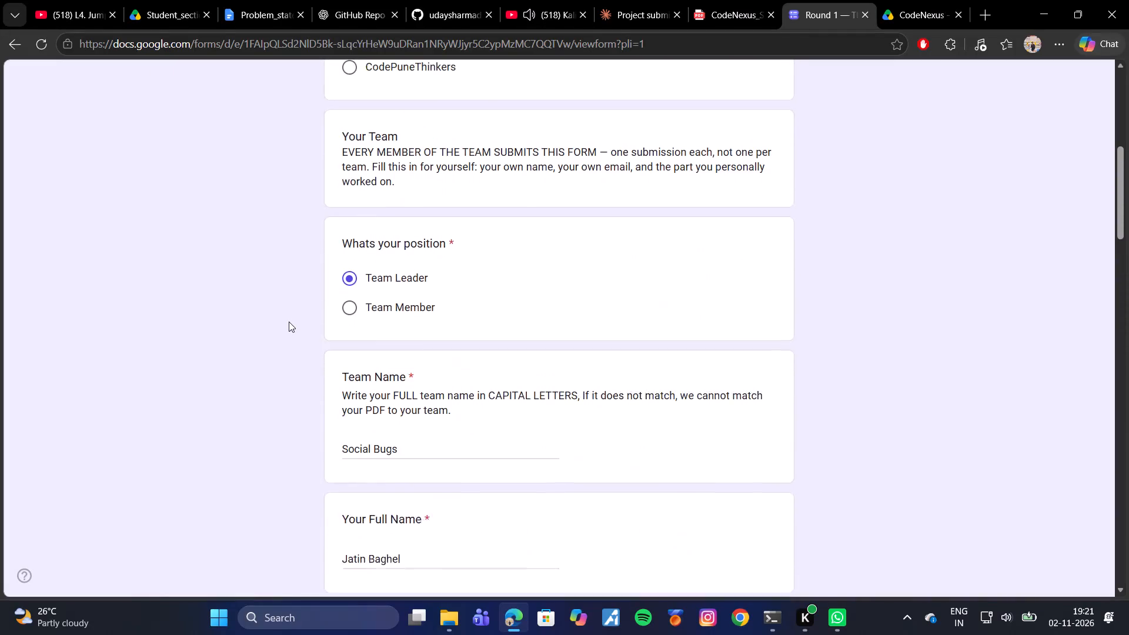
Review the filled-in Round 1 form and submit it.
scroll(289, 322, "up", 3)
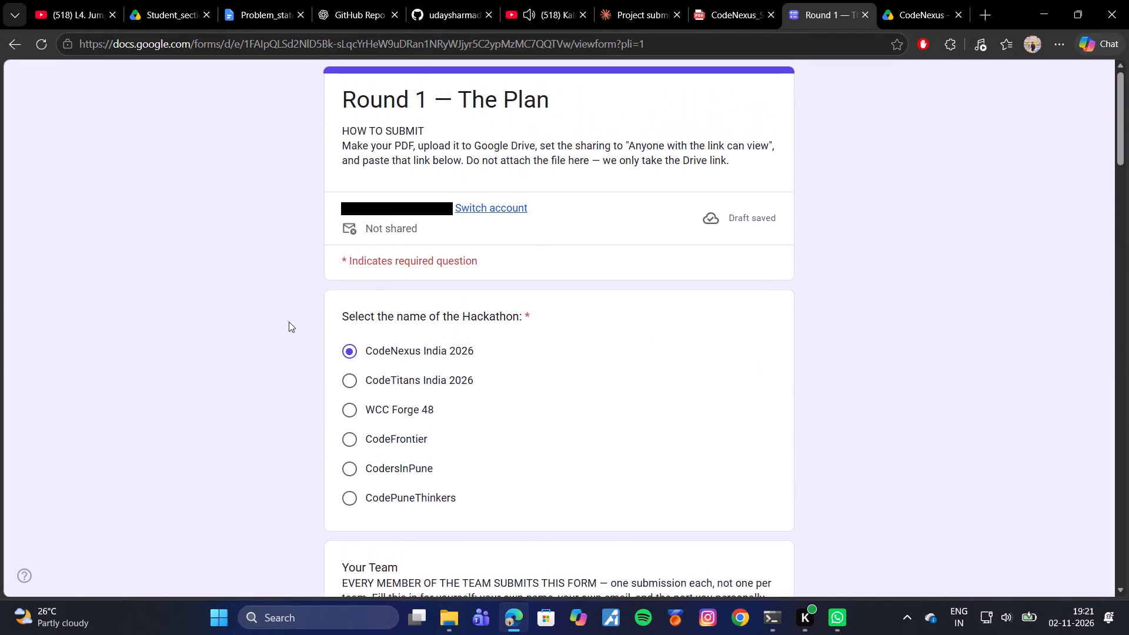
scroll(289, 322, "down", 14)
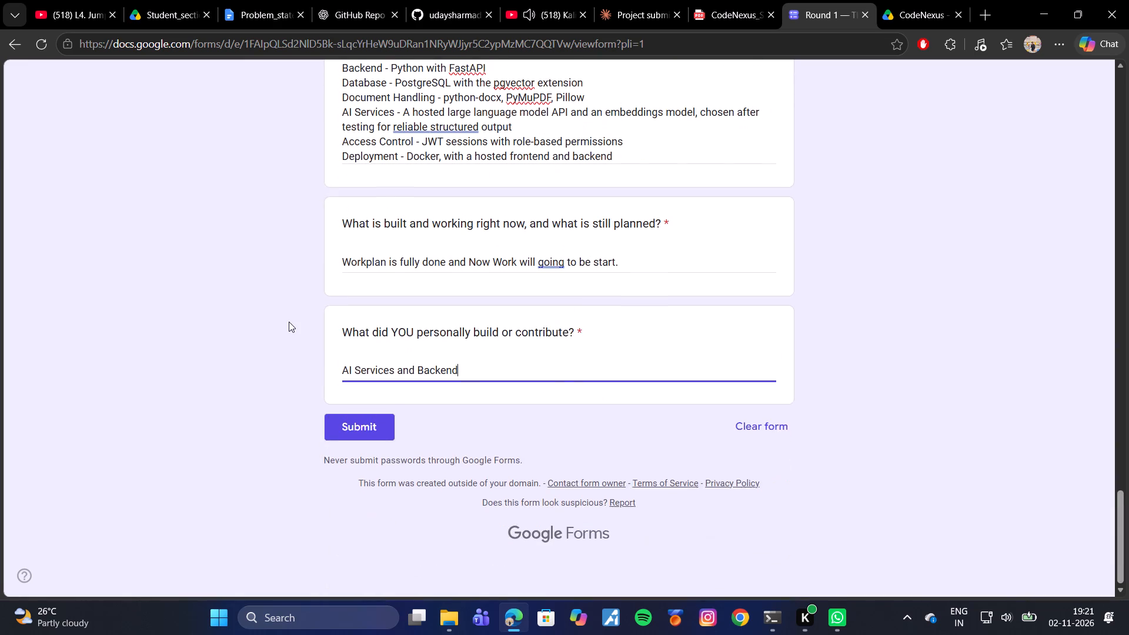
left_click(359, 467)
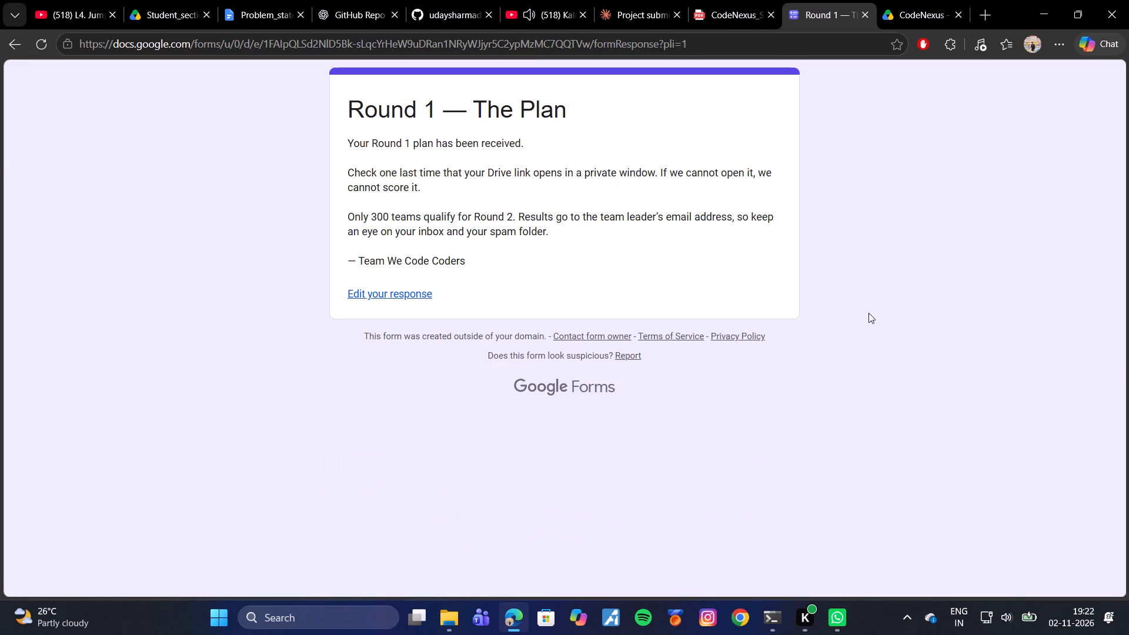
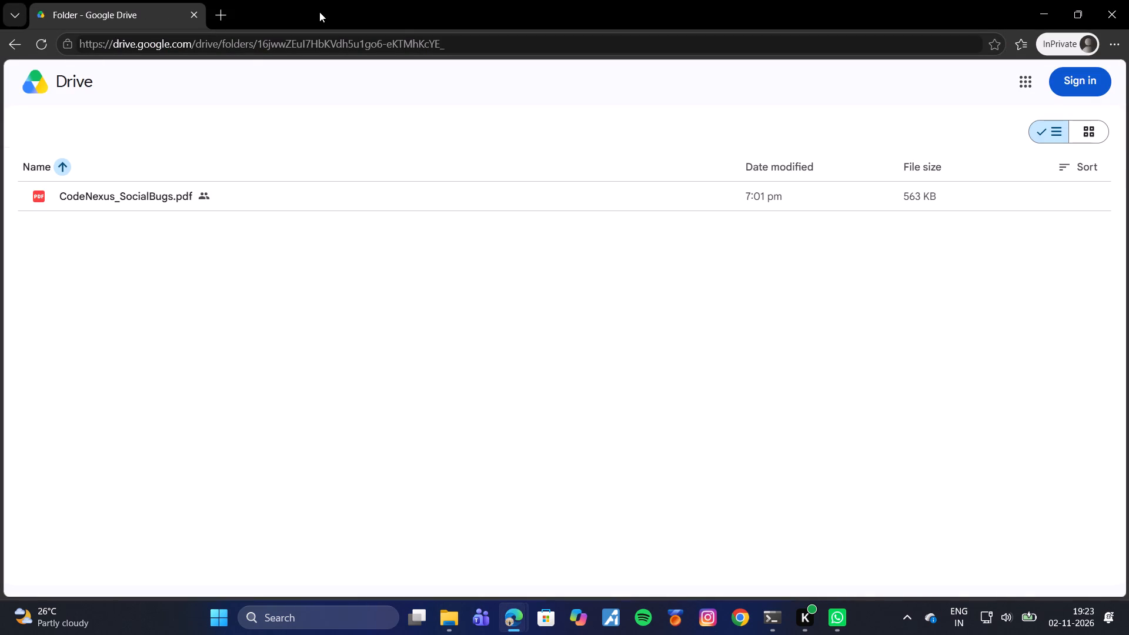
left_click(1107, 0)
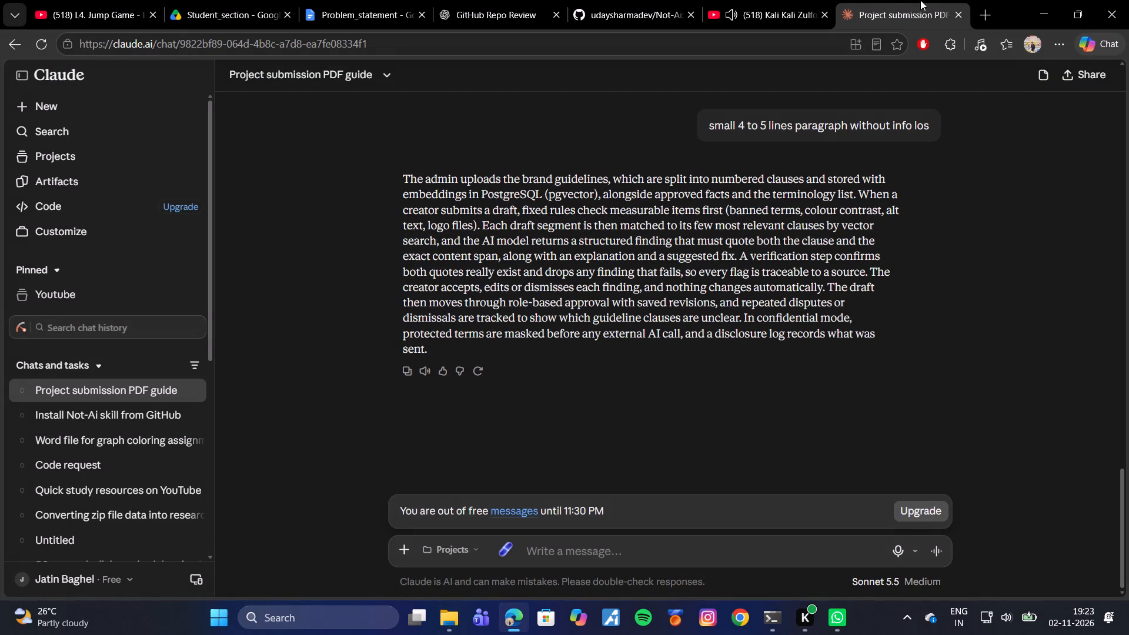
Close the Claude project submission chat and the Not-Ai GitHub repository page.
left_click(956, 11)
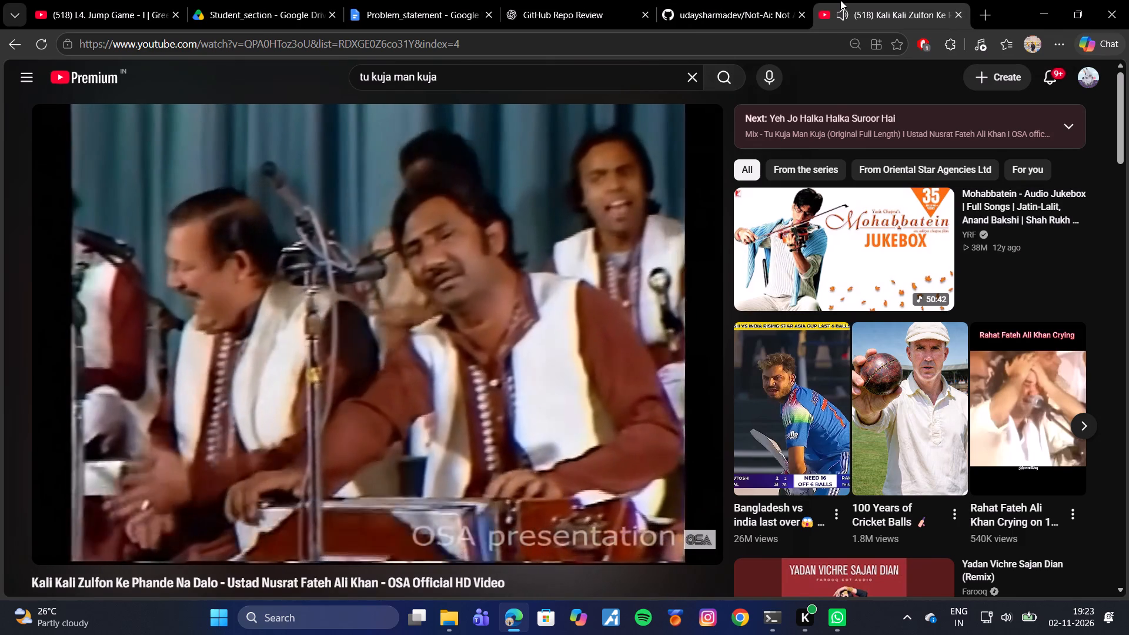
left_click(787, 0)
left_click(561, 174)
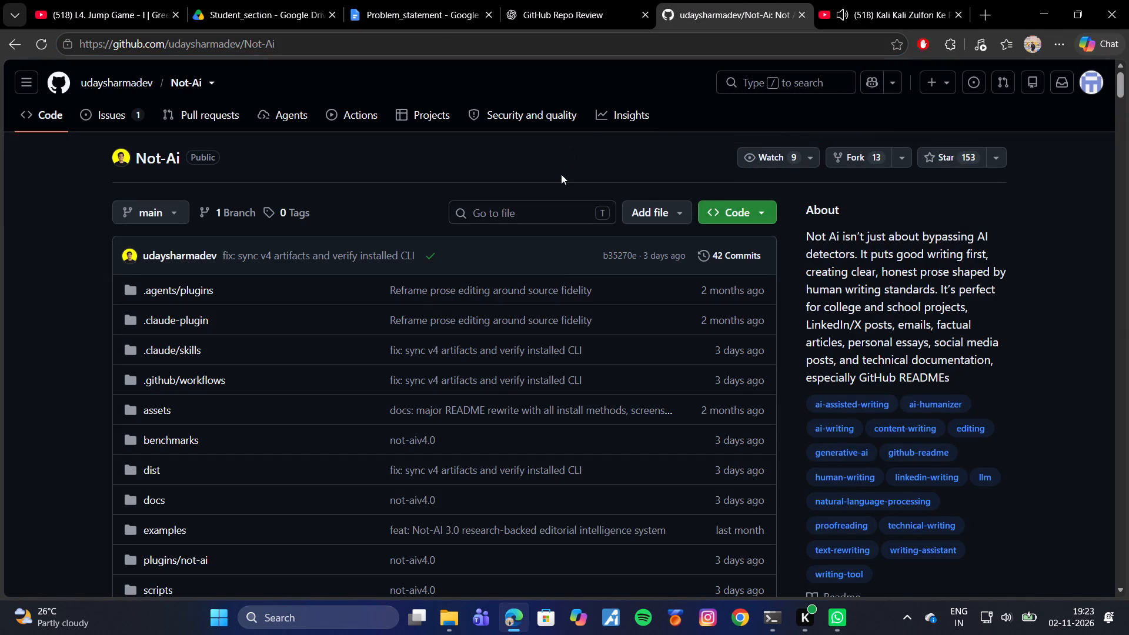
left_click(800, 14)
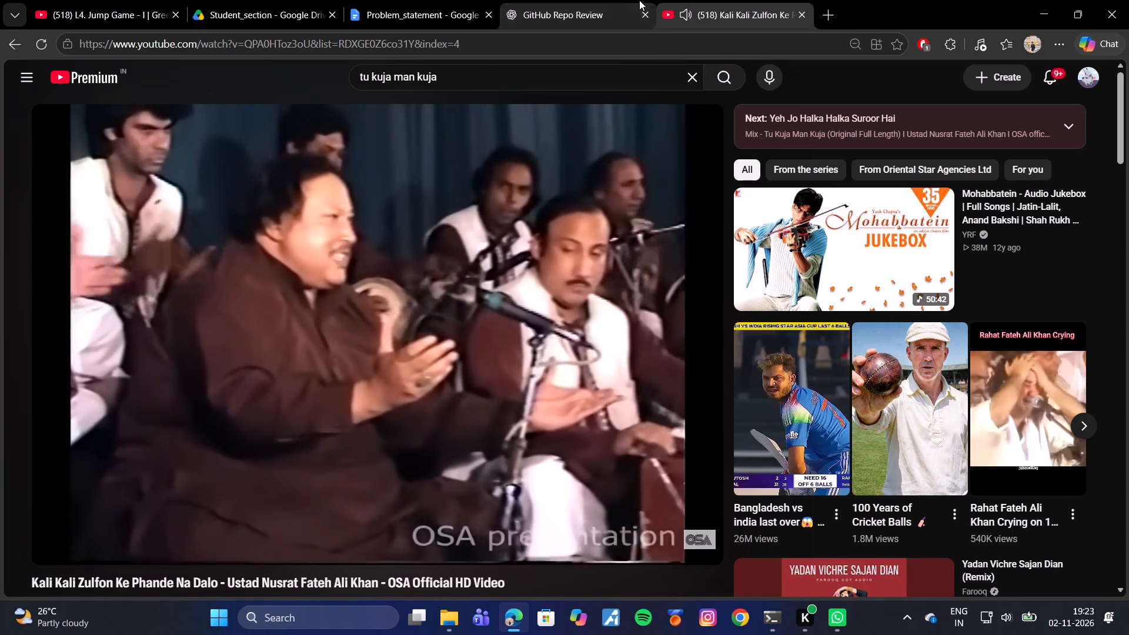
Switch to the GitHub Repo Review chat in ChatGPT.
left_click(639, 0)
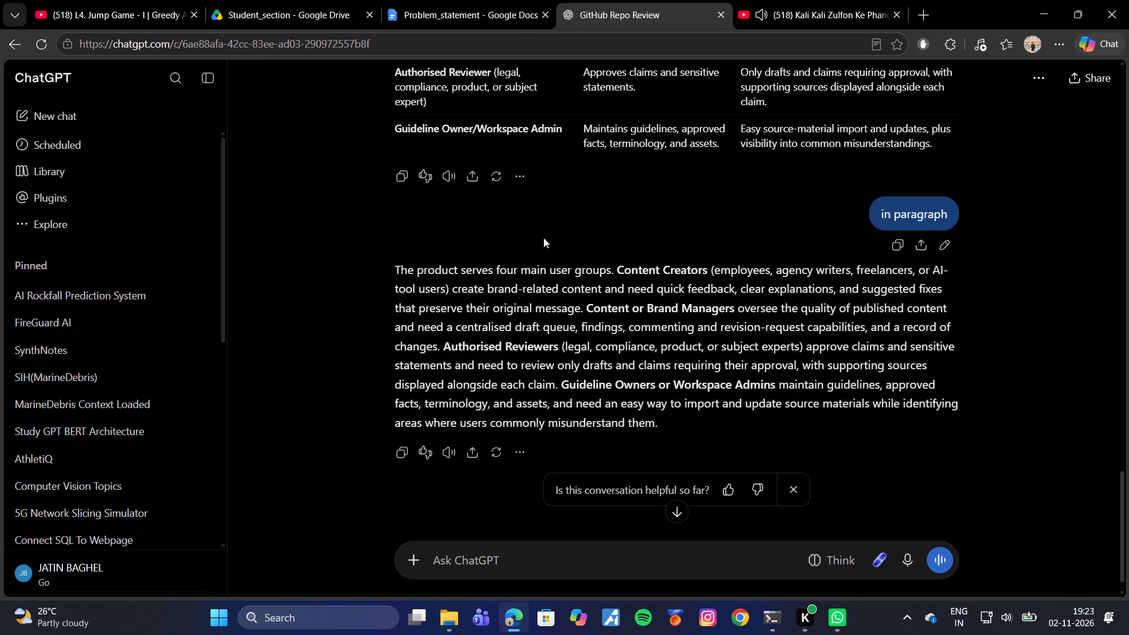